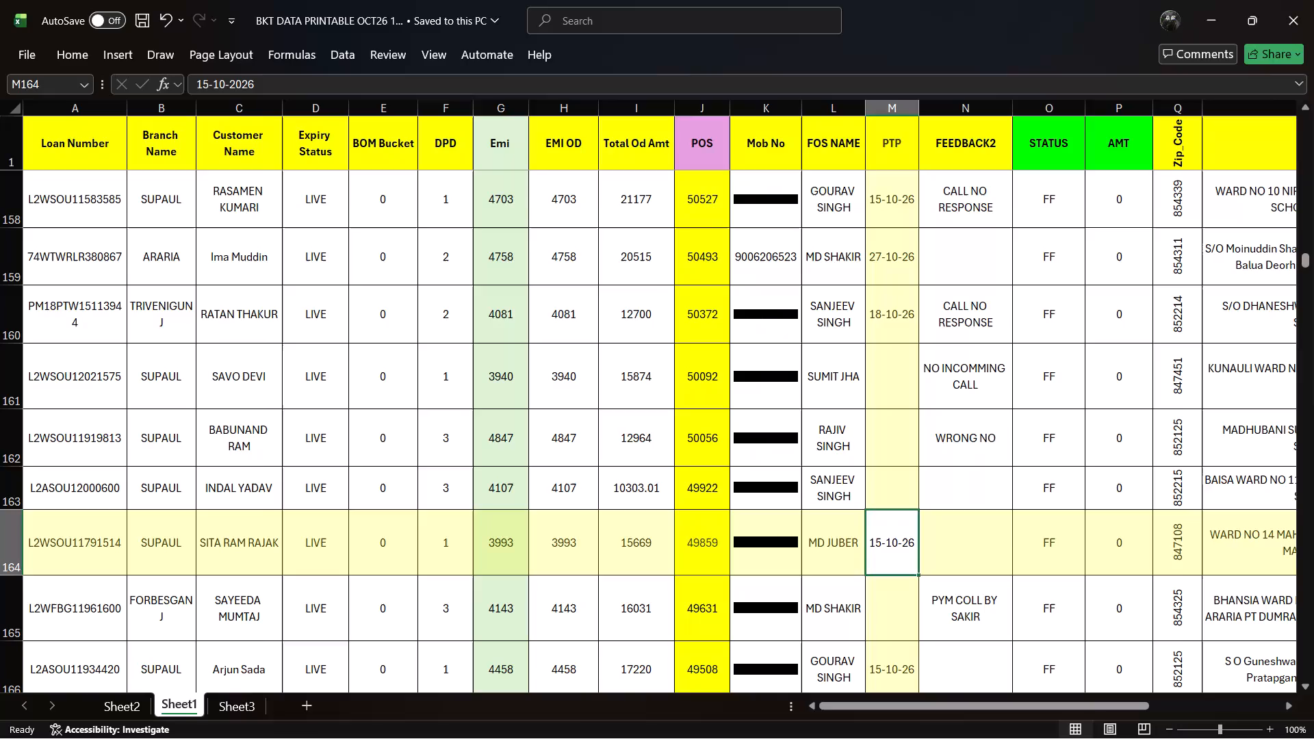
# Enter CALL NO RESPONSE as the FEEDBACK2 entry for loan row 164 and save the workbook.
pyautogui.press('Right')
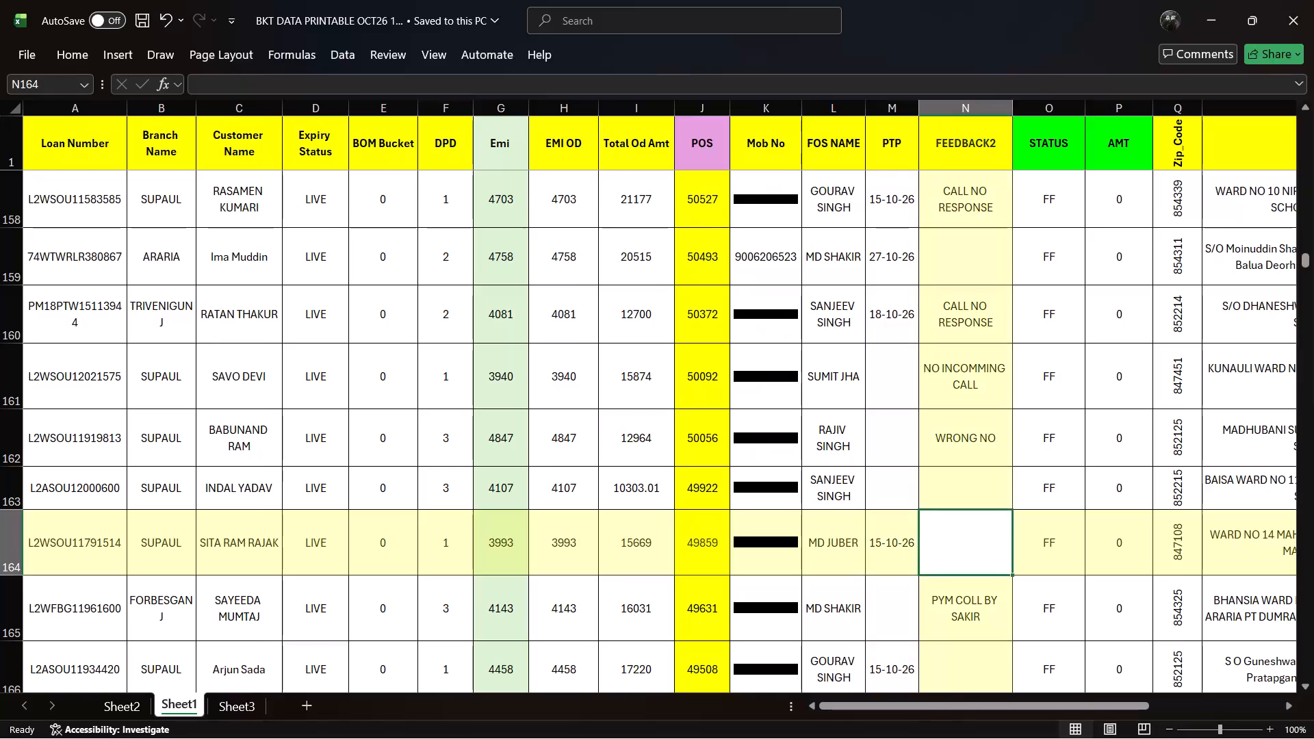
pyautogui.write('CA')
pyautogui.write('LL NO RE')
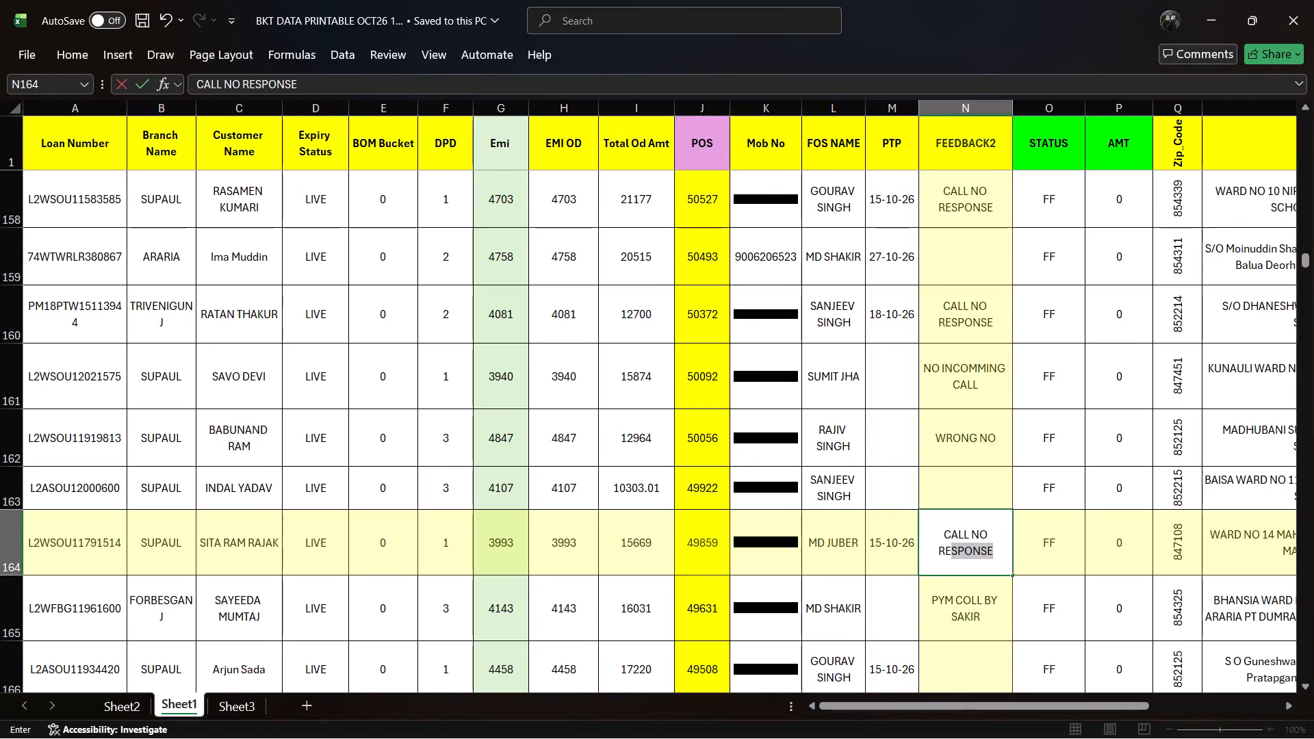
pyautogui.press('Down')
pyautogui.hotkey('ctrl', 's')
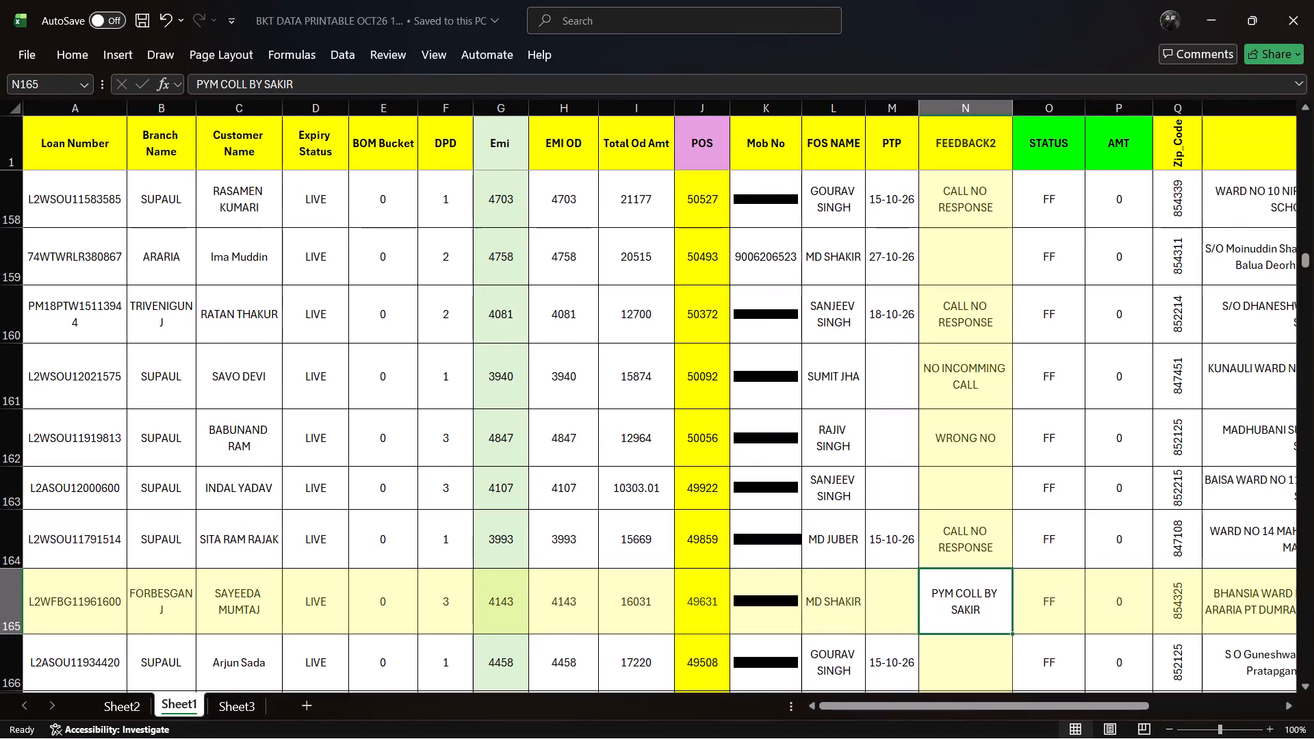
# Go to the Mob No cell of the loan in row 165 to check the borrower's contact number.
pyautogui.press('Left')
pyautogui.press('Left')
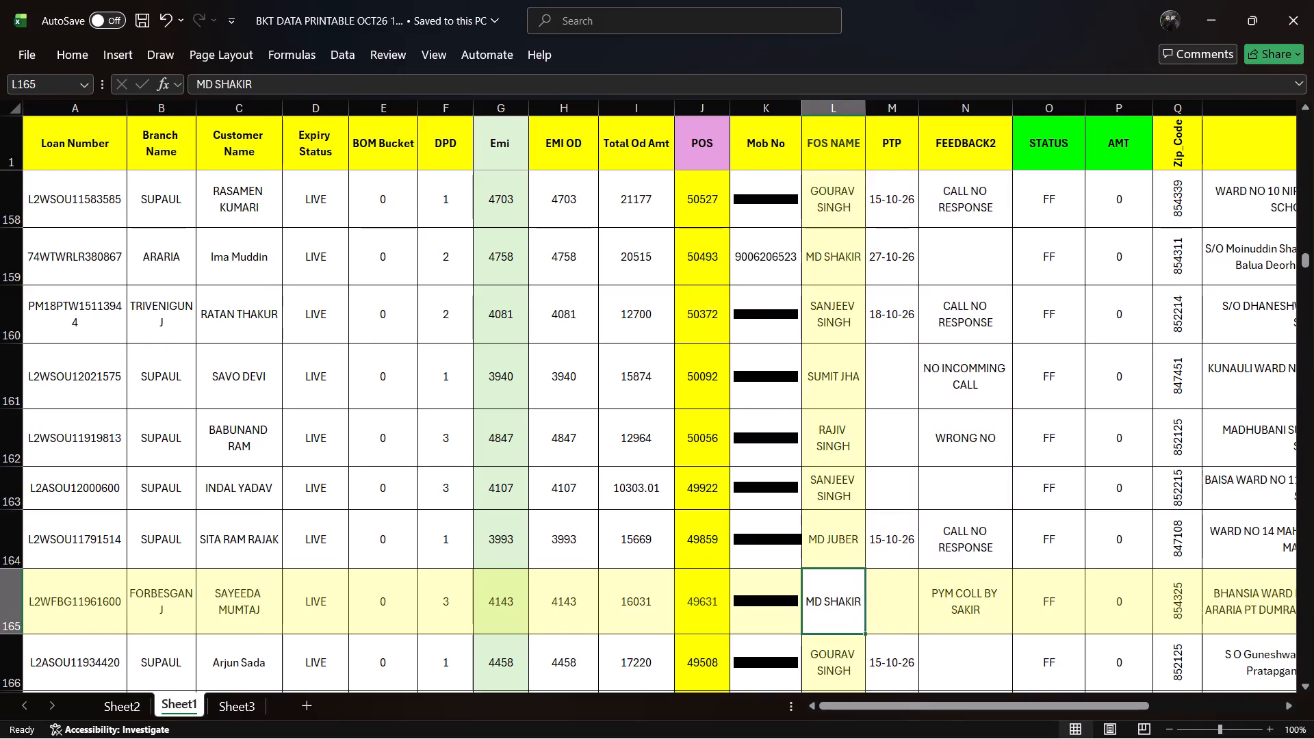
pyautogui.press('Left')
pyautogui.press('Left')
pyautogui.press('Right')
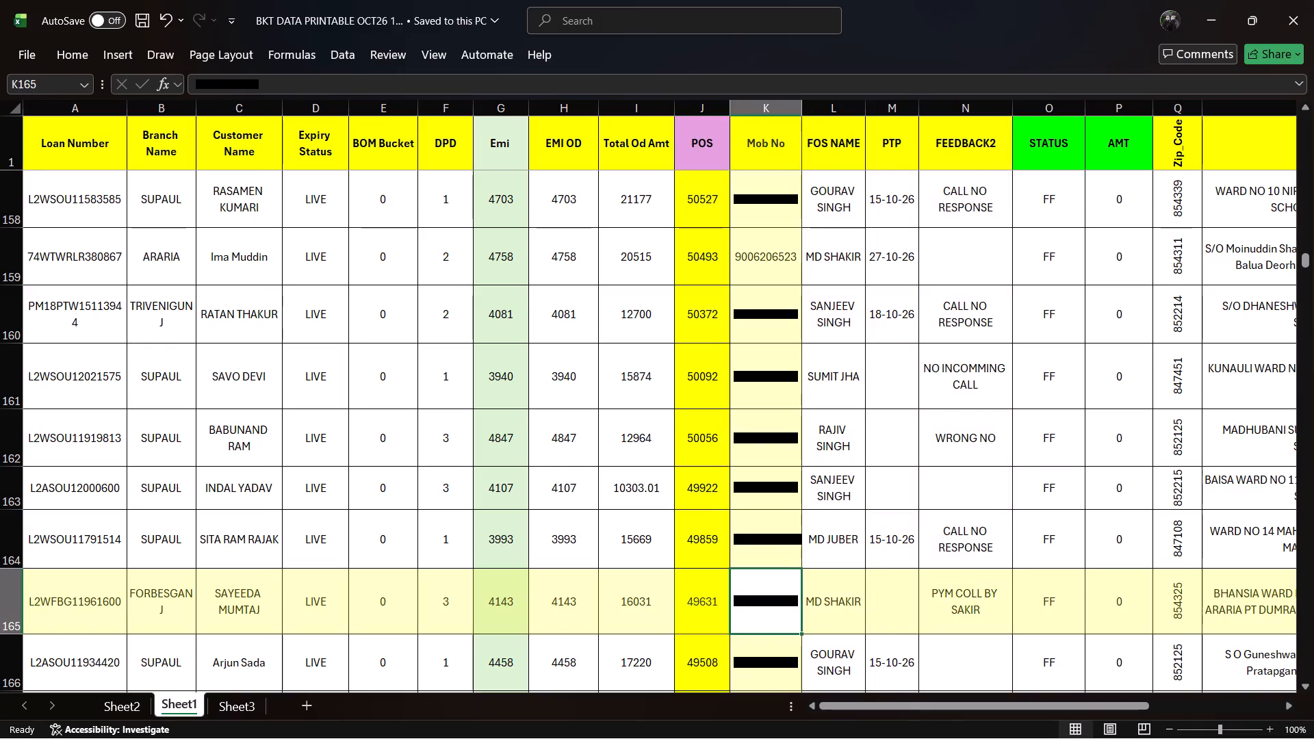
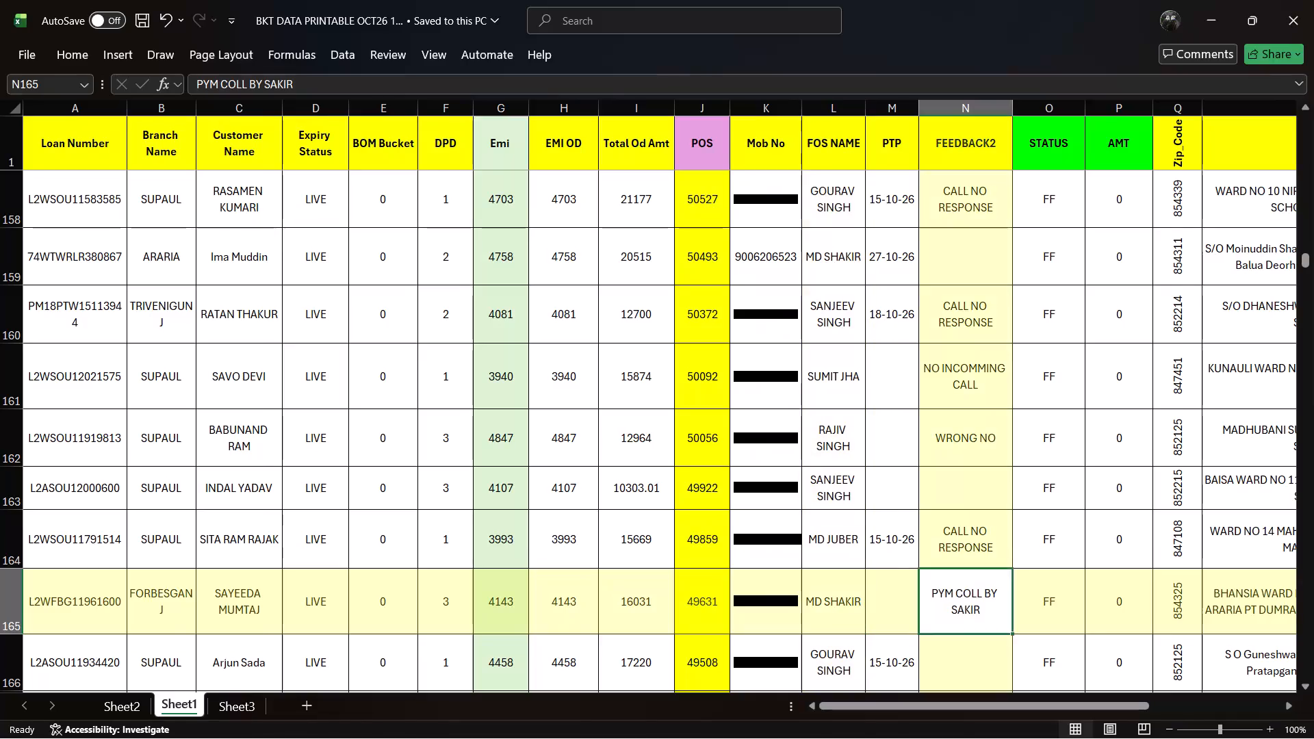
# Go to the Mob No cell of the loan in row 166 to check the borrower's contact number.
pyautogui.press('Down')
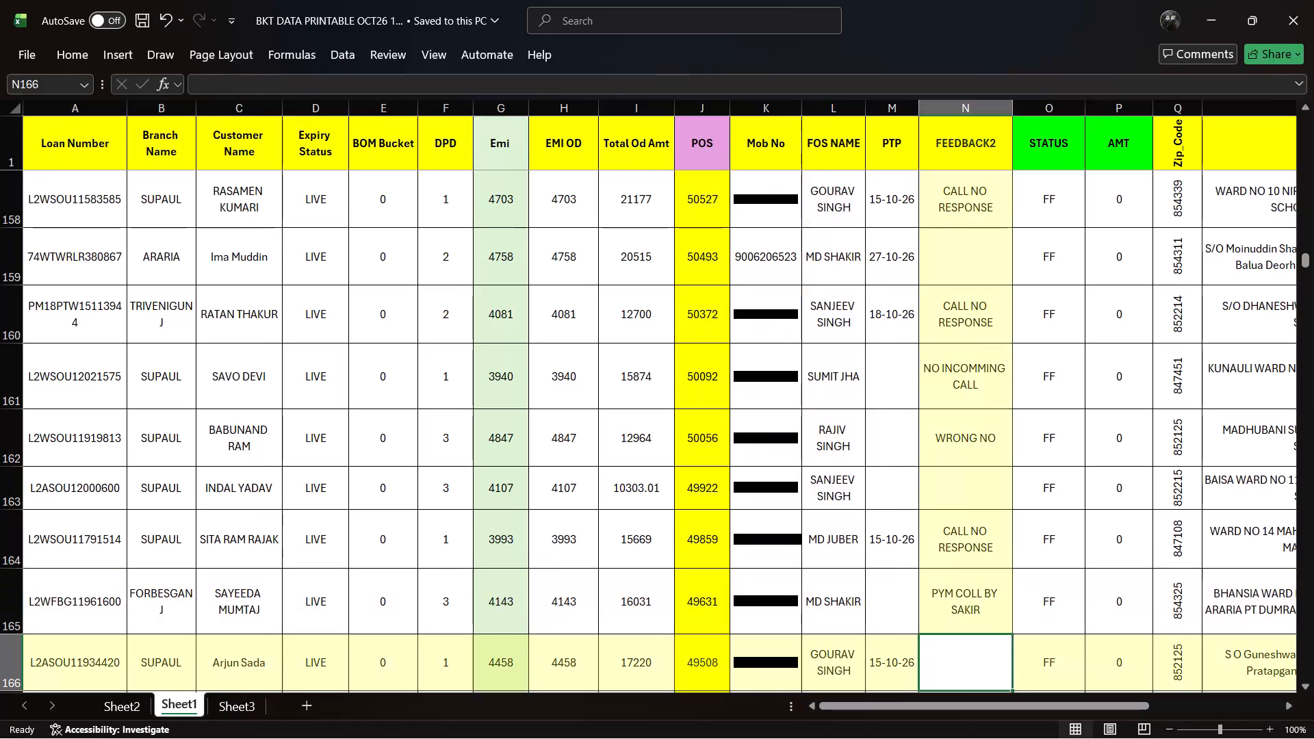
pyautogui.press('Left')
pyautogui.press('Left')
pyautogui.press('Left')
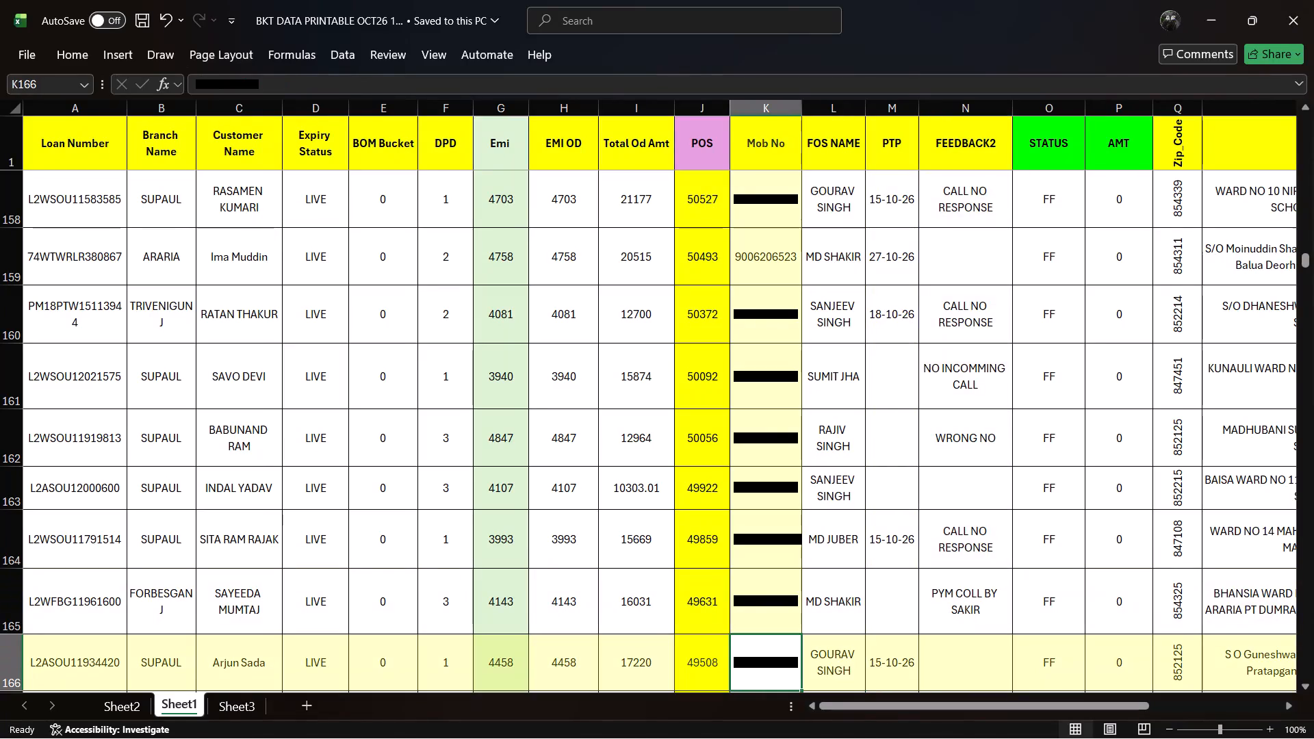
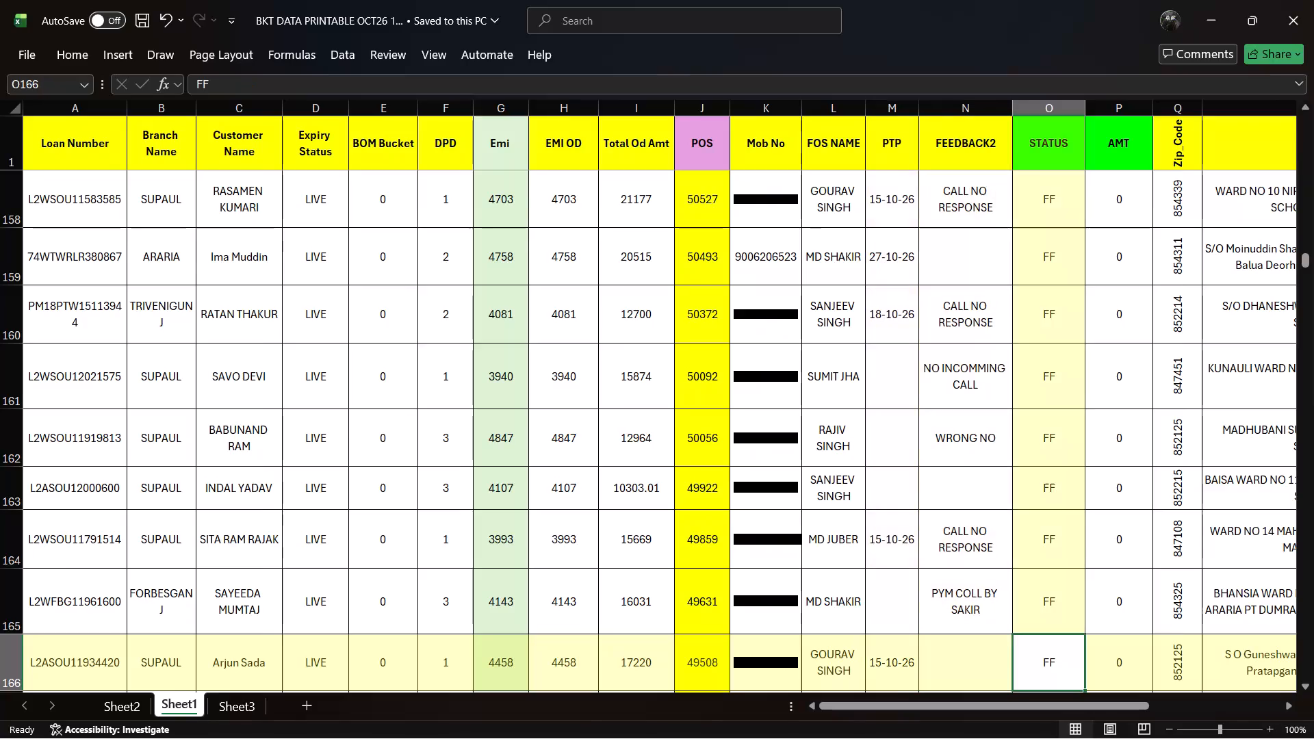
# Go to the Mob No cell of the loan in row 167 to check the borrower's contact number.
pyautogui.press('Down')
pyautogui.press('Down')
pyautogui.press('Up')
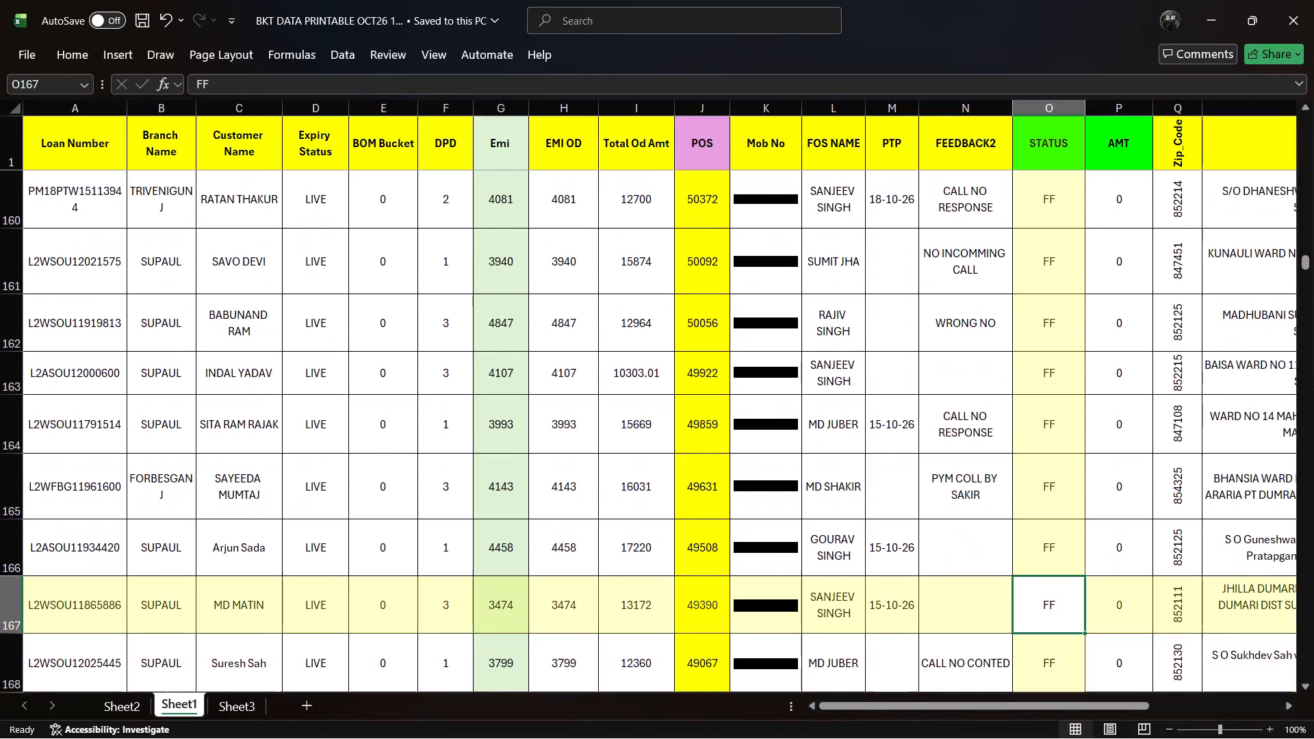
pyautogui.press('Left')
pyautogui.press('Left')
pyautogui.press('Left')
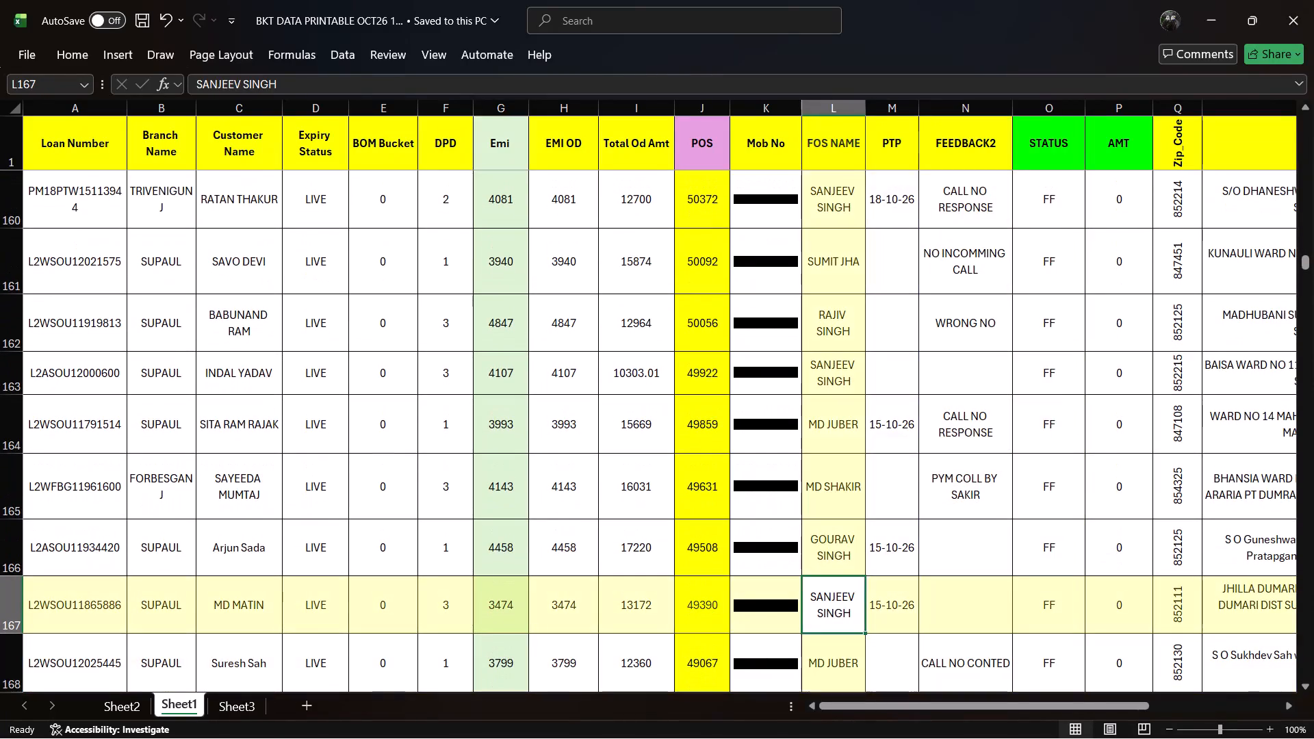
pyautogui.press('Left')
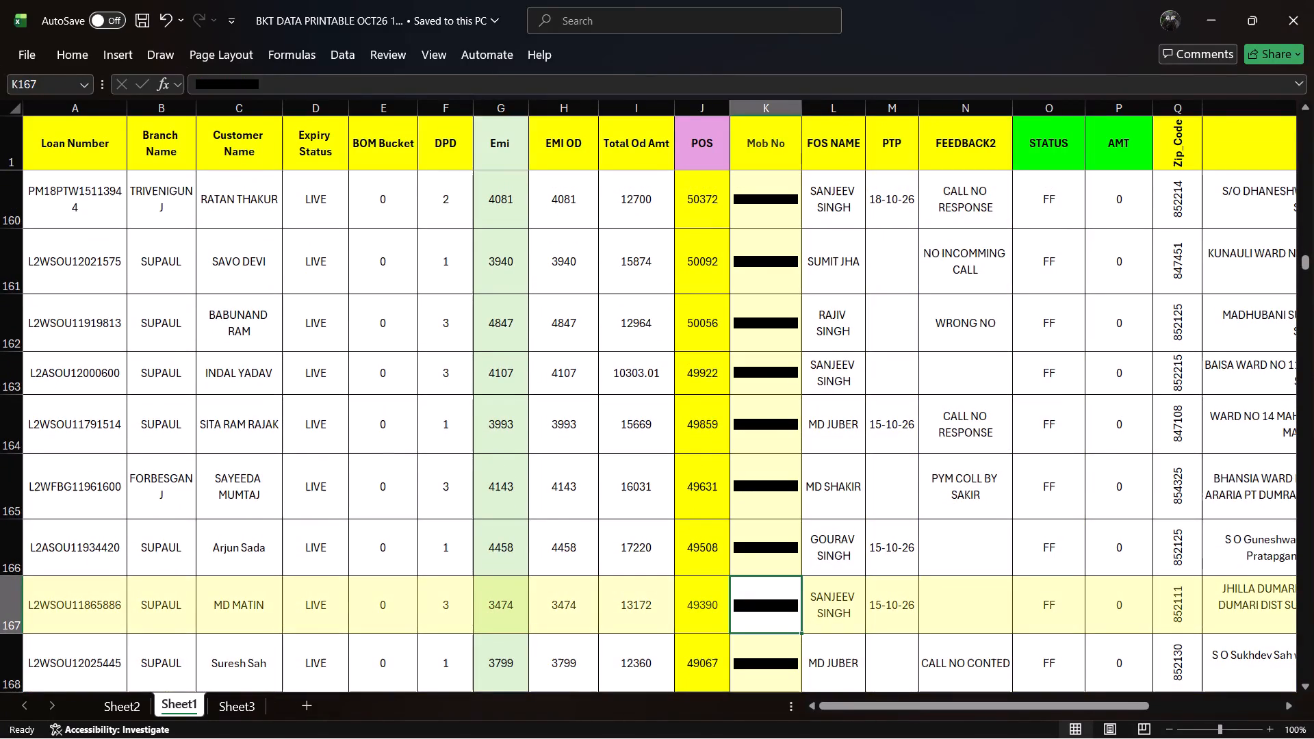
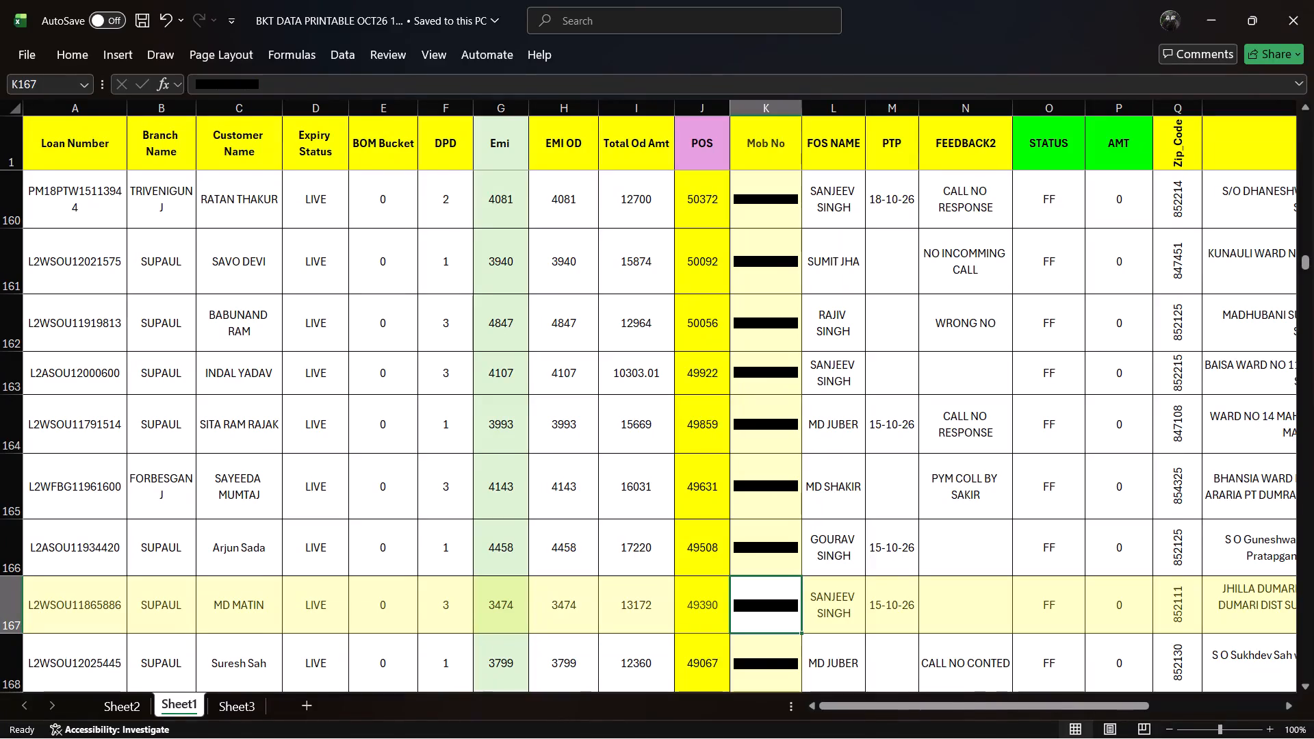
# Go to the Customer Name cell of the loan in row 167 to check the borrower's name.
pyautogui.click(254, 623)
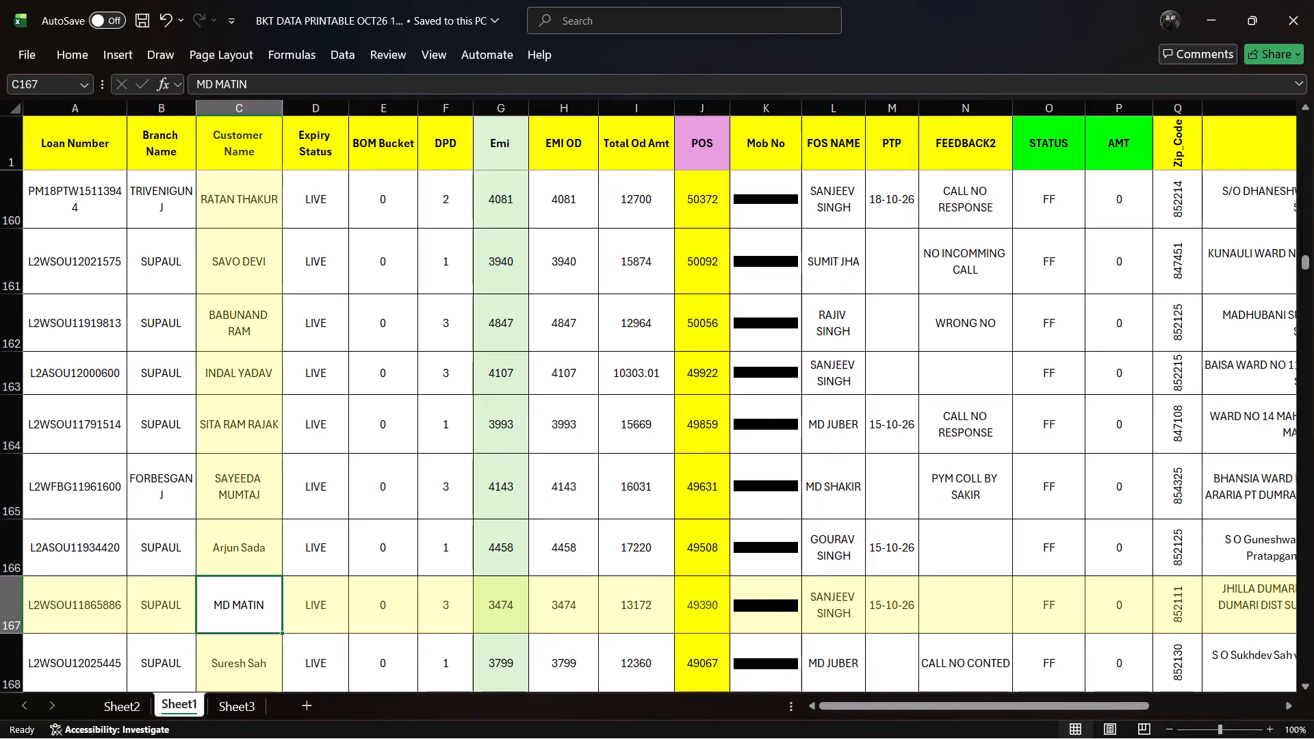
pyautogui.doubleClick(270, 606)
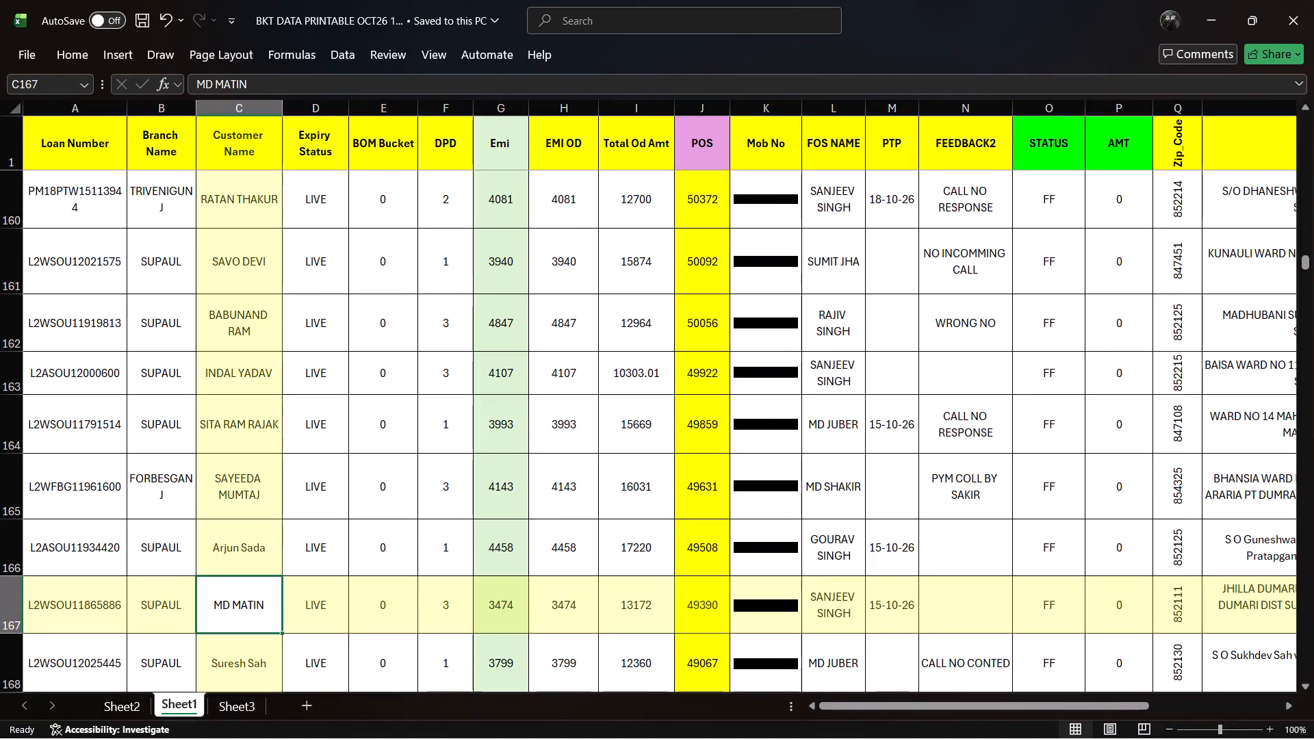
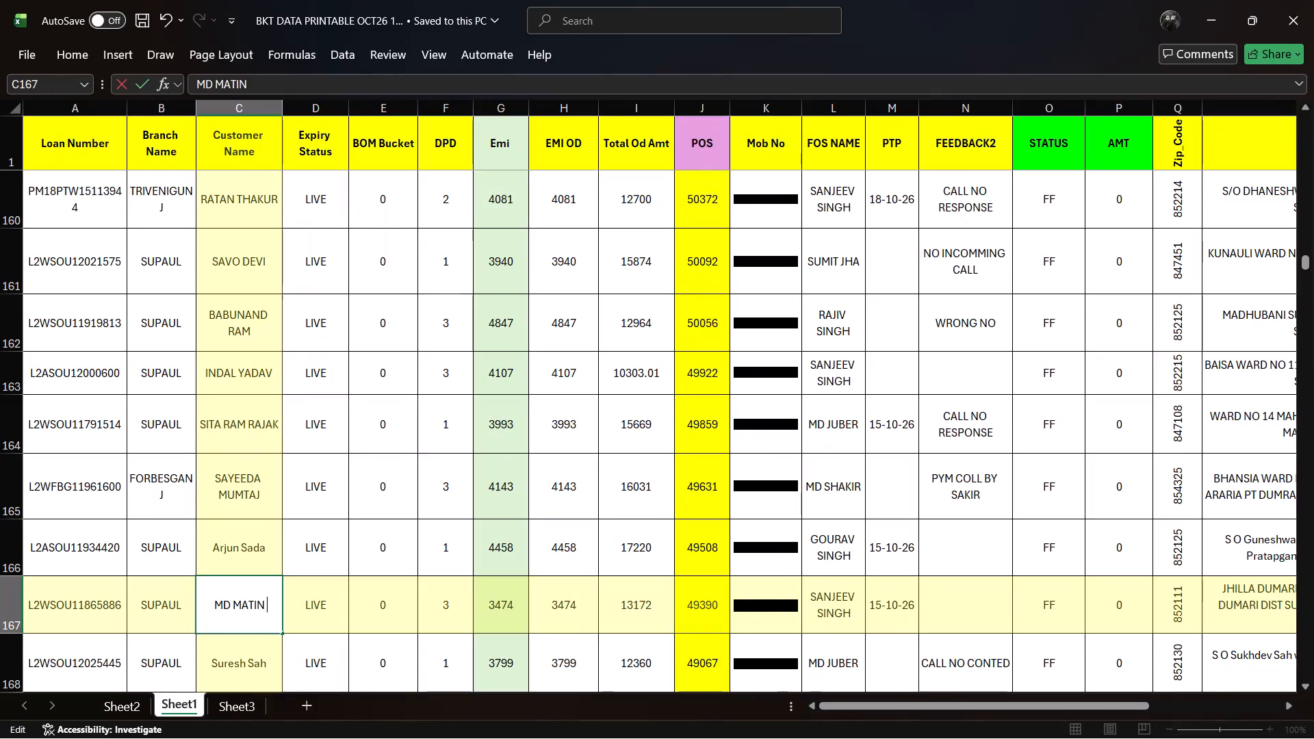
# Append the borrower's phone number after the name in row 167's Customer Name cell and save the workbook.
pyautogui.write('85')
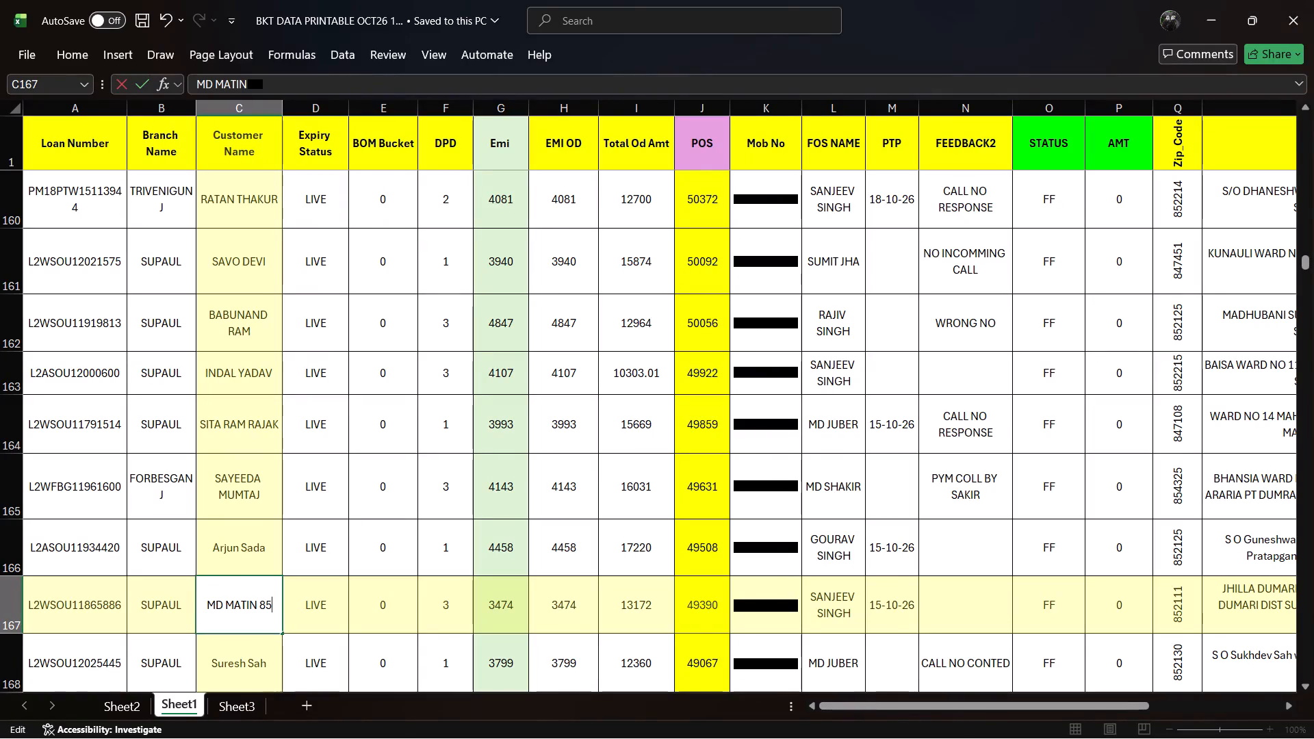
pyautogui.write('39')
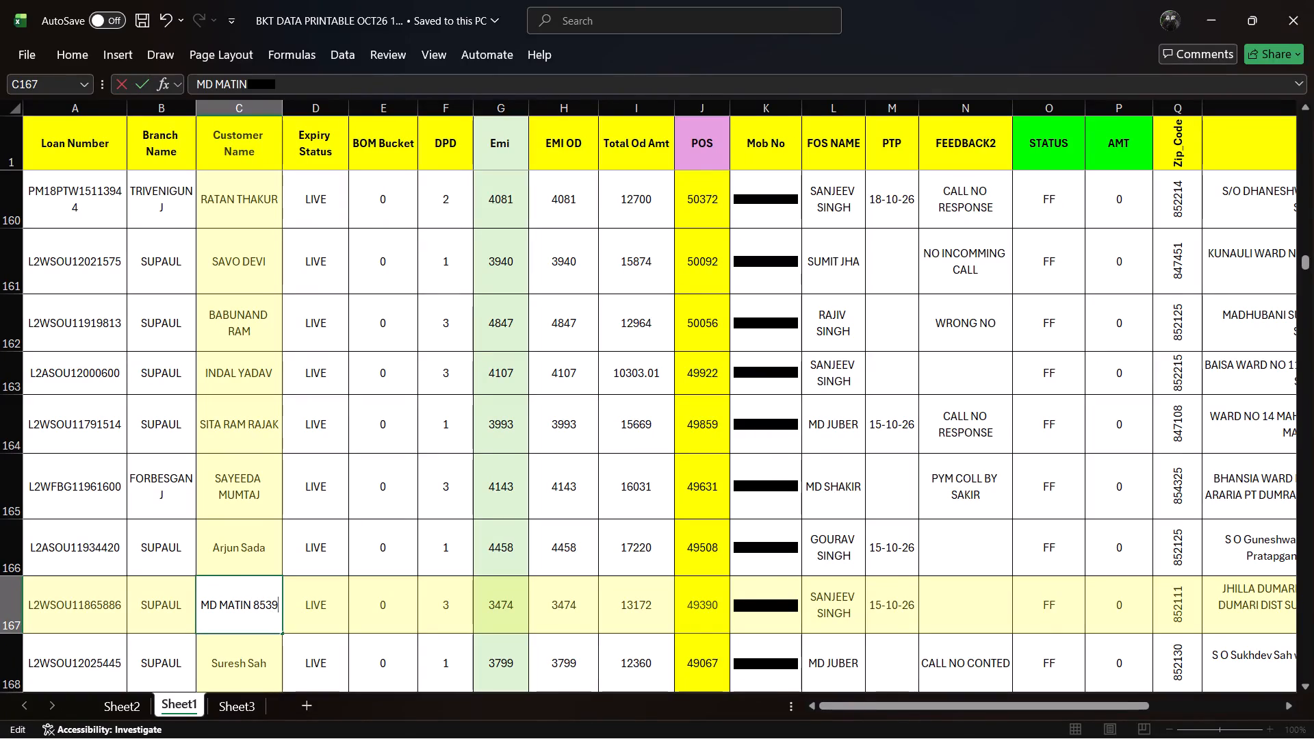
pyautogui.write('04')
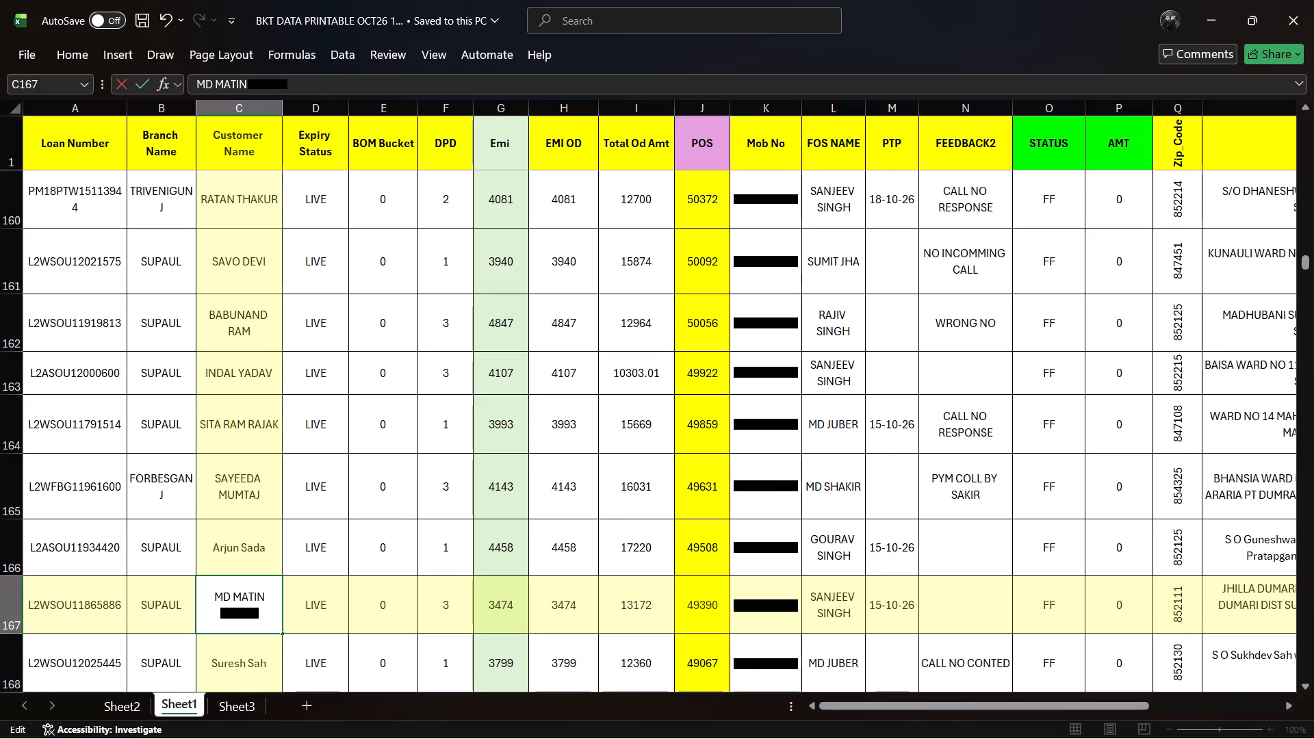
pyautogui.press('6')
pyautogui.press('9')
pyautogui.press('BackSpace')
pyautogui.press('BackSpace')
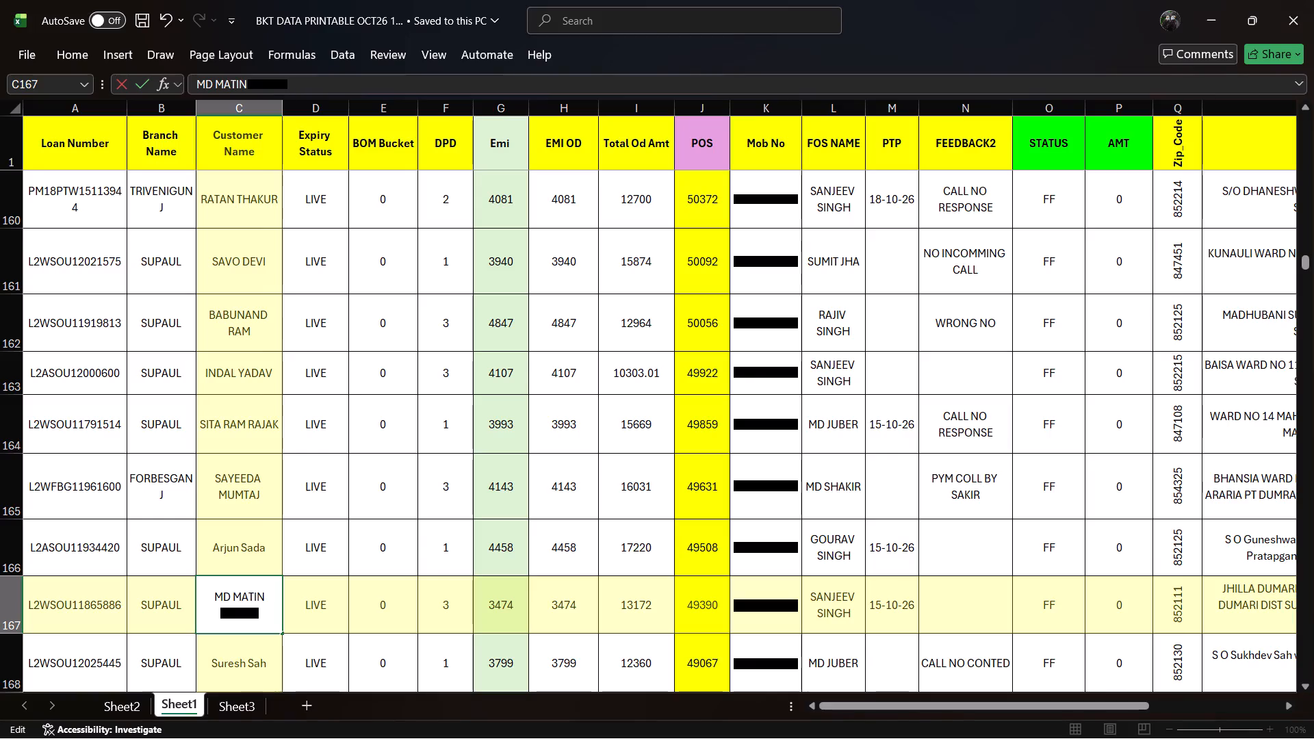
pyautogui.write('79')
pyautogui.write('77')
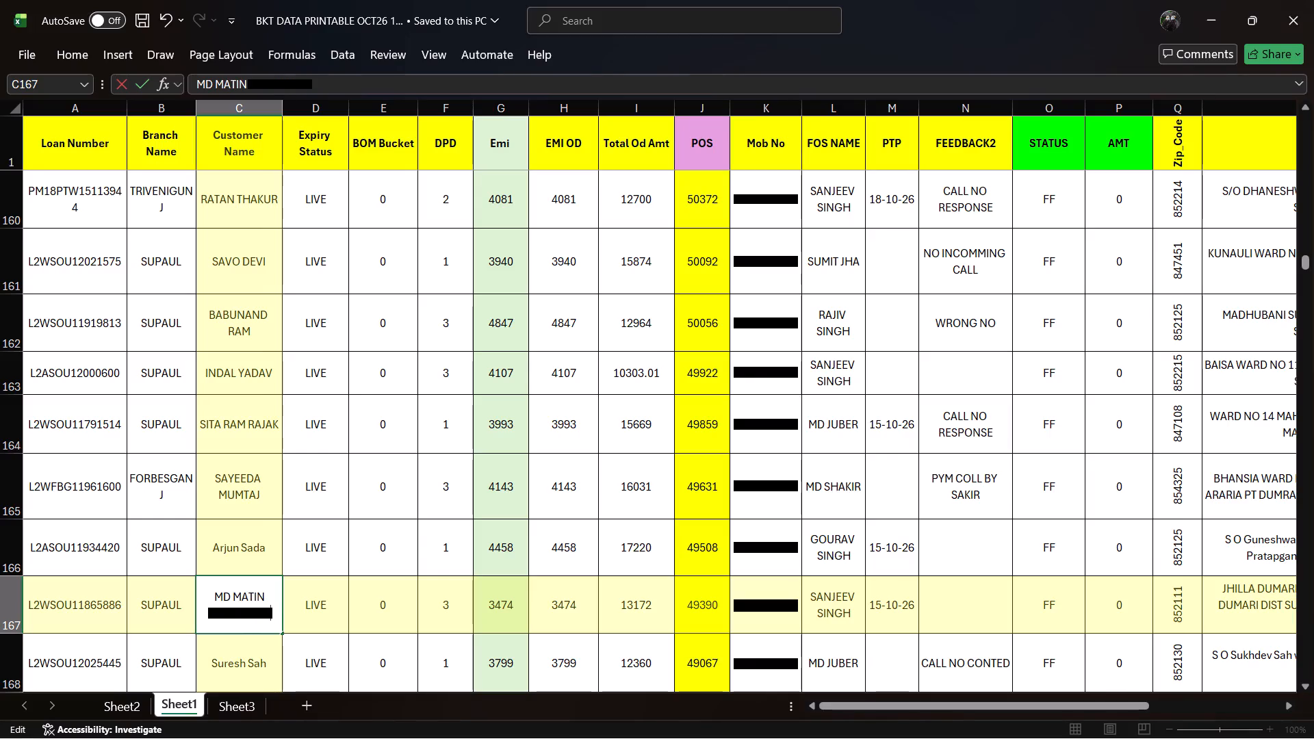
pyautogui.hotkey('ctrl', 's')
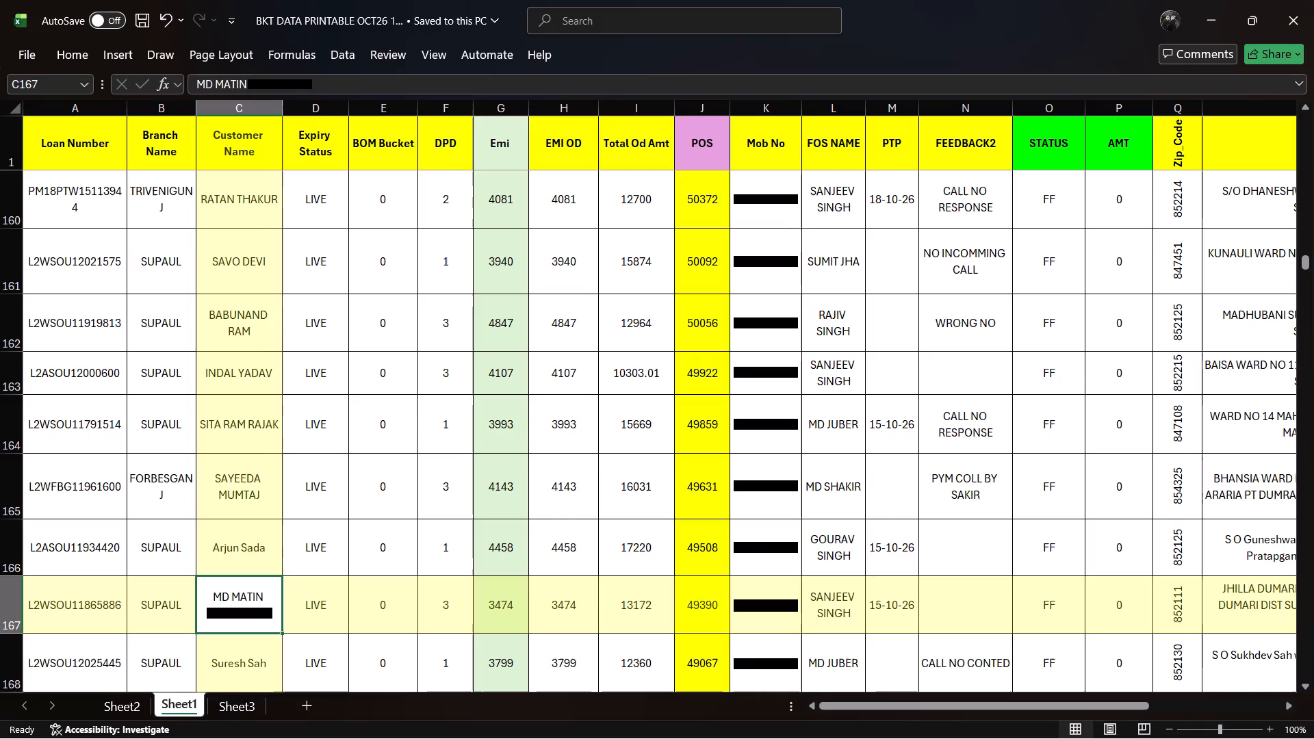
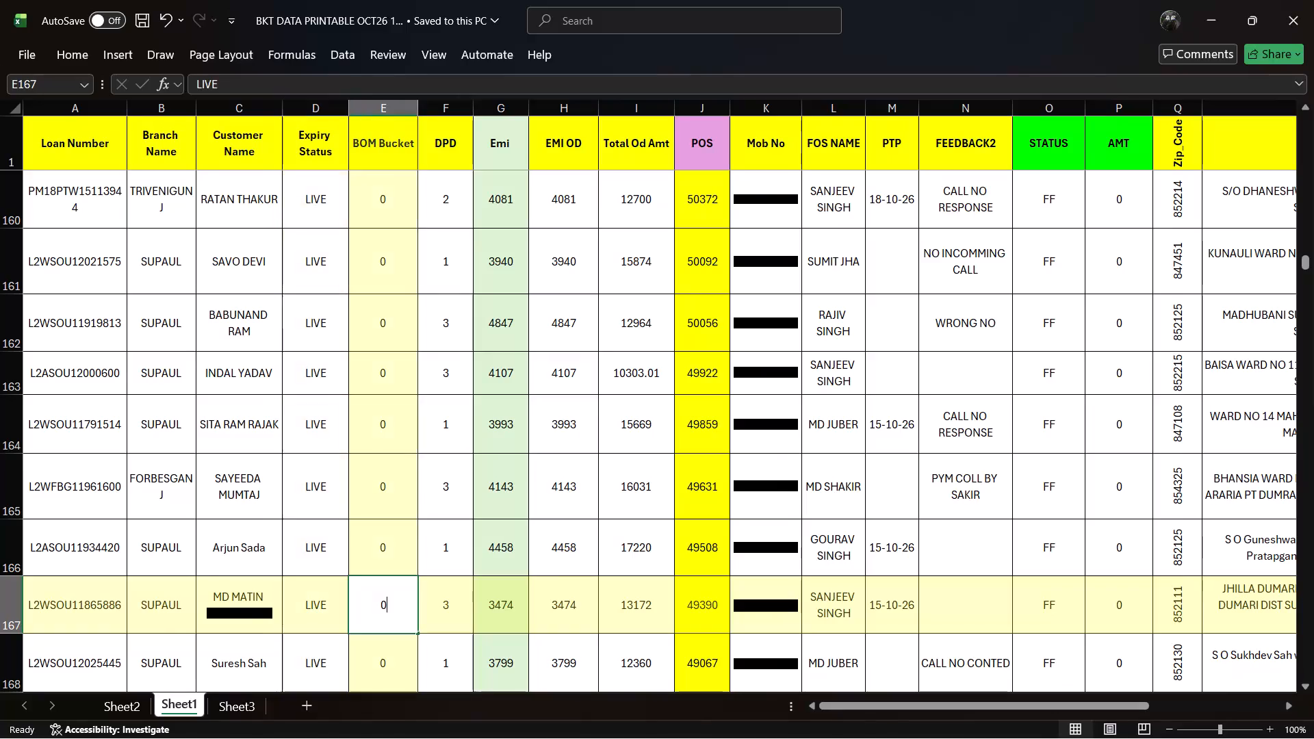
# Enter the feedback CB in row 167's FEEDBACK2 cell and save the workbook.
pyautogui.press('Right')
pyautogui.click(331, 614)
pyautogui.press('Right')
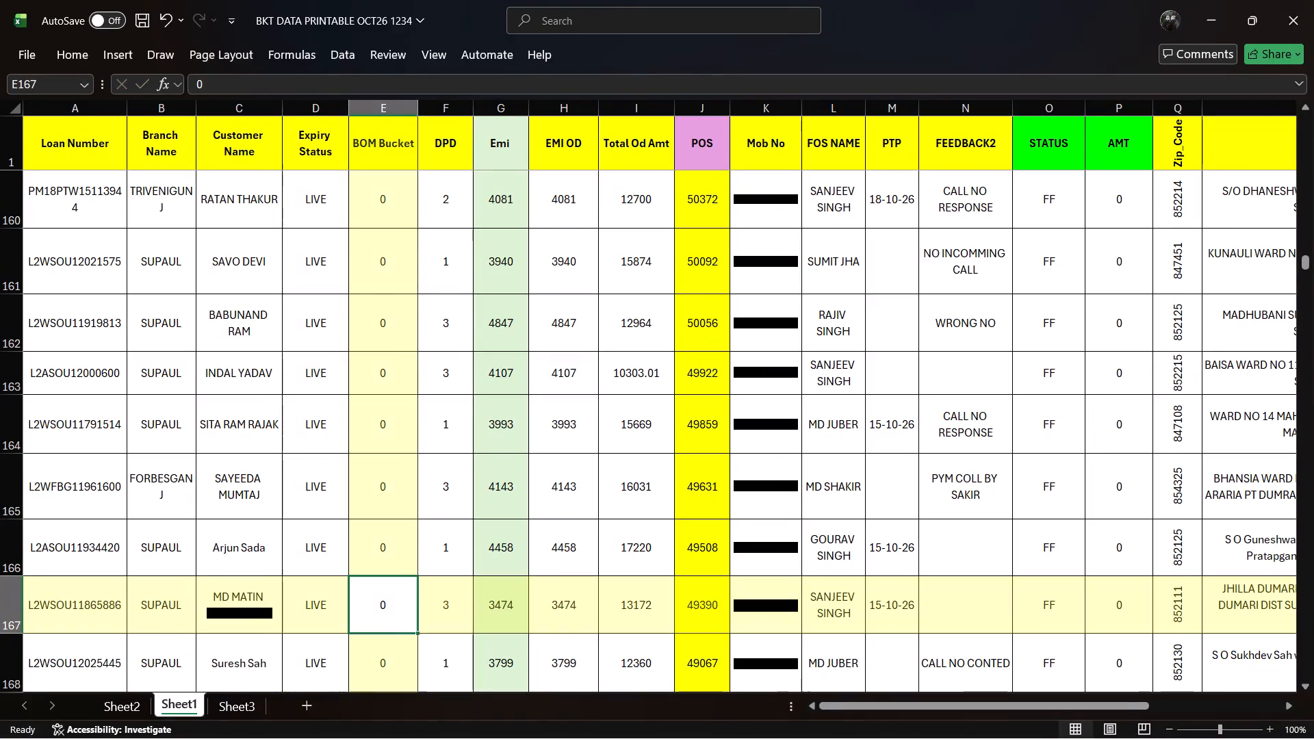
pyautogui.press('Right')
pyautogui.press('Right')
pyautogui.press('Right')
pyautogui.press('Right')
pyautogui.press('Right')
pyautogui.press('Right')
pyautogui.press('Right')
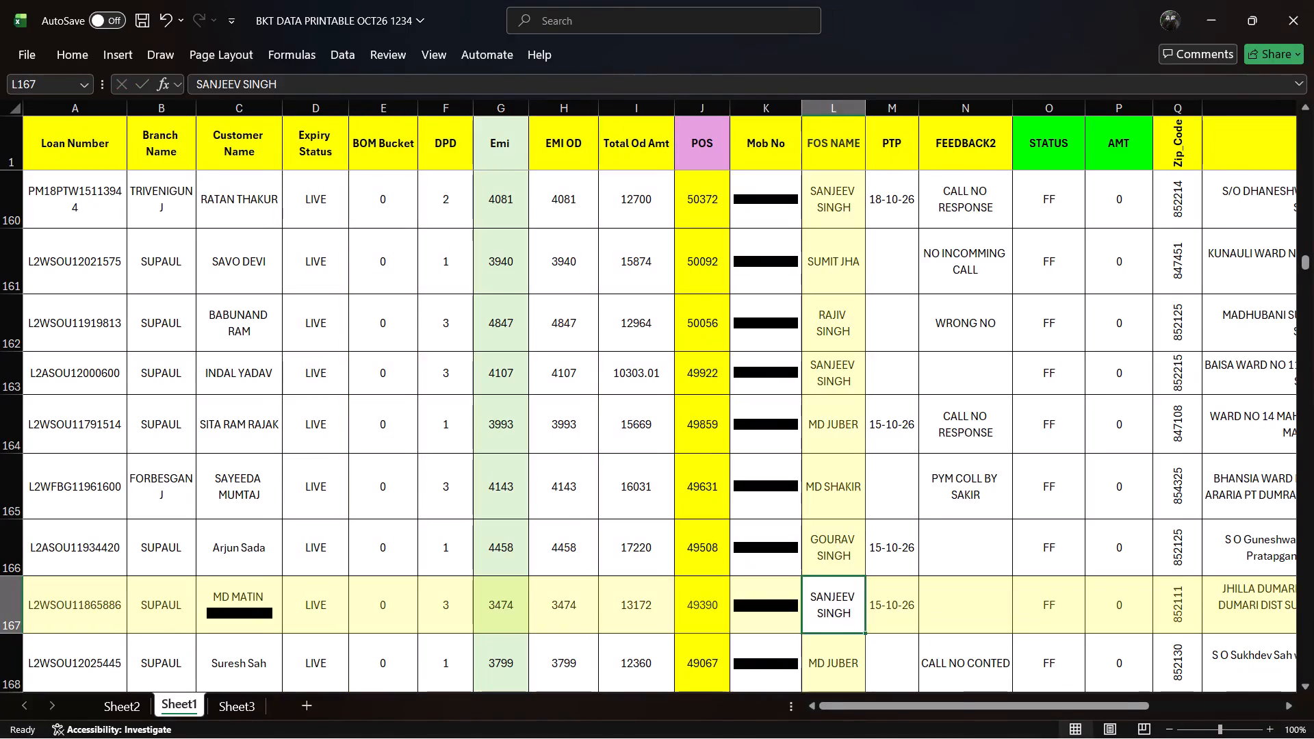
pyautogui.press('Right')
pyautogui.press('Right')
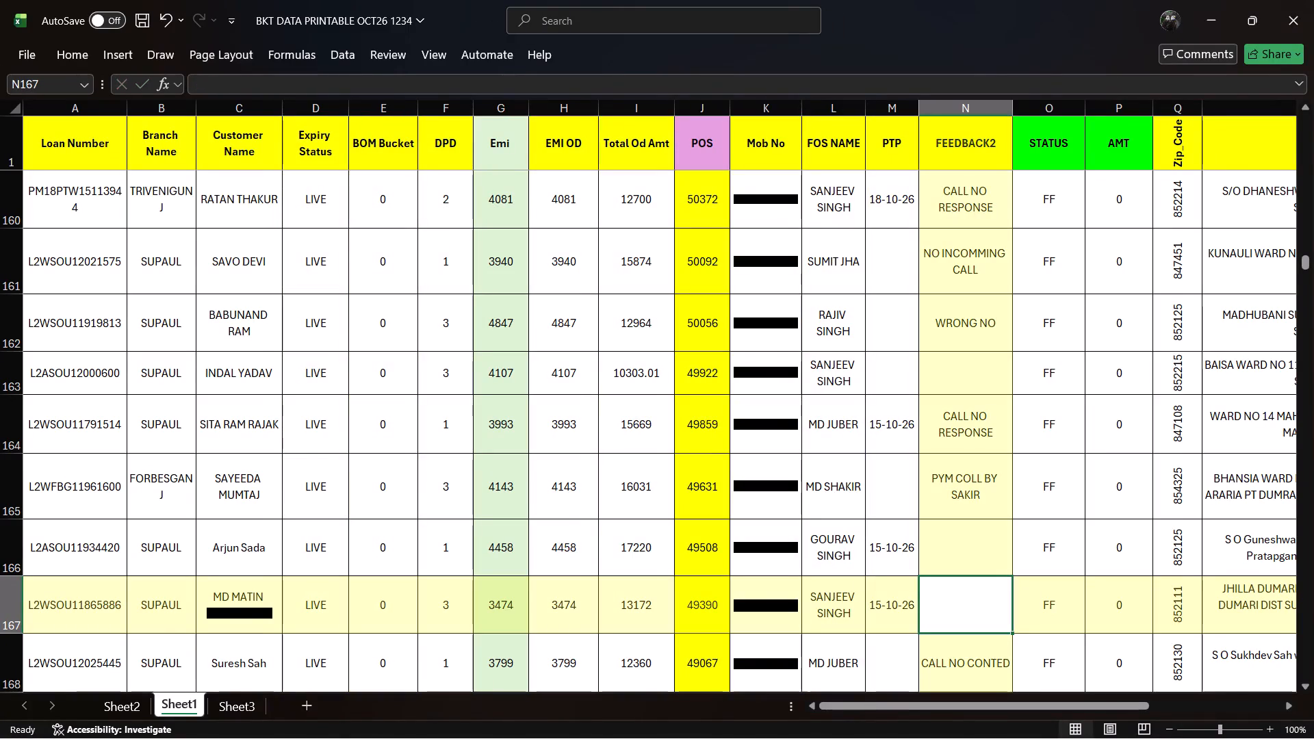
pyautogui.write('CB')
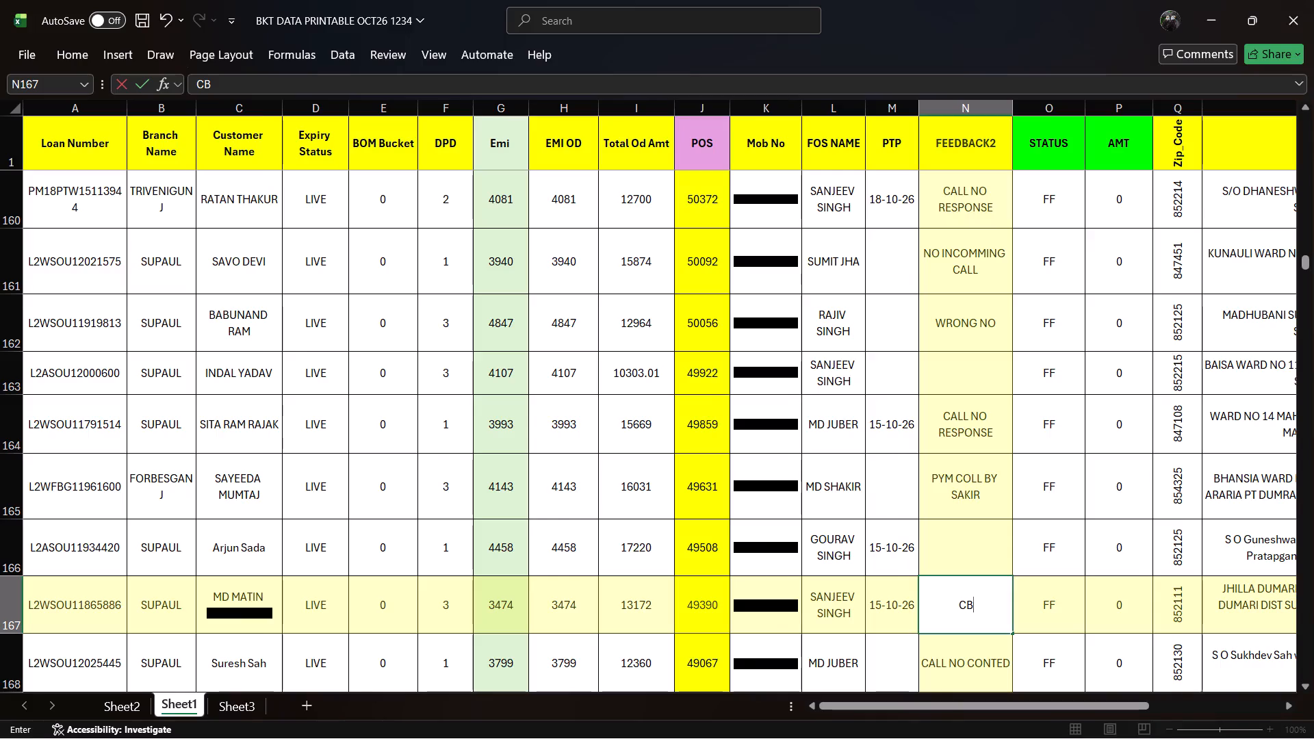
pyautogui.press('Down')
pyautogui.hotkey('ctrl', 's')
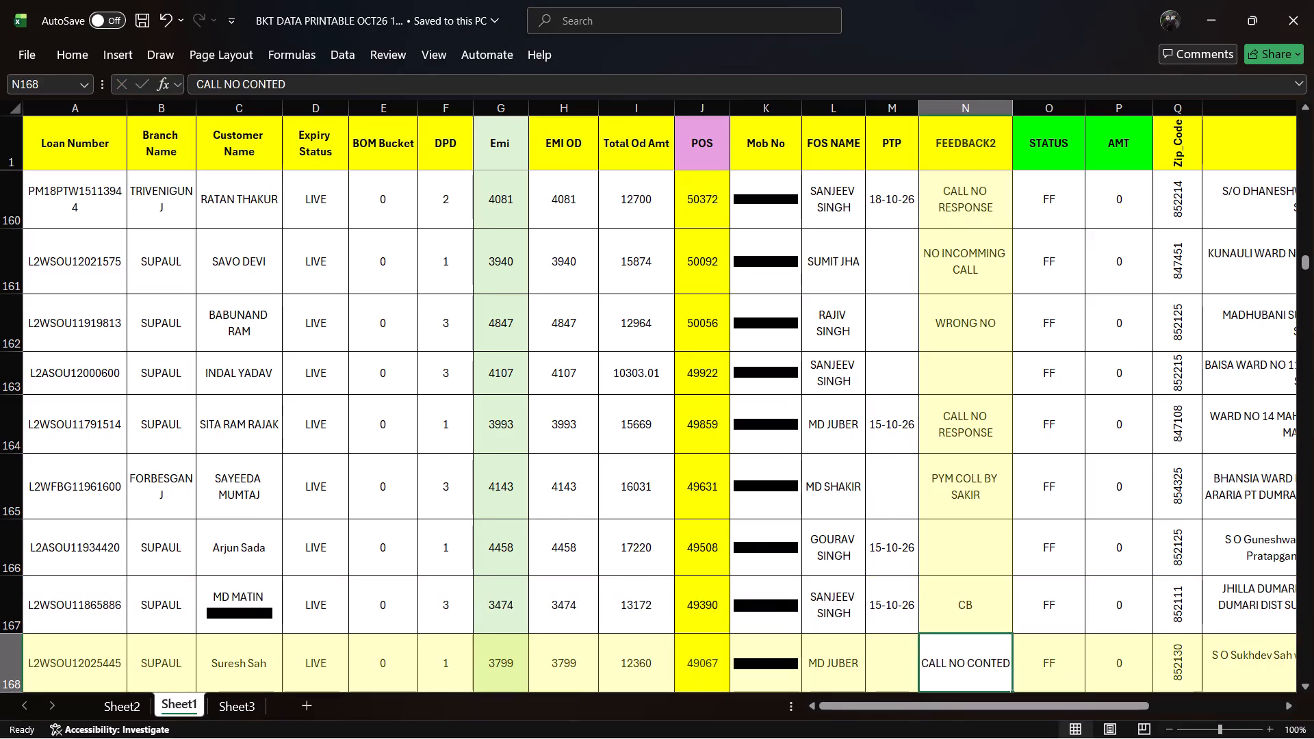
# Review the borrower records in rows 168 to 174 and return to row 169's Mob No cell to check its contact number.
pyautogui.press('Down')
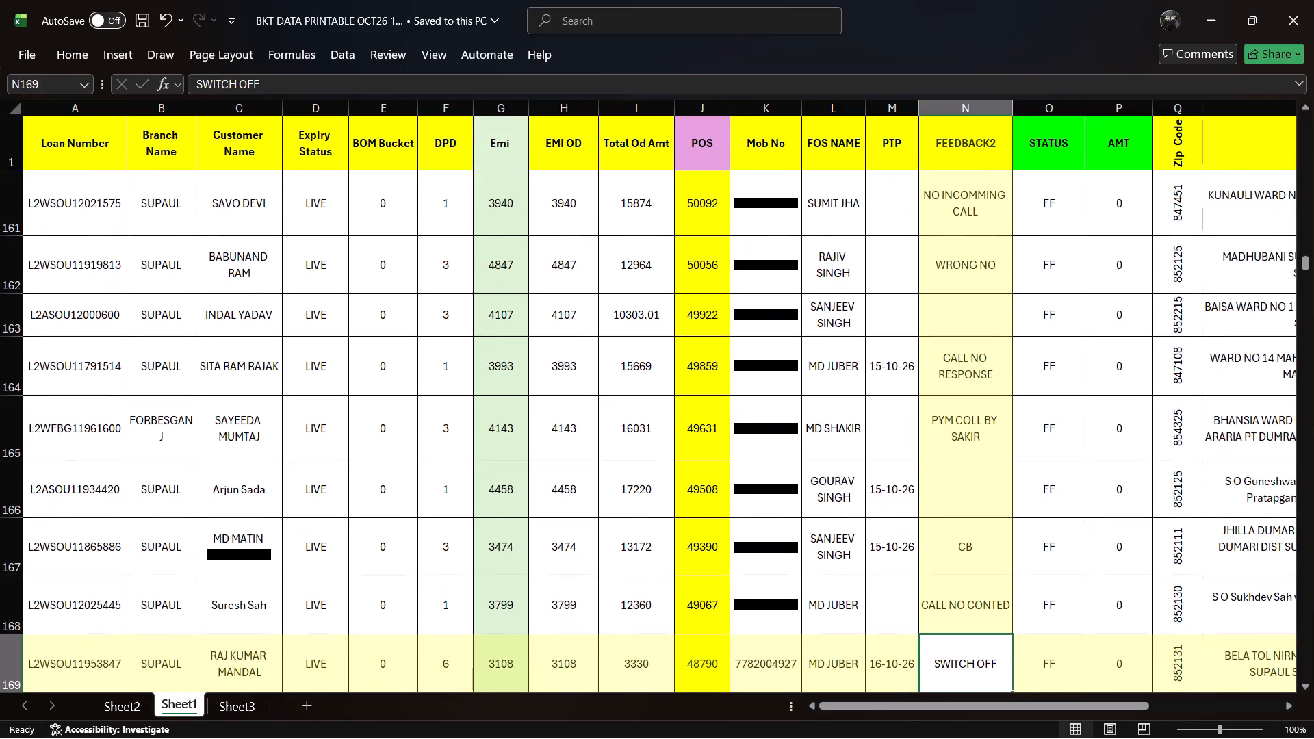
pyautogui.press('Left')
pyautogui.press('Left')
pyautogui.press('Left')
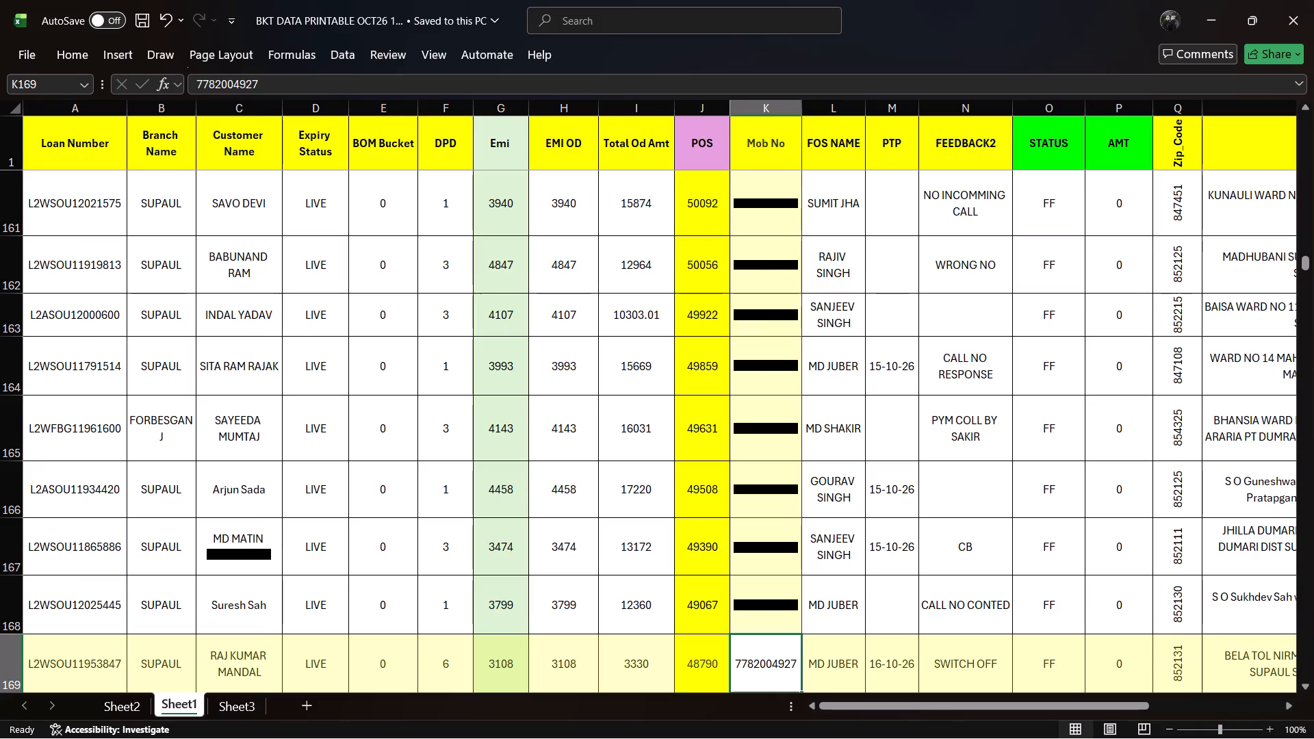
pyautogui.press('Down')
pyautogui.press('Down')
pyautogui.press('Down')
pyautogui.press('Down')
pyautogui.press('Down')
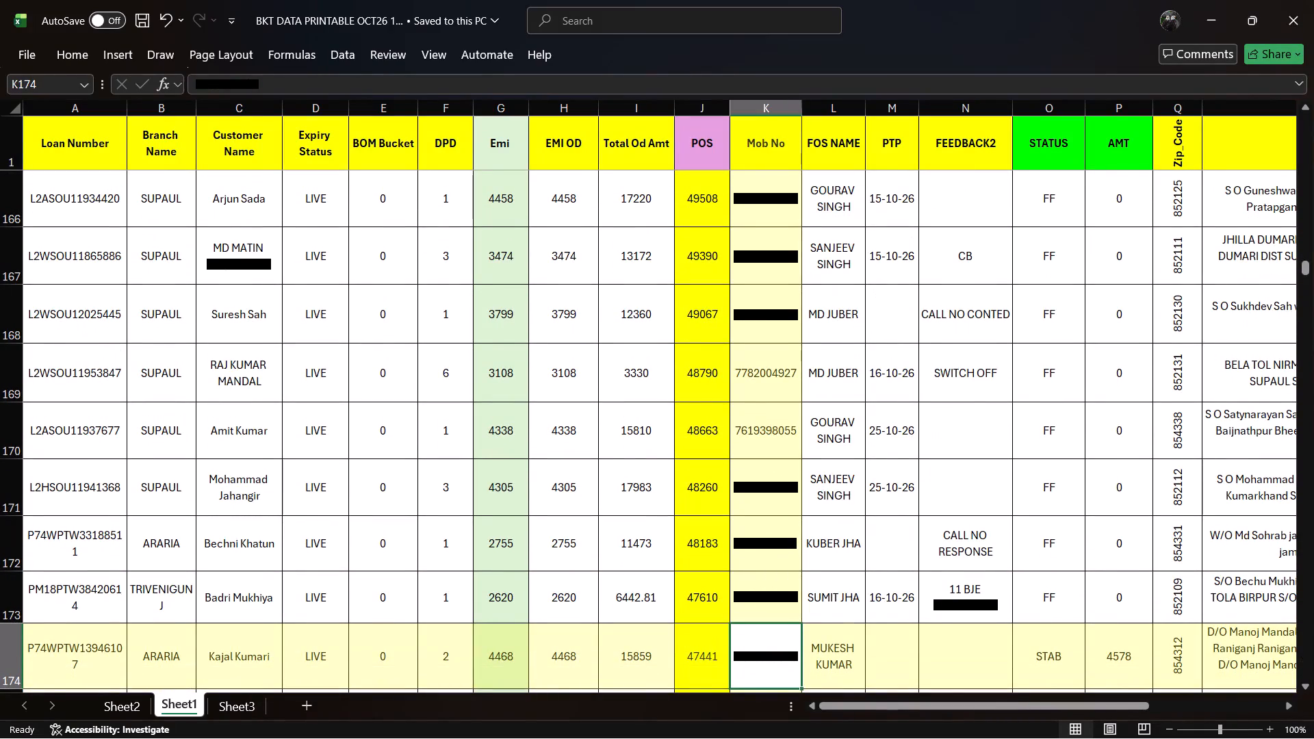
pyautogui.click(740, 373)
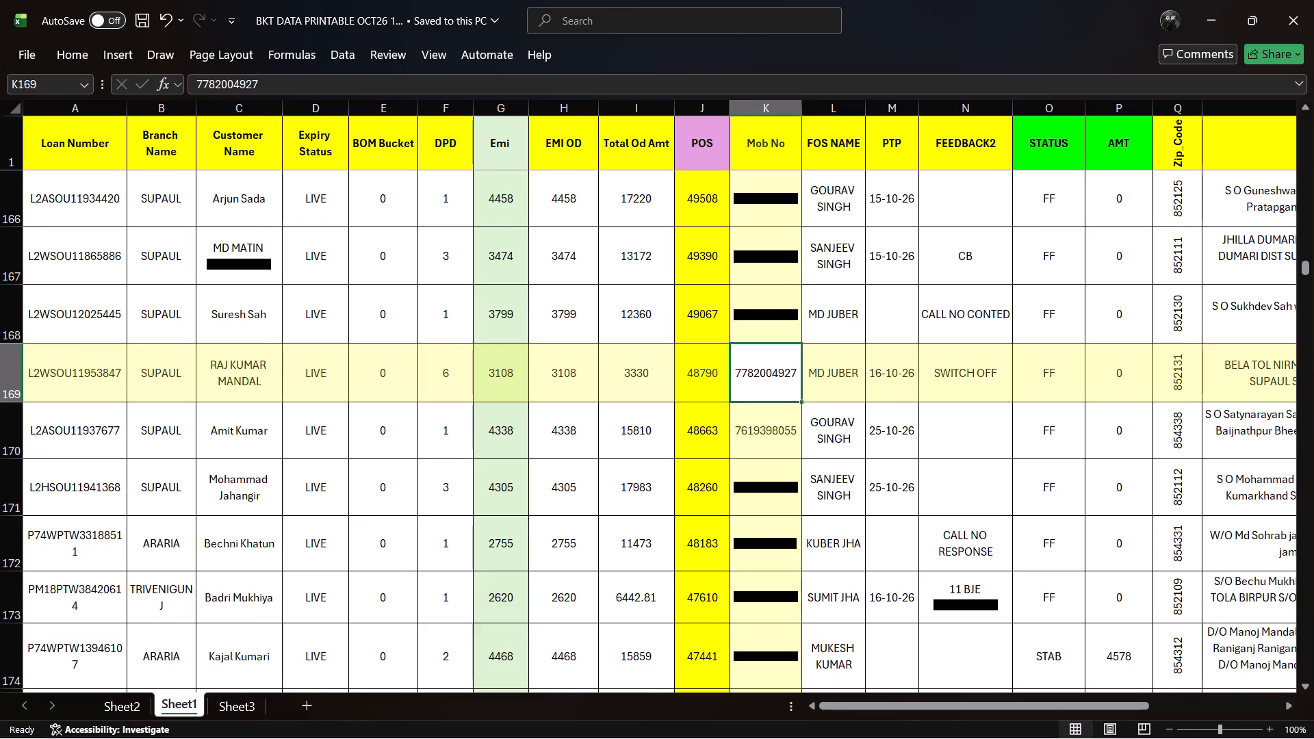
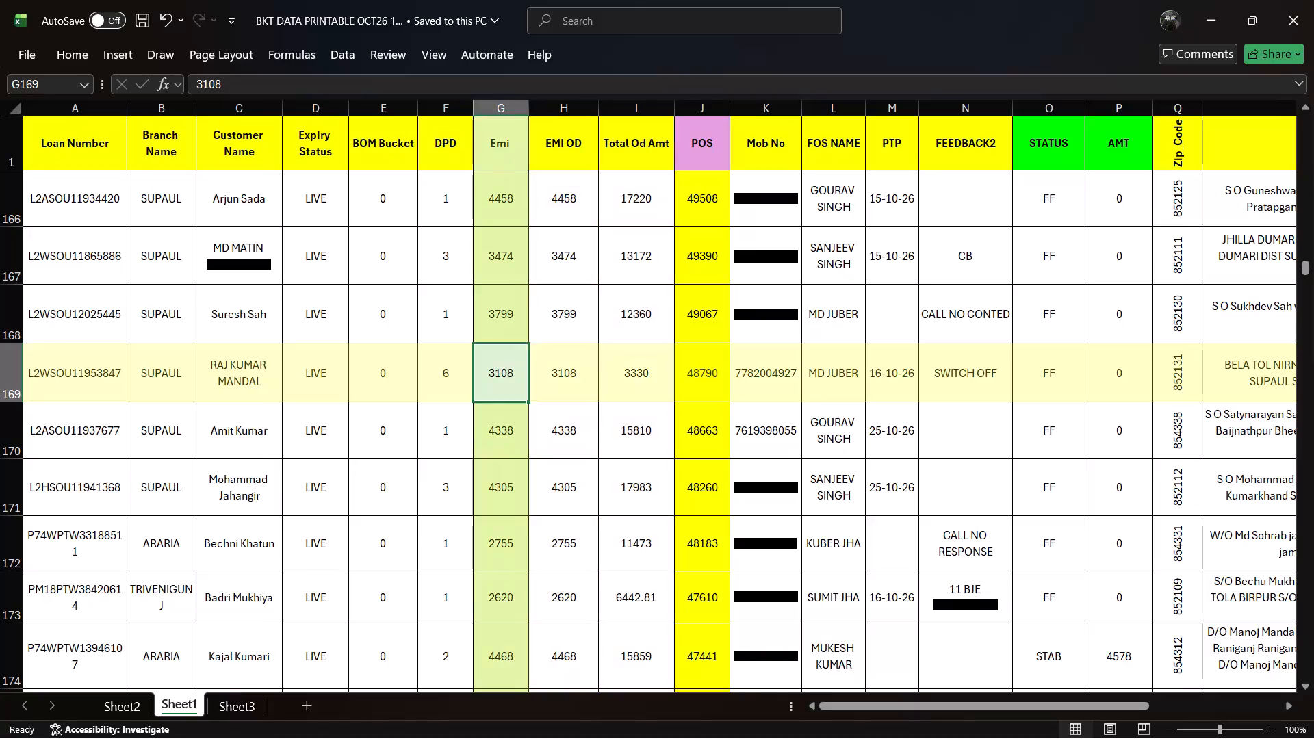
# Review row 169's borrower record across its columns, from the loan number through the overdue amounts to the PTP date.
pyautogui.press('Left')
pyautogui.press('Left')
pyautogui.press('Left')
pyautogui.press('Left')
pyautogui.press('Left')
pyautogui.press('Left')
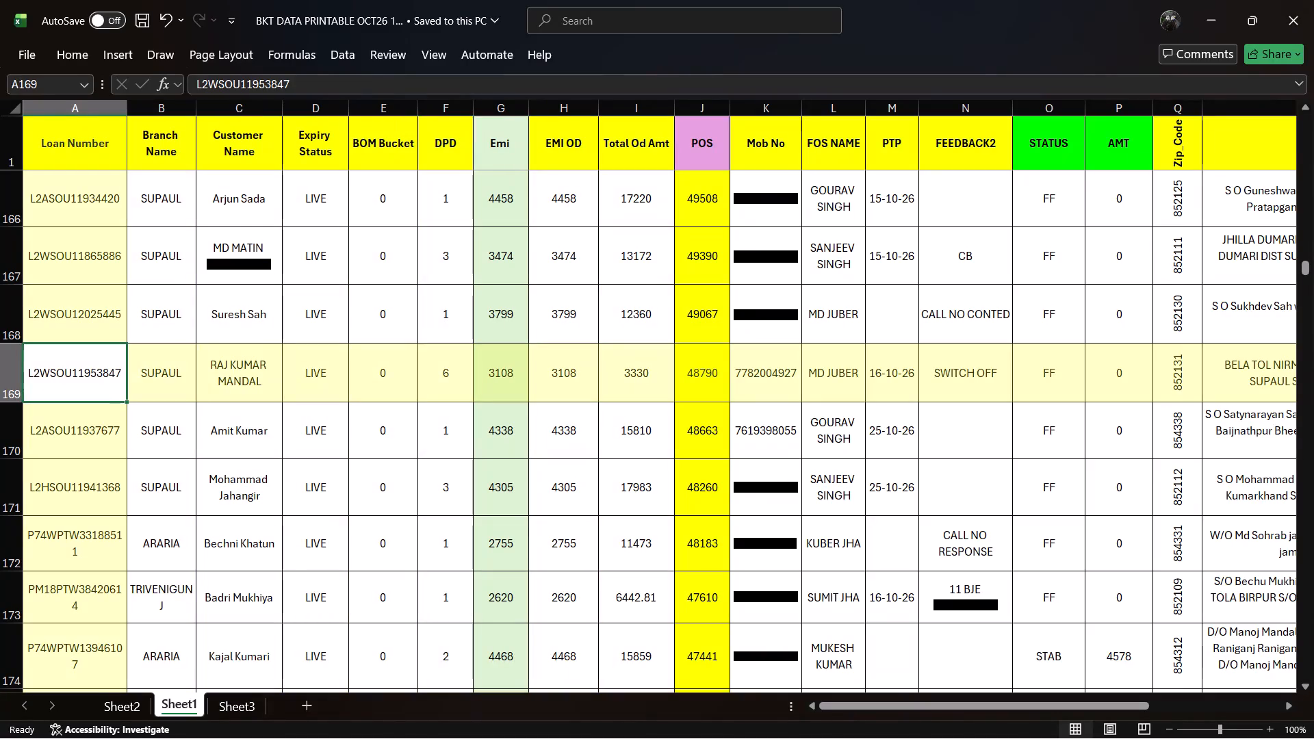
pyautogui.press('Right')
pyautogui.press('Right')
pyautogui.press('Right')
pyautogui.press('Right')
pyautogui.press('Right')
pyautogui.press('Right')
pyautogui.press('Right')
pyautogui.press('Right')
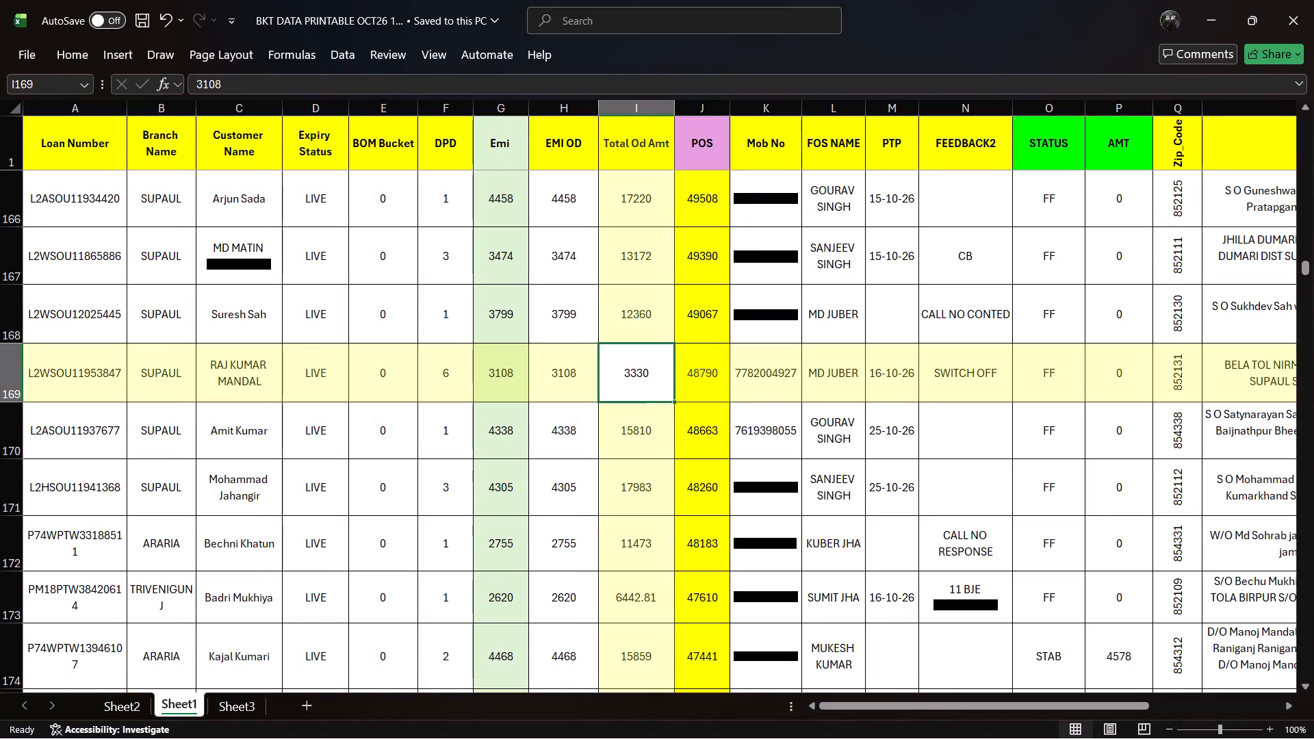
pyautogui.press('Right')
pyautogui.press('Right')
pyautogui.press('Right')
pyautogui.press('Right')
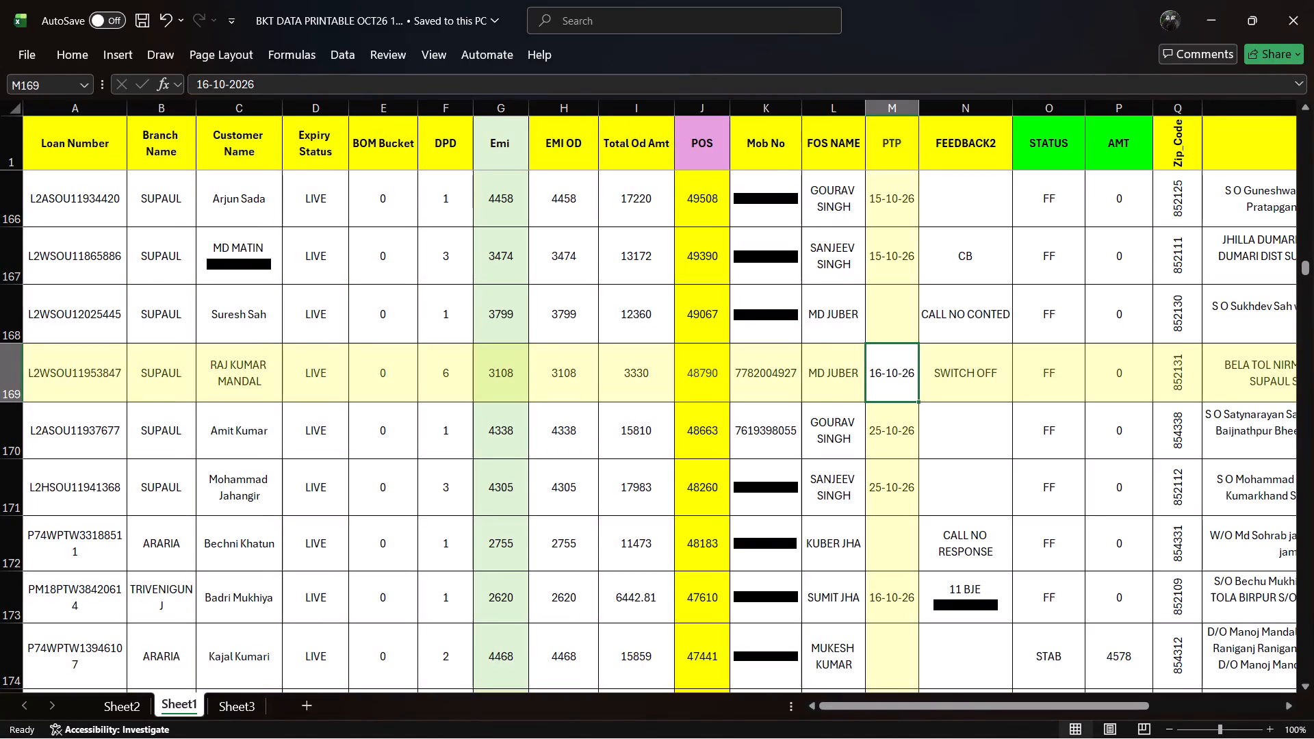
# Replace the feedback in row 169's FEEDBACK2 cell with DONE and save the workbook.
pyautogui.press('Right')
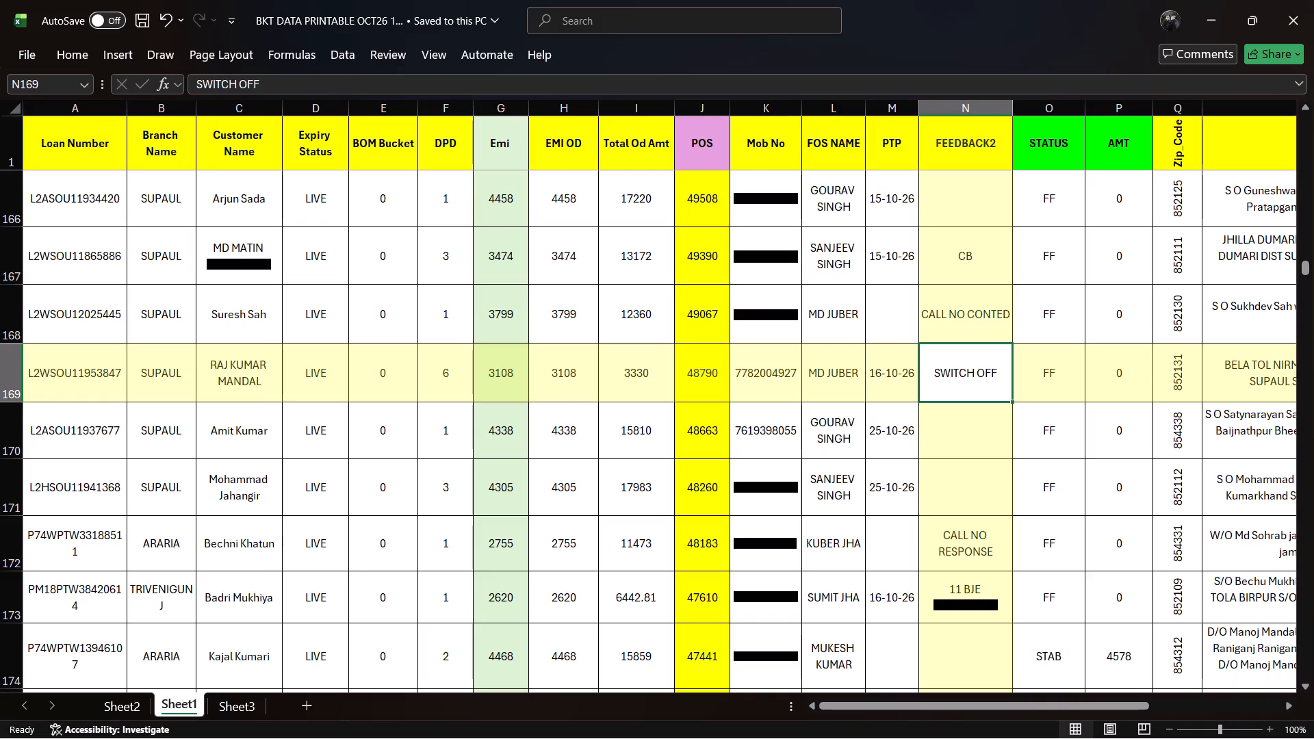
pyautogui.press('BackSpace')
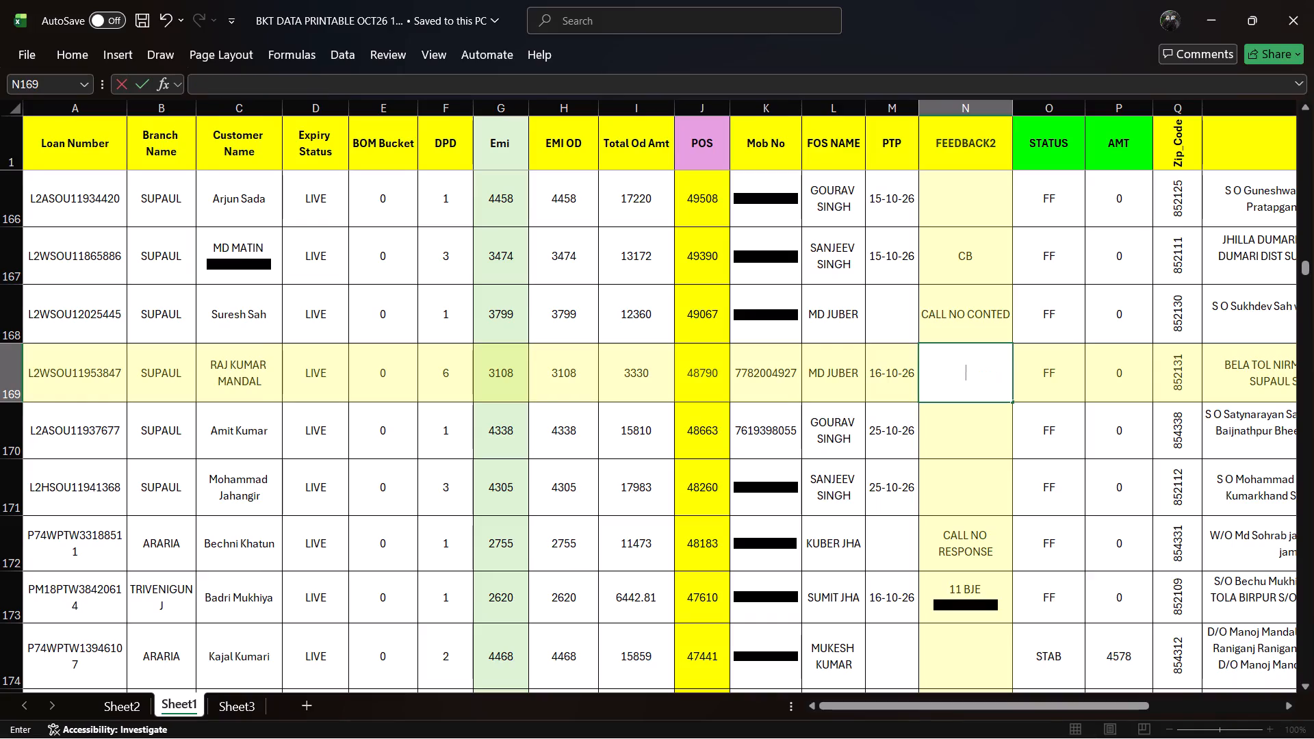
pyautogui.write('DONNE')
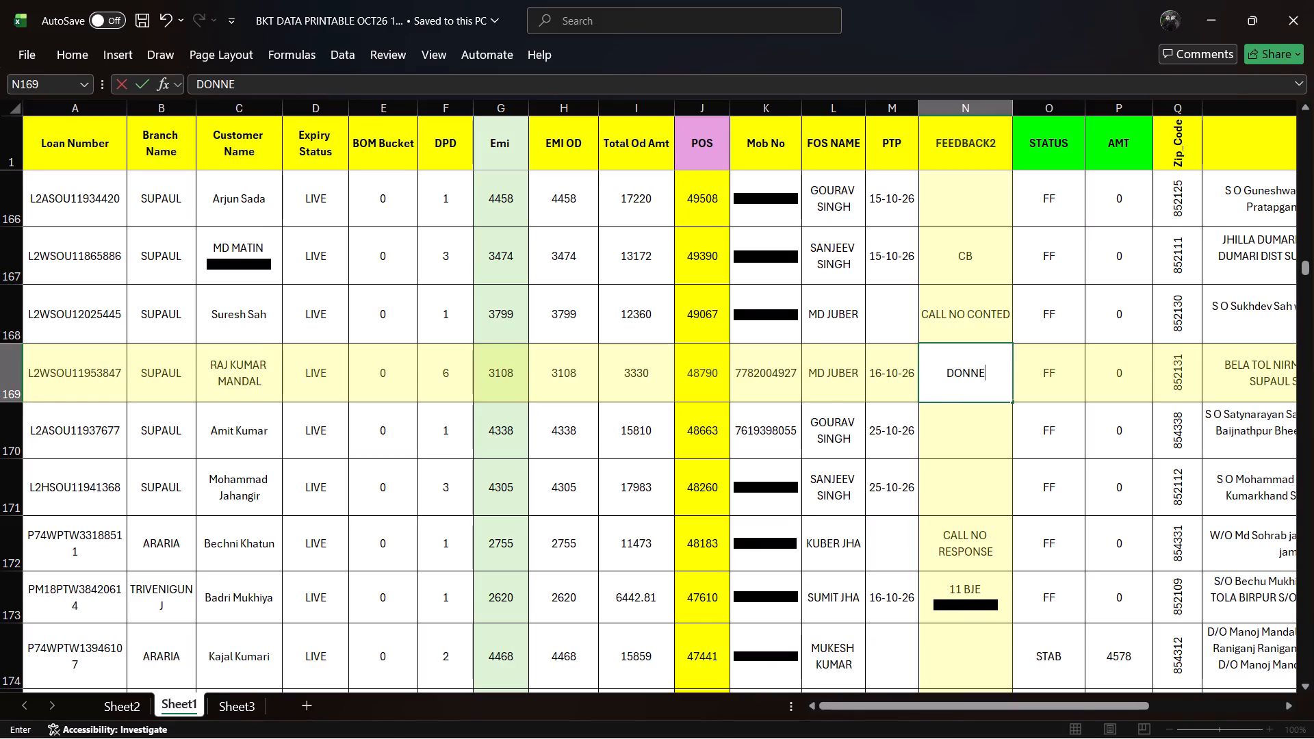
pyautogui.press('BackSpace')
pyautogui.press('BackSpace')
pyautogui.press('e')
pyautogui.press('Down')
pyautogui.hotkey('ctrl', 's')
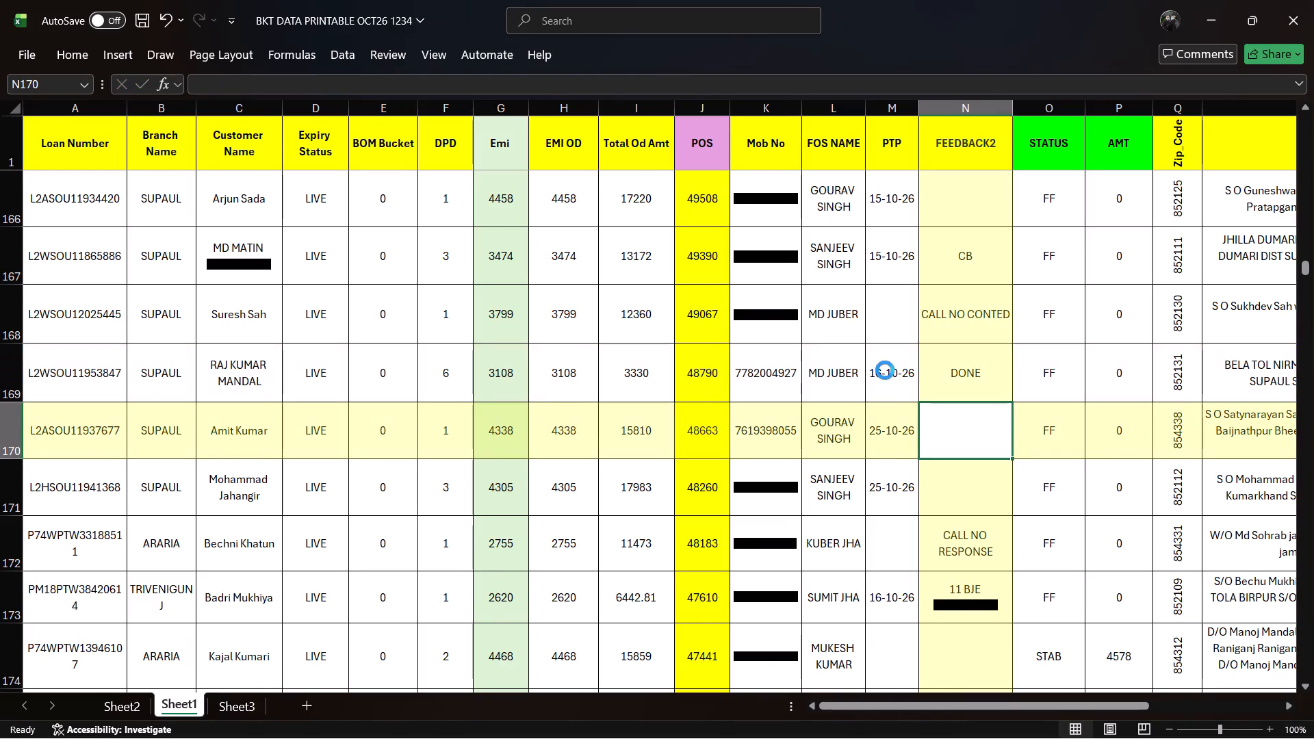
# Recheck row 169's feedback entry and go to row 170's Mob No cell to check its contact number.
pyautogui.press('Up')
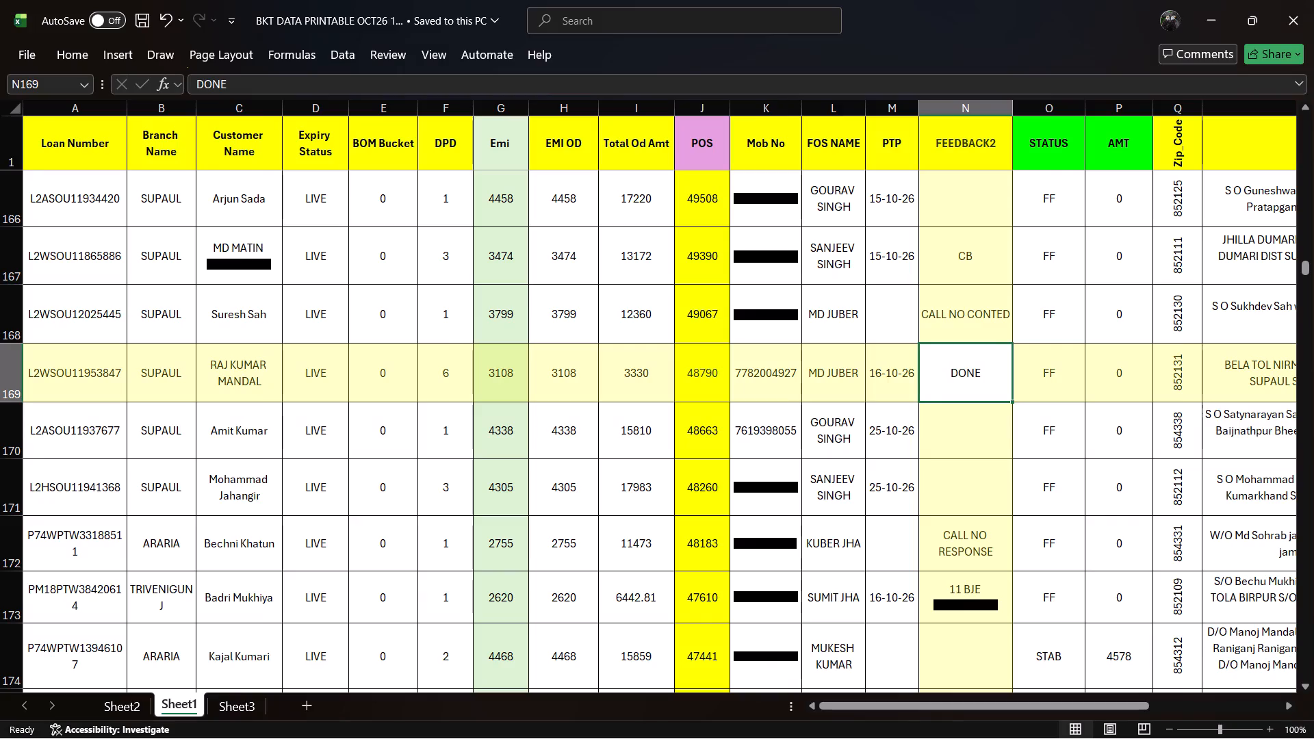
pyautogui.press('Down')
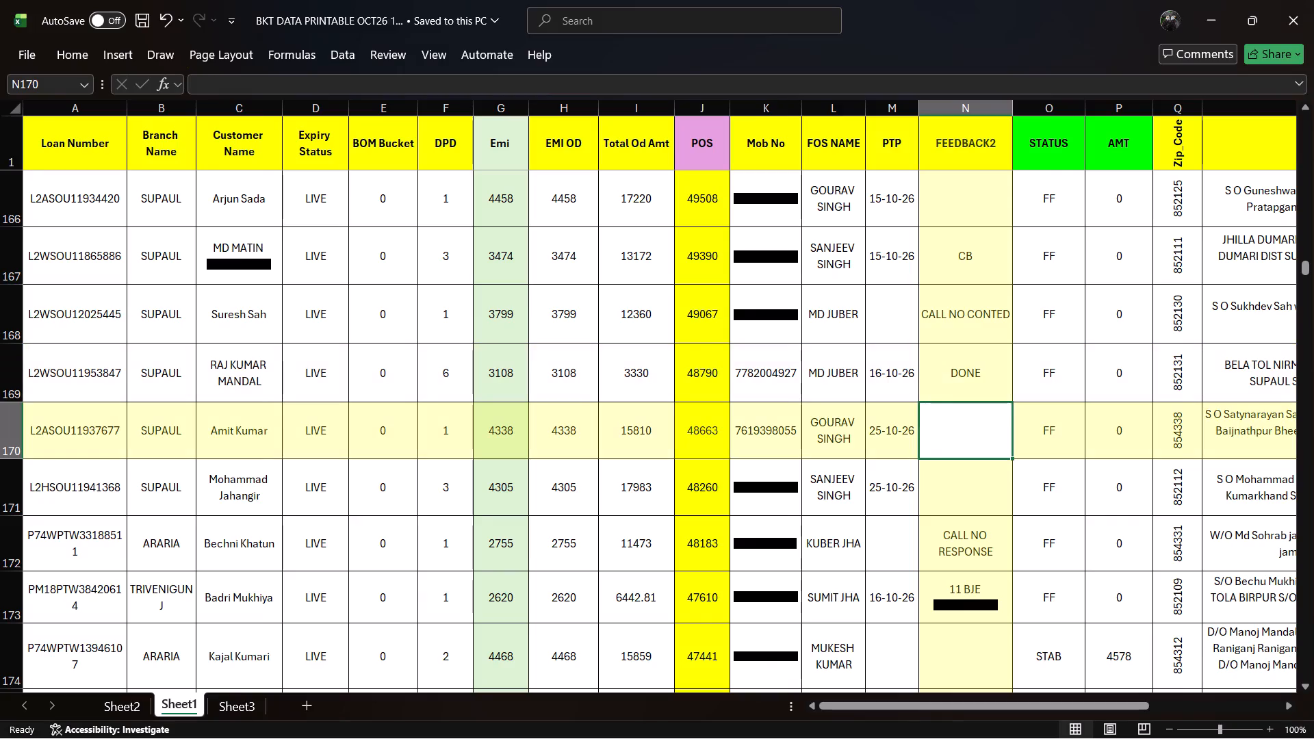
pyautogui.press('Left')
pyautogui.press('Left')
pyautogui.press('Left')
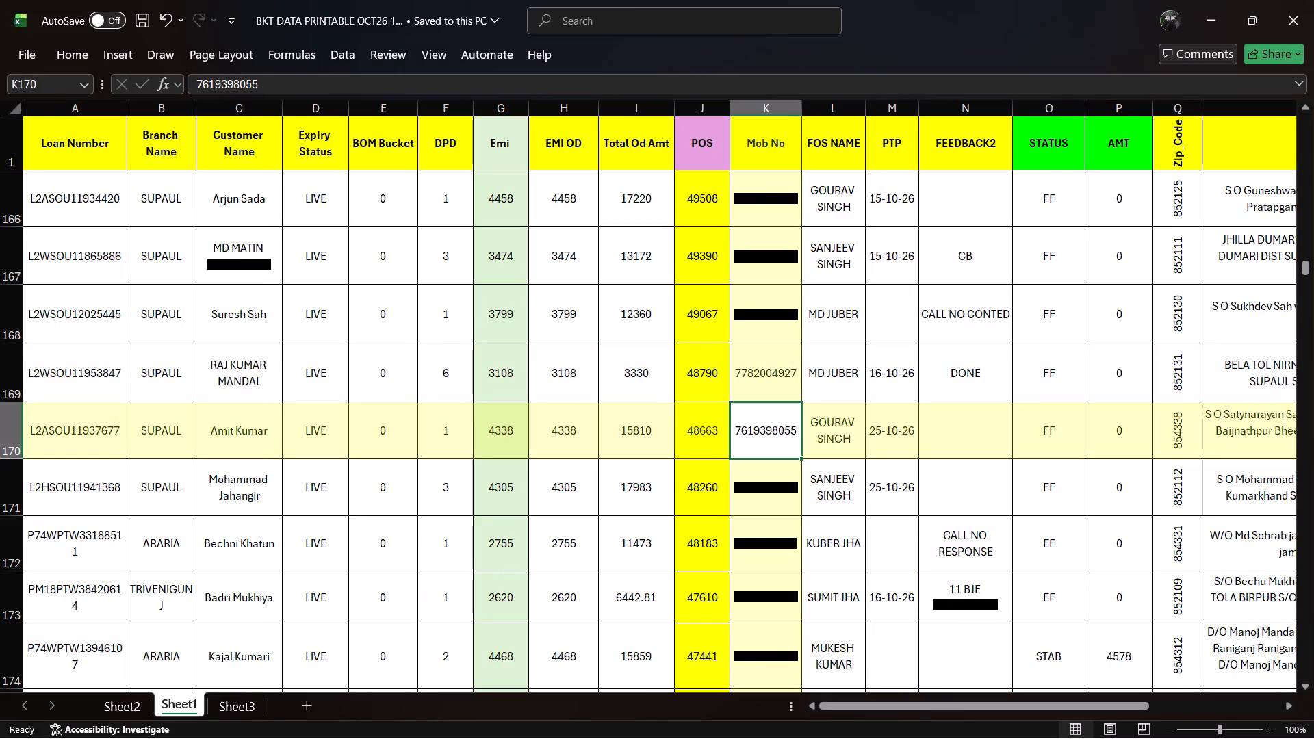
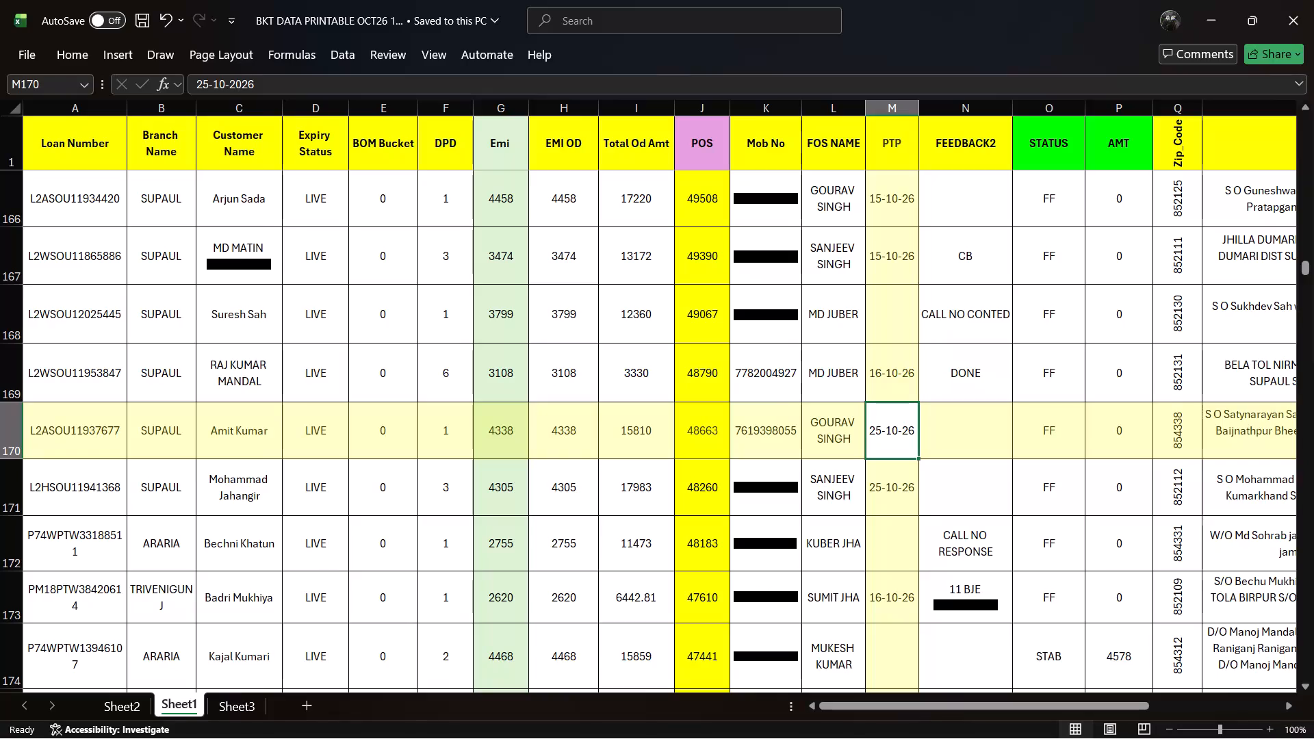
# Enter CALL NO RESPONSE as the feedback in row 170's FEEDBACK2 cell and save the workbook.
pyautogui.press('Right')
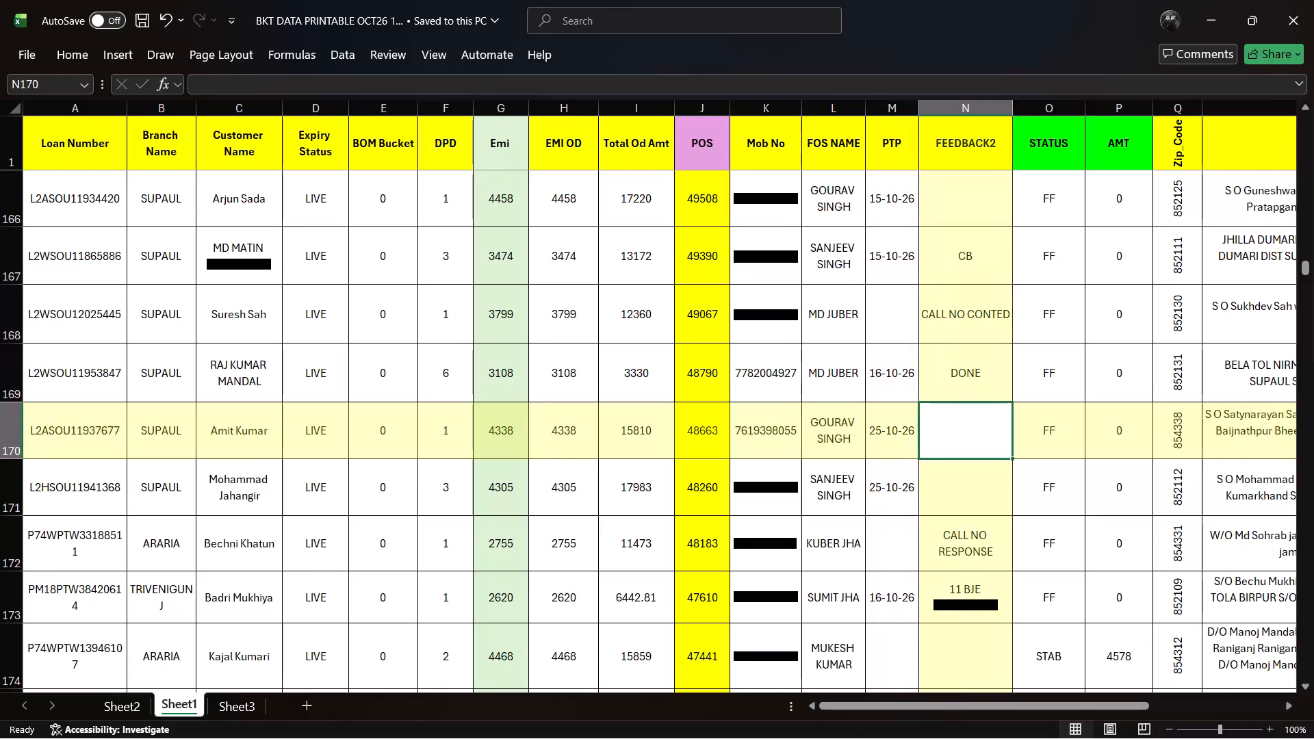
pyautogui.write('CAK')
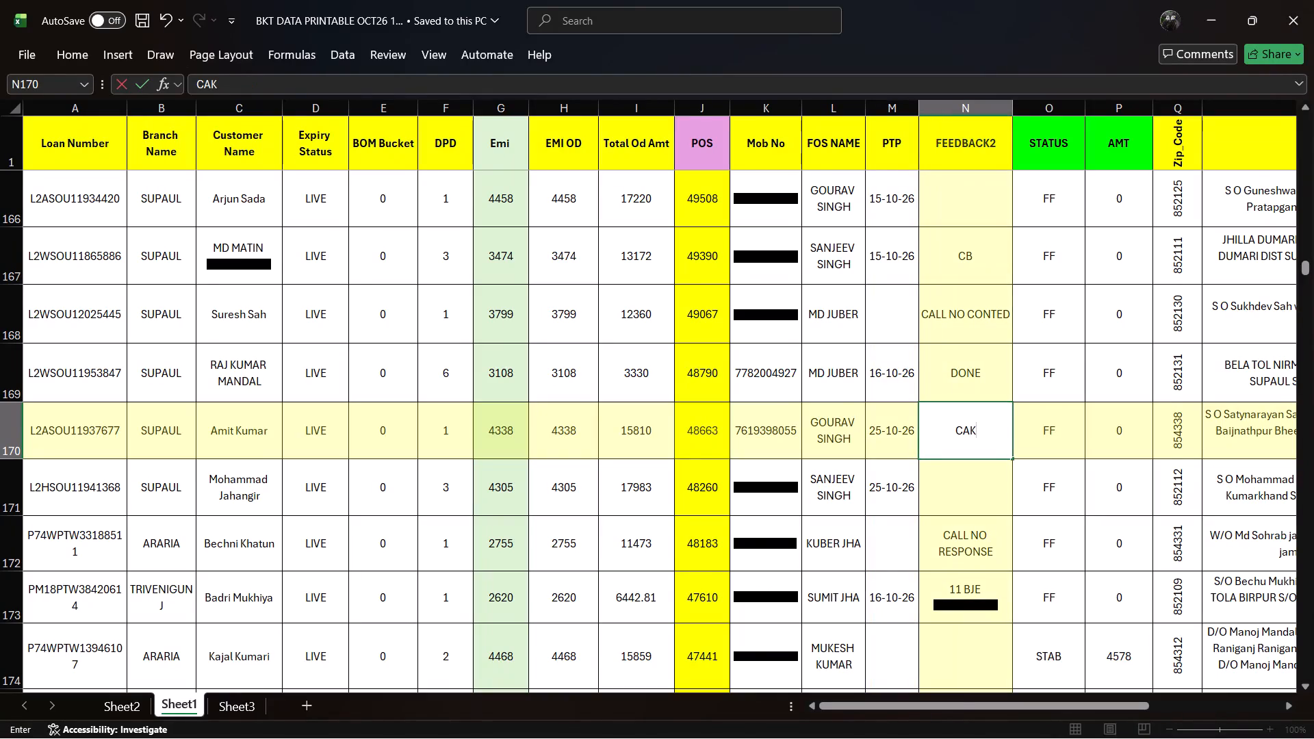
pyautogui.press('BackSpace')
pyautogui.write('LL NO')
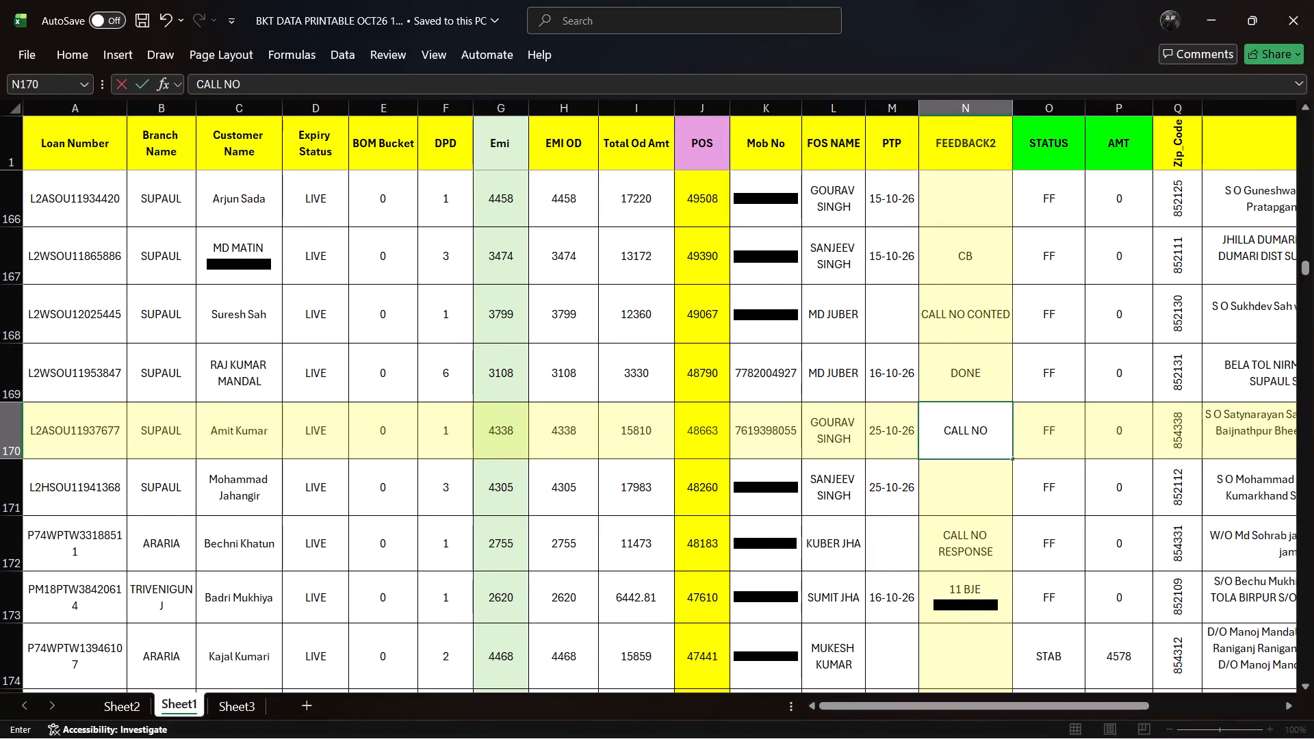
pyautogui.press('space')
pyautogui.press('r')
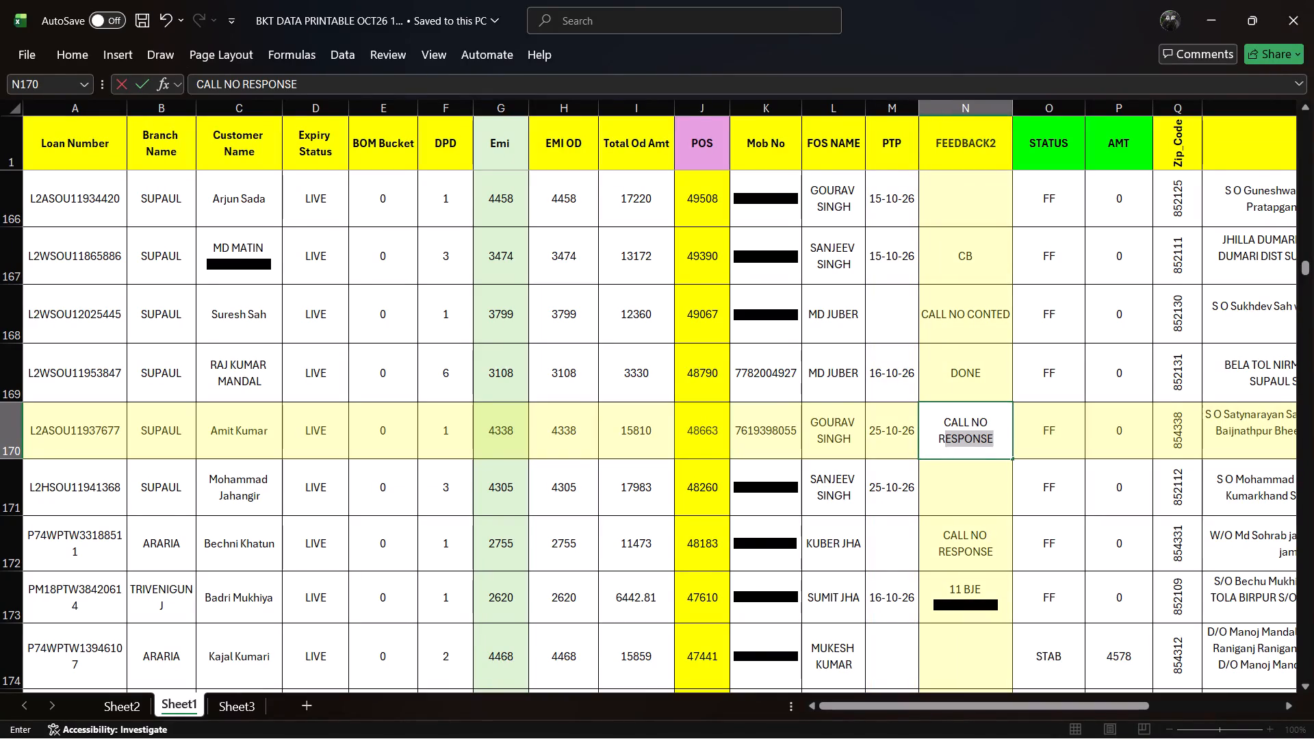
pyautogui.press('Down')
pyautogui.hotkey('ctrl', 's')
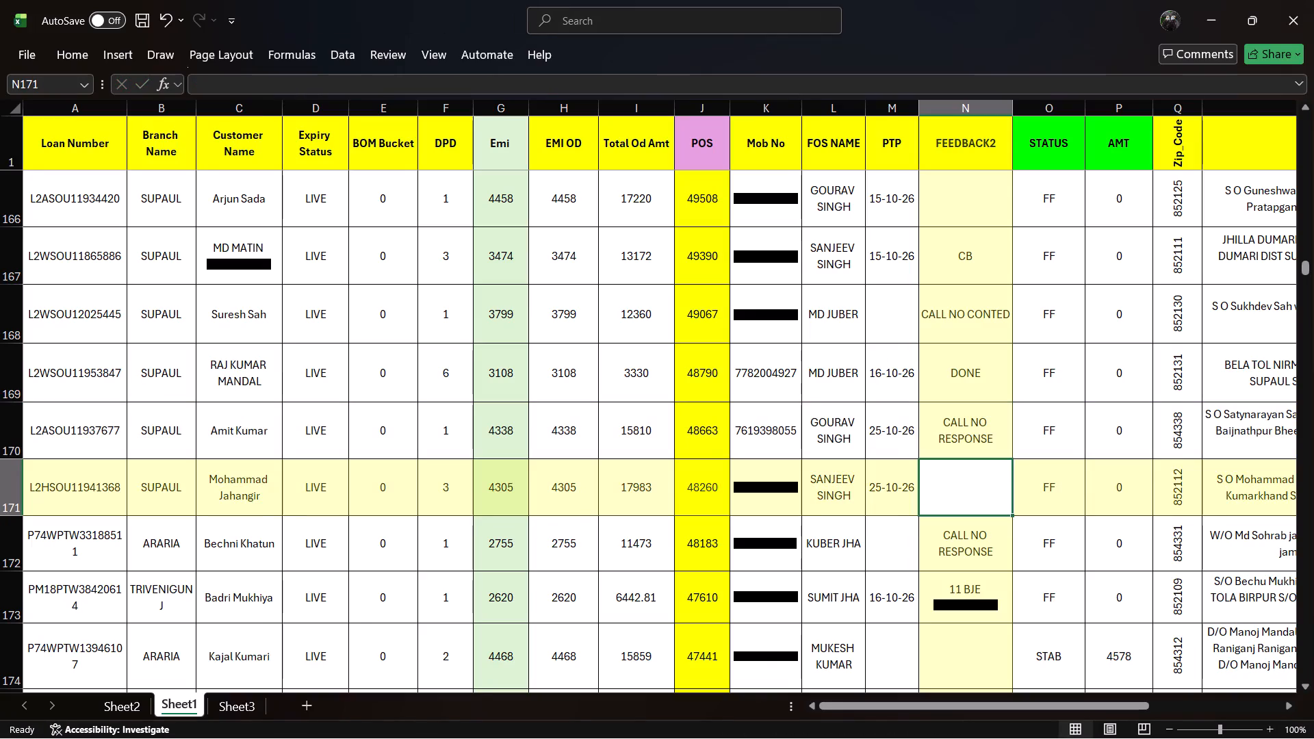
# Go to row 171's Mob No cell to check the borrower's contact number.
pyautogui.press('Left')
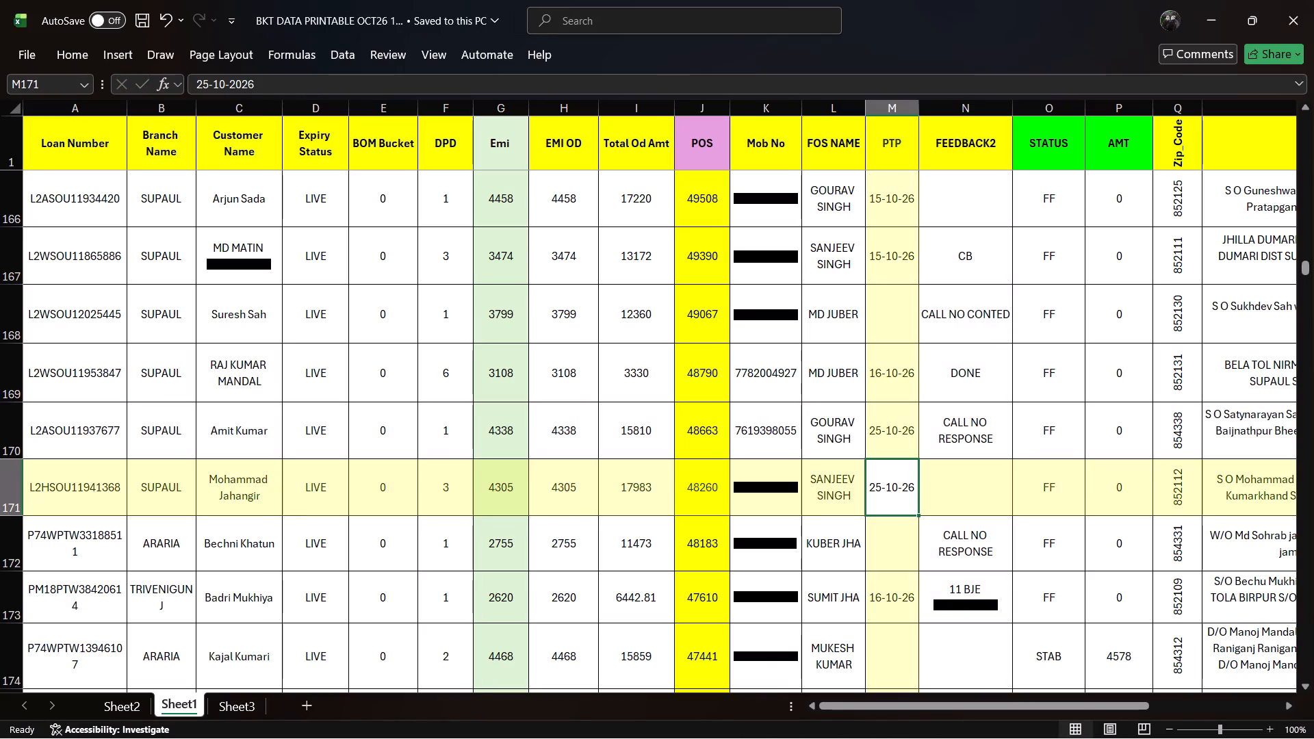
pyautogui.press('Left')
pyautogui.press('Left')
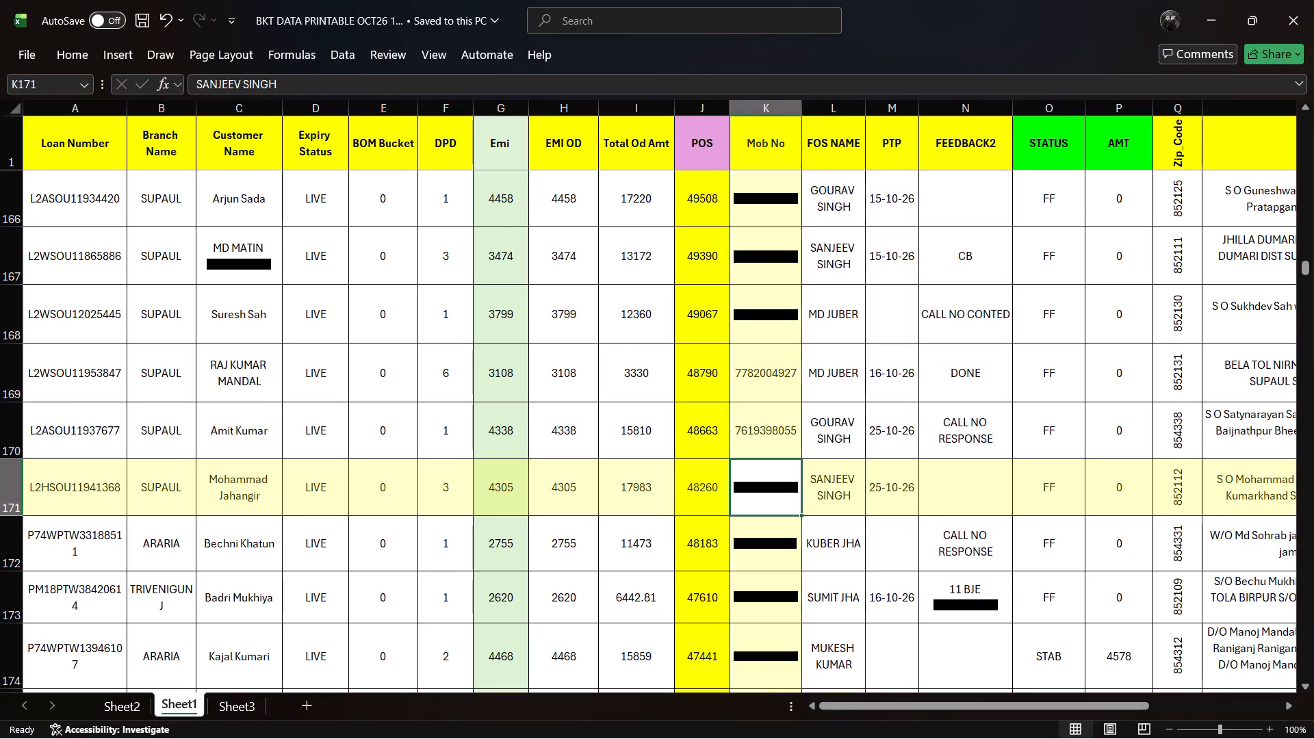
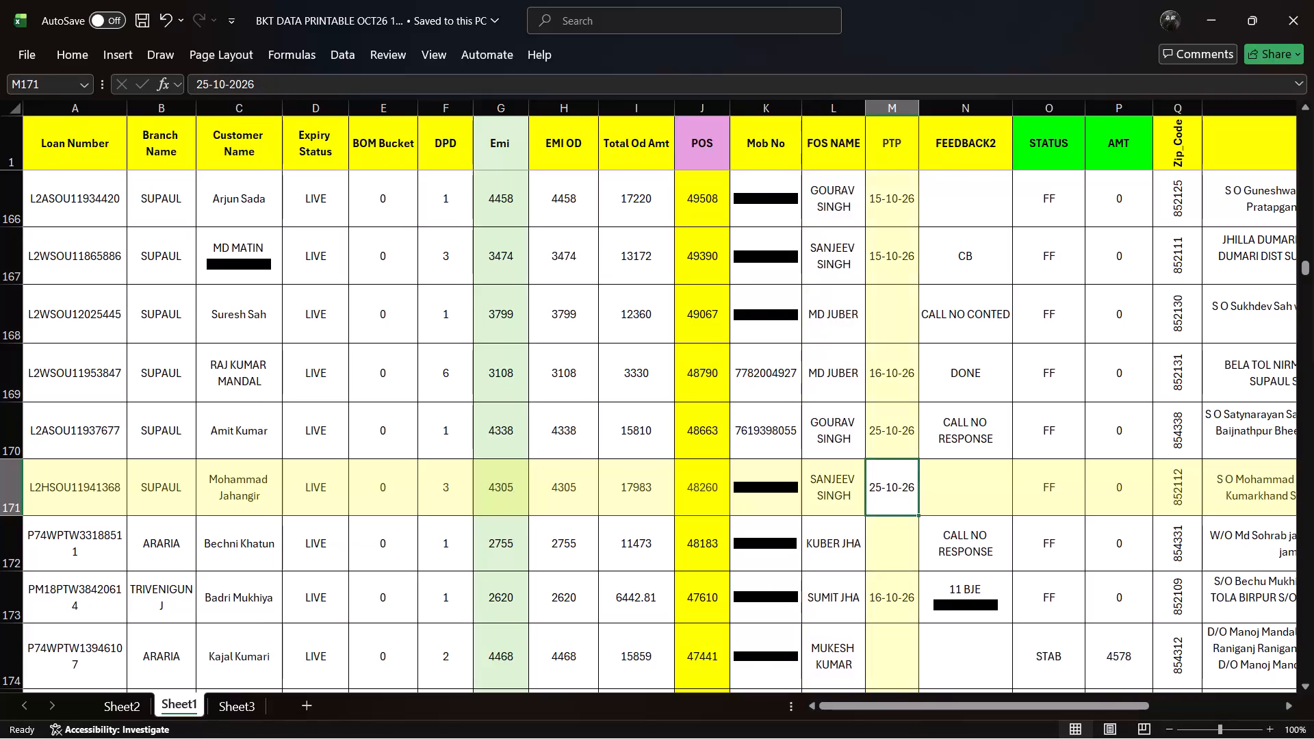
# Set the STATUS of row 174 to PAID and save the workbook.
pyautogui.press('Right')
pyautogui.press('Down')
pyautogui.press('Down')
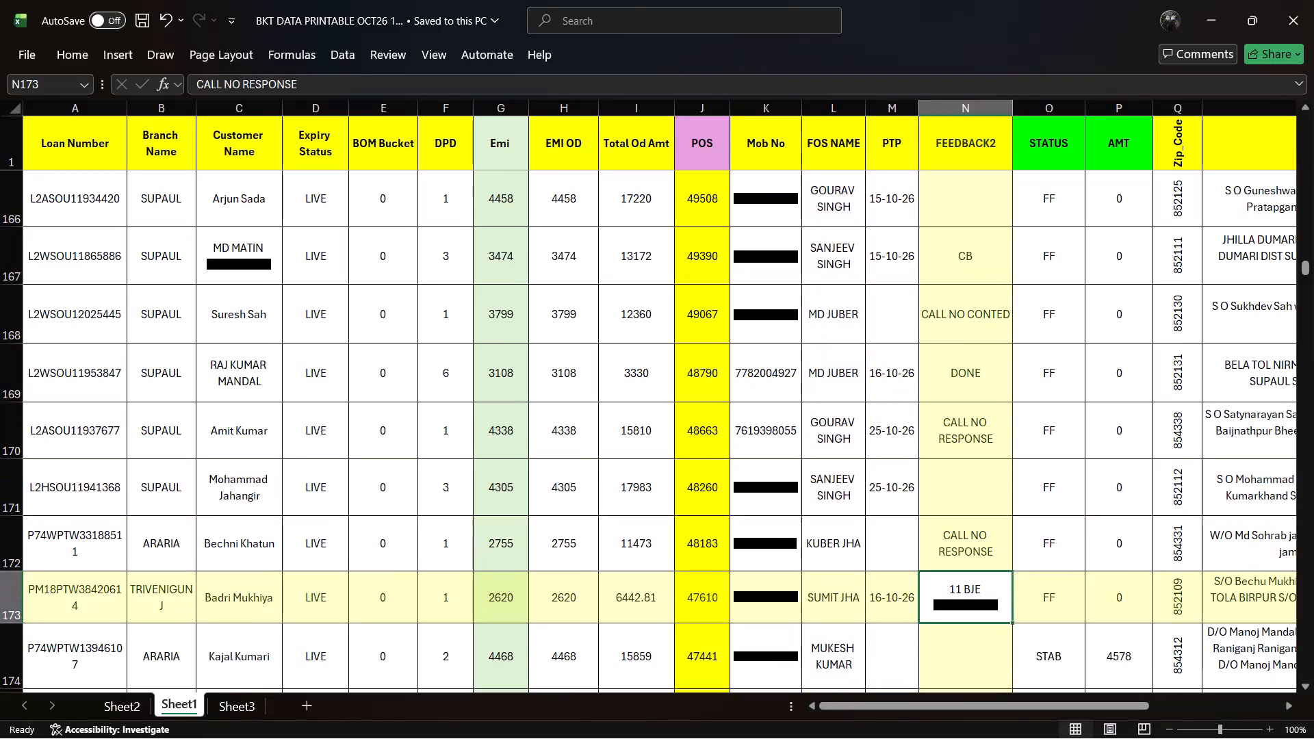
pyautogui.press('Down')
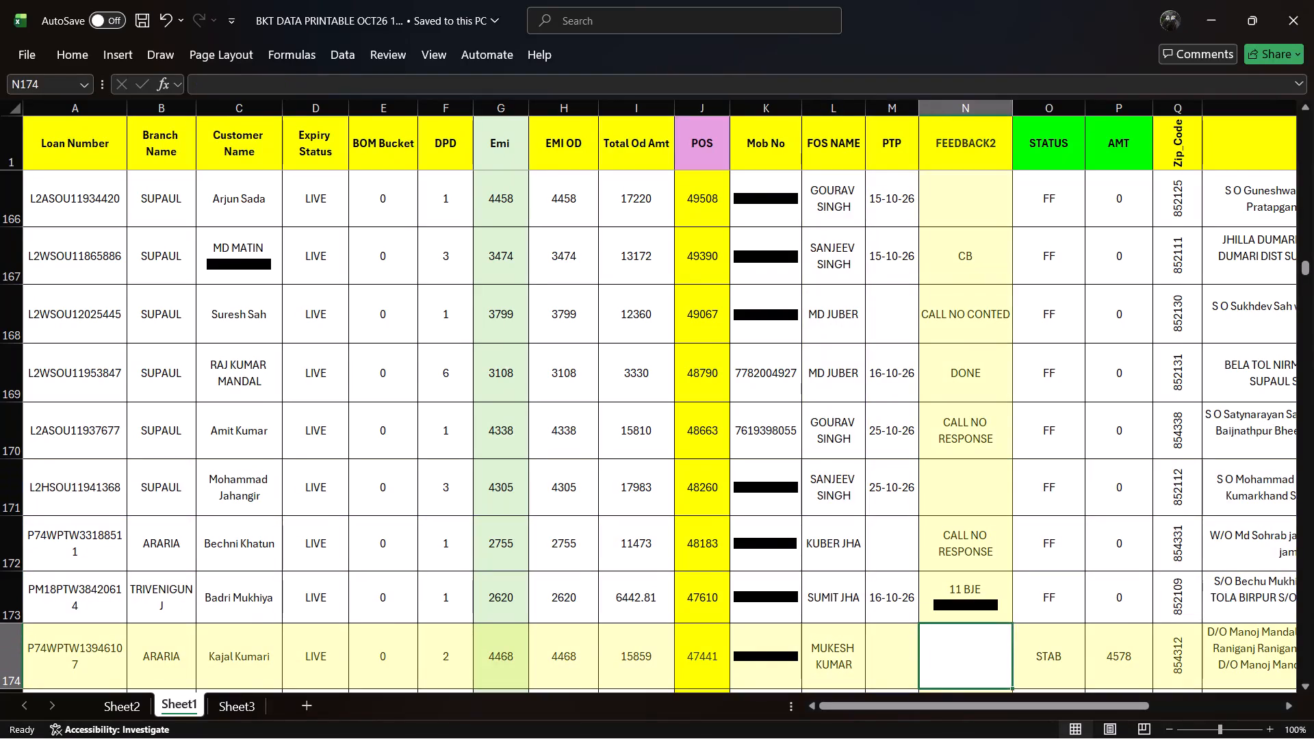
pyautogui.press('p')
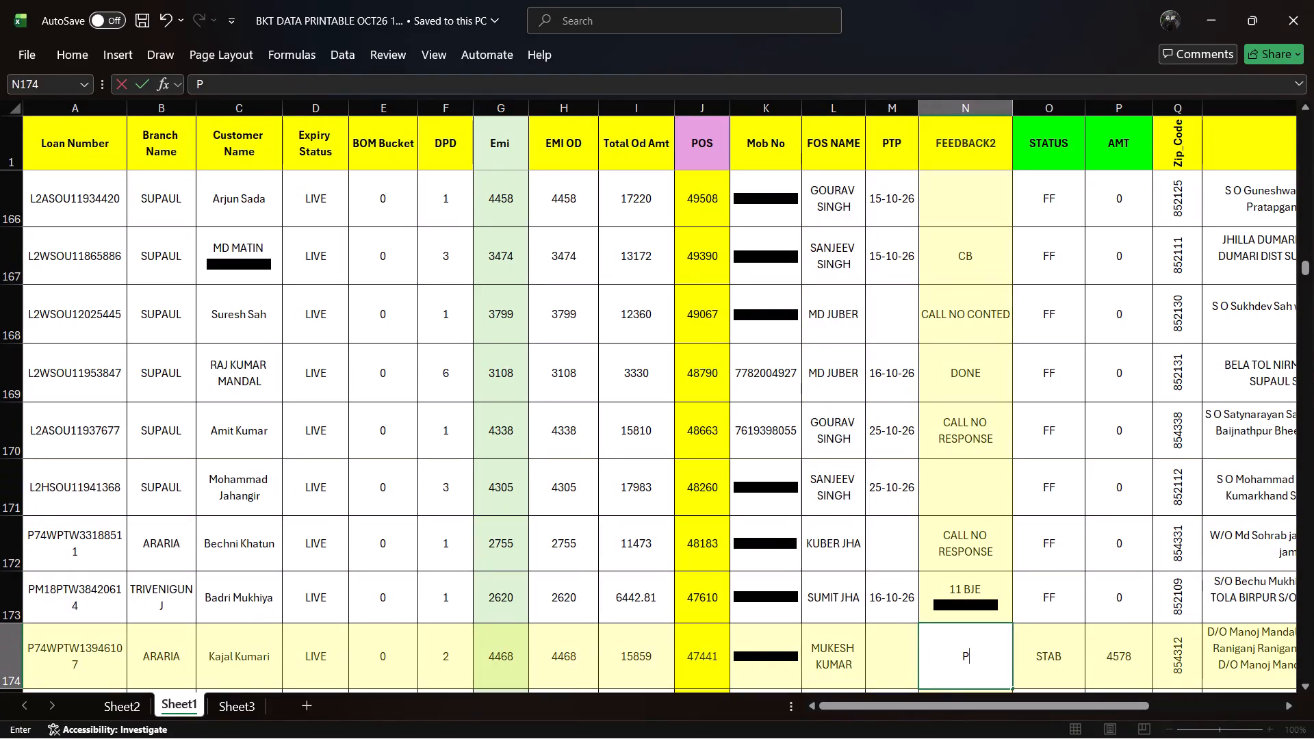
pyautogui.press('BackSpace')
pyautogui.press('Tab')
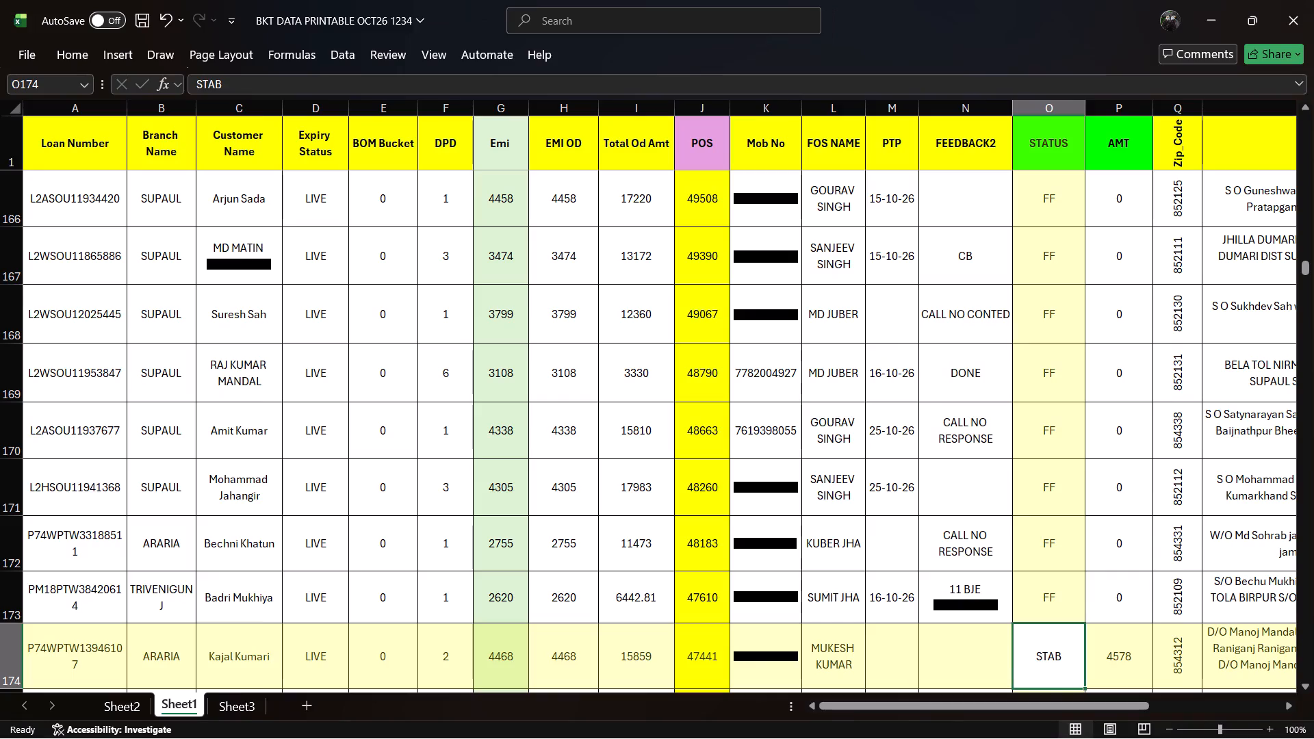
pyautogui.press('p')
pyautogui.write('AID')
pyautogui.press('Up')
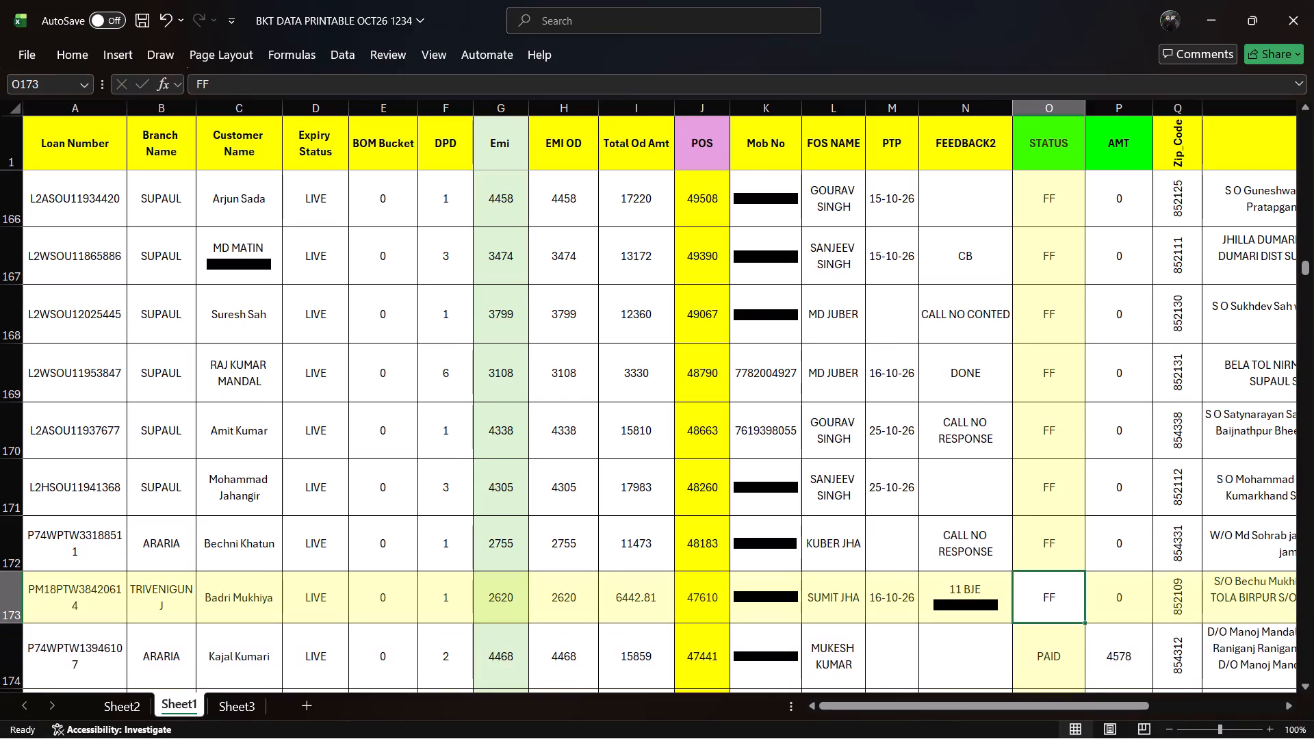
pyautogui.hotkey('ctrl', 's')
# Go to row 173's Mob No cell to check the borrower's contact number.
pyautogui.press('Left')
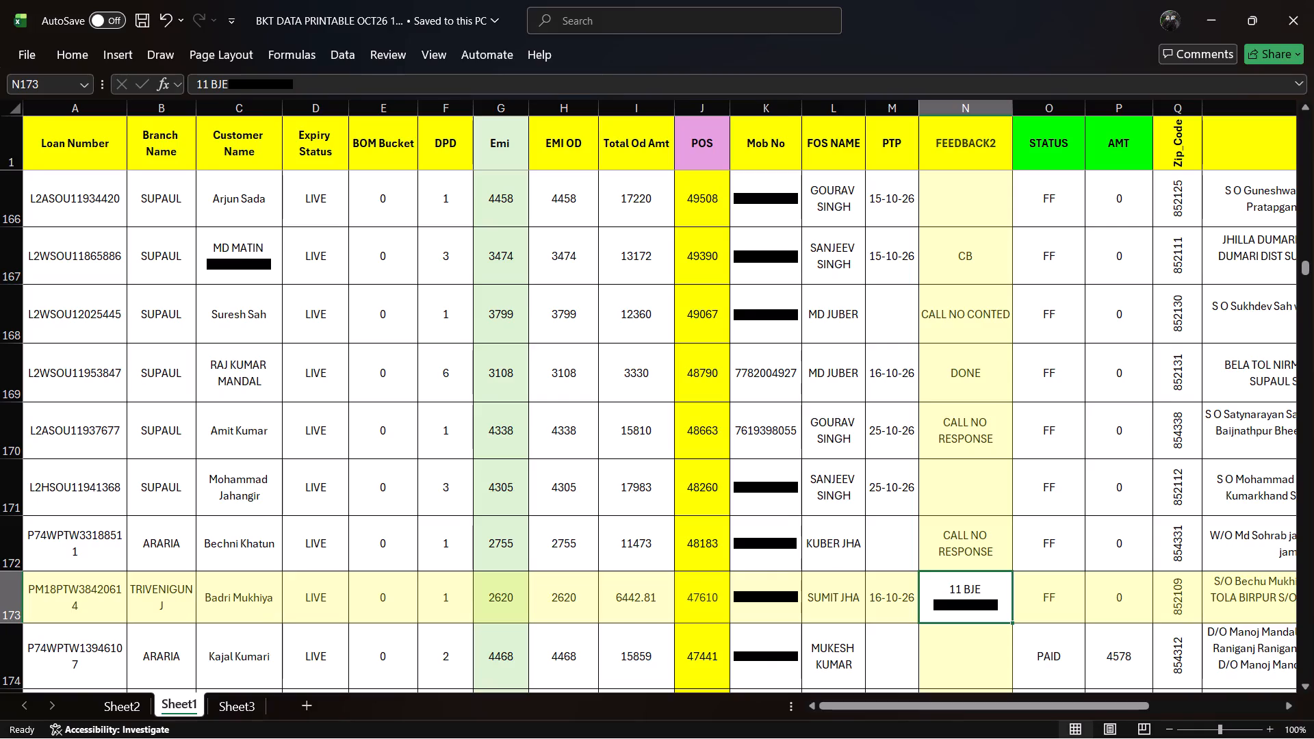
pyautogui.press('Left')
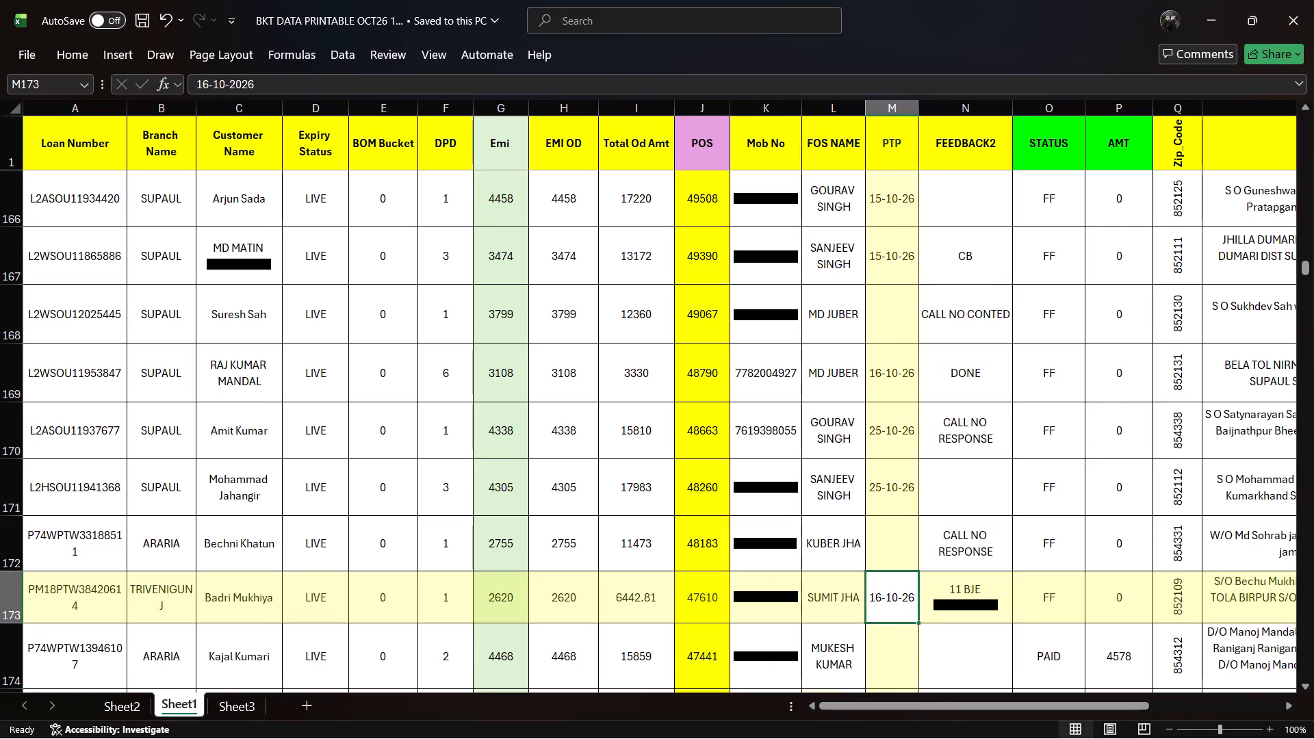
pyautogui.press('Left')
pyautogui.press('Left')
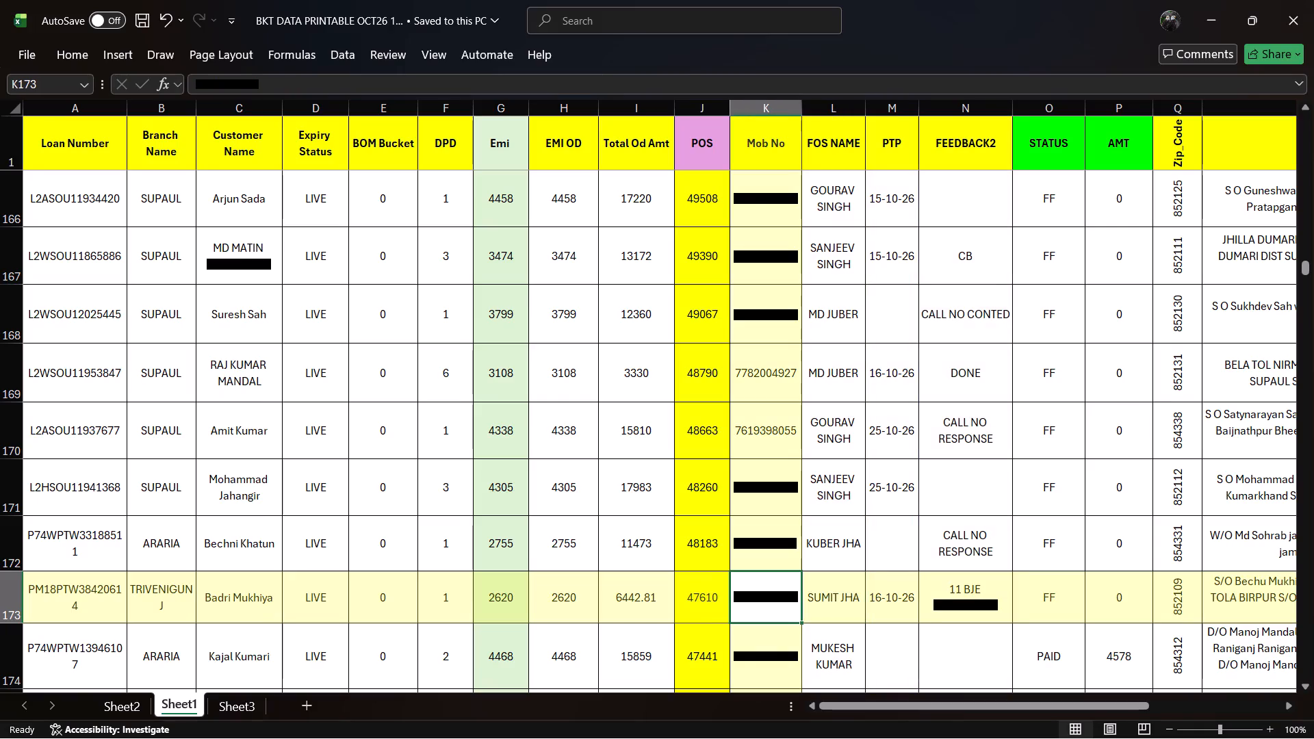
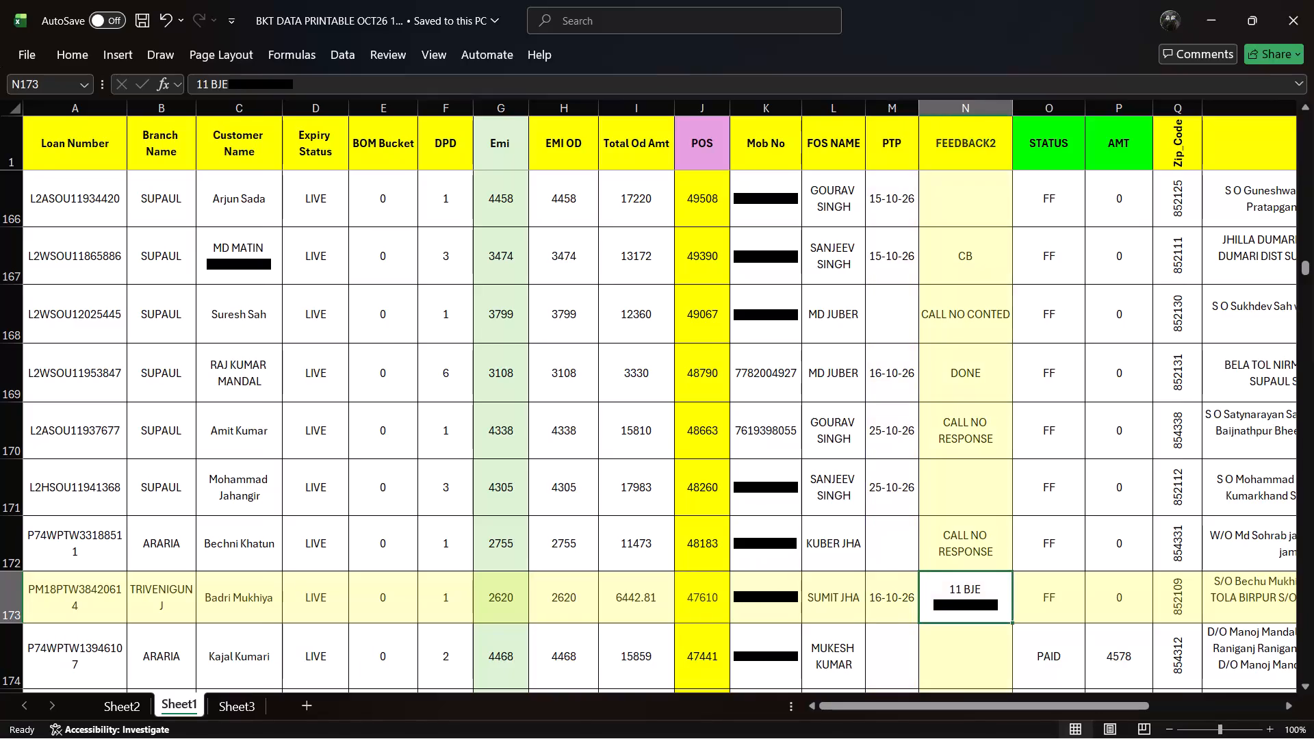
# Review row 173's entries from FOS NAME through Zip_Code, and move on to row 175's FOS NAME cell.
pyautogui.press('Right')
pyautogui.press('Right')
pyautogui.press('Right')
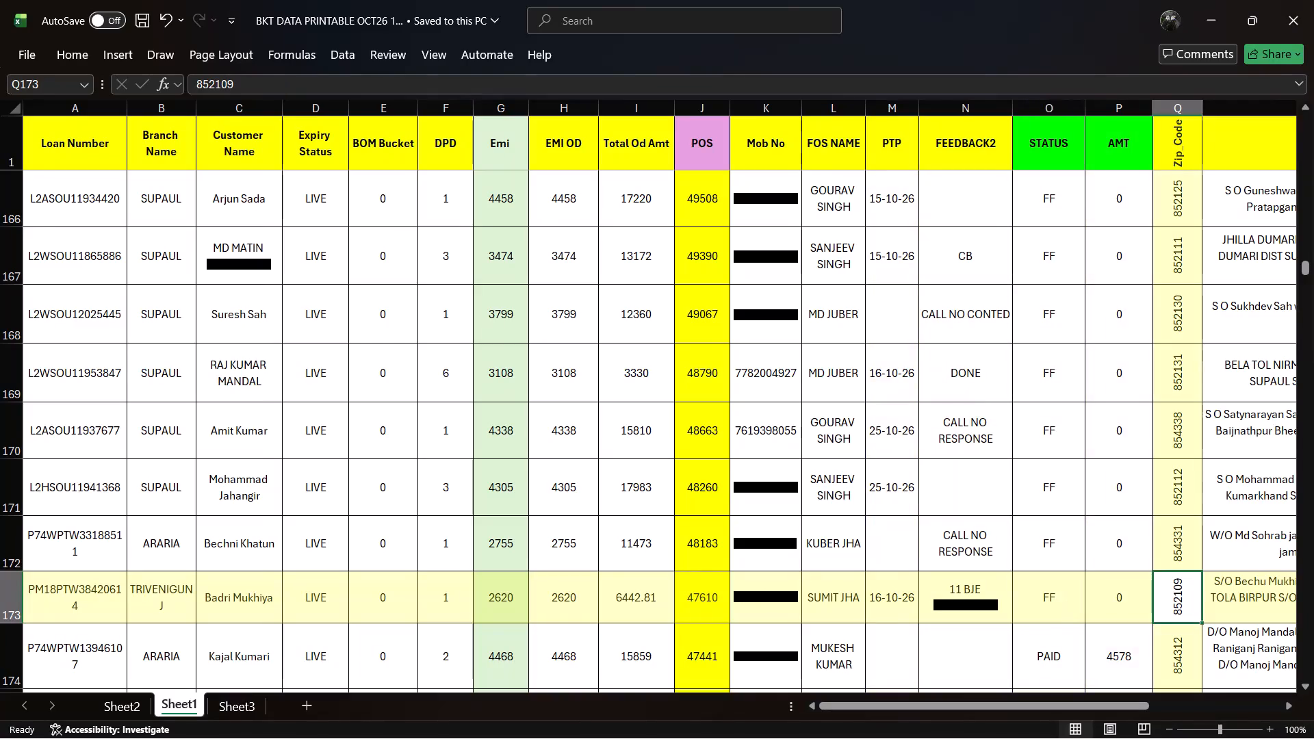
pyautogui.press('Left')
pyautogui.press('Left')
pyautogui.press('Left')
pyautogui.press('Left')
pyautogui.press('Left')
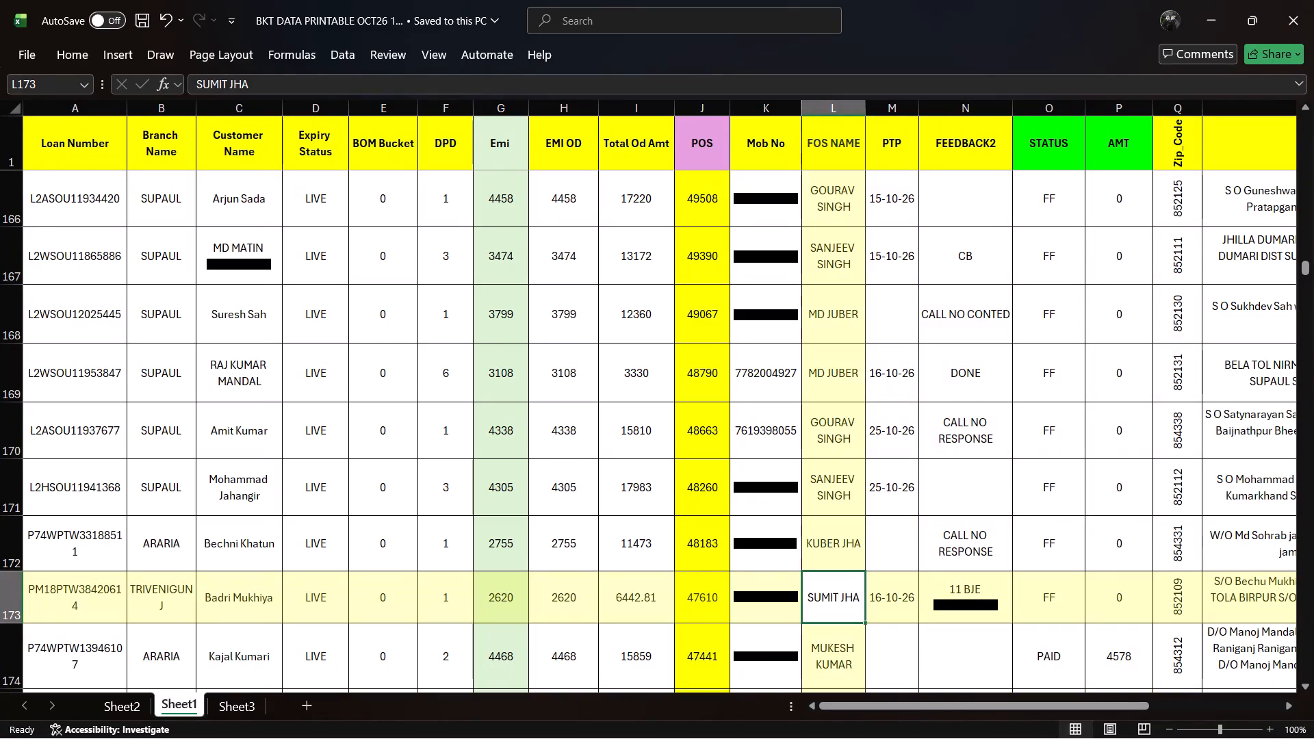
pyautogui.press('Down')
pyautogui.press('Down')
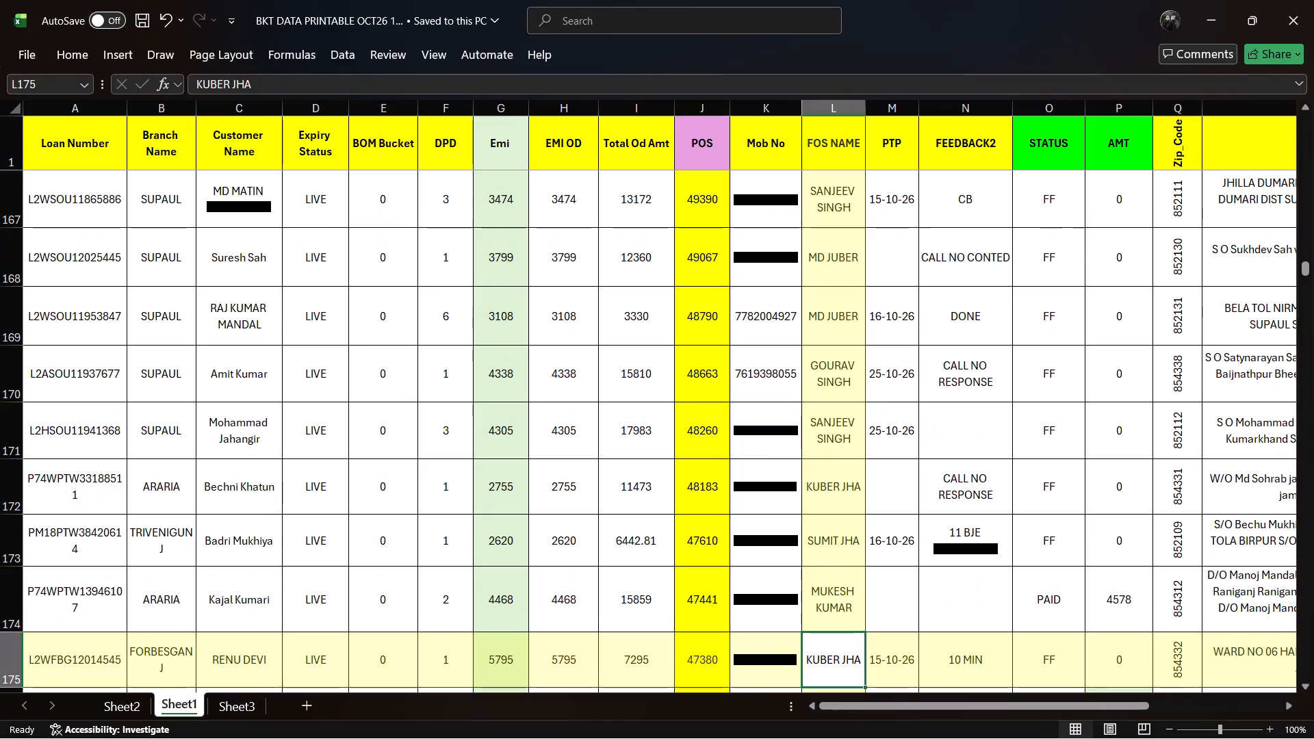
# Search the workbooks available to open for FEE, and clear the search term.
pyautogui.hotkey('ctrl', 'o')
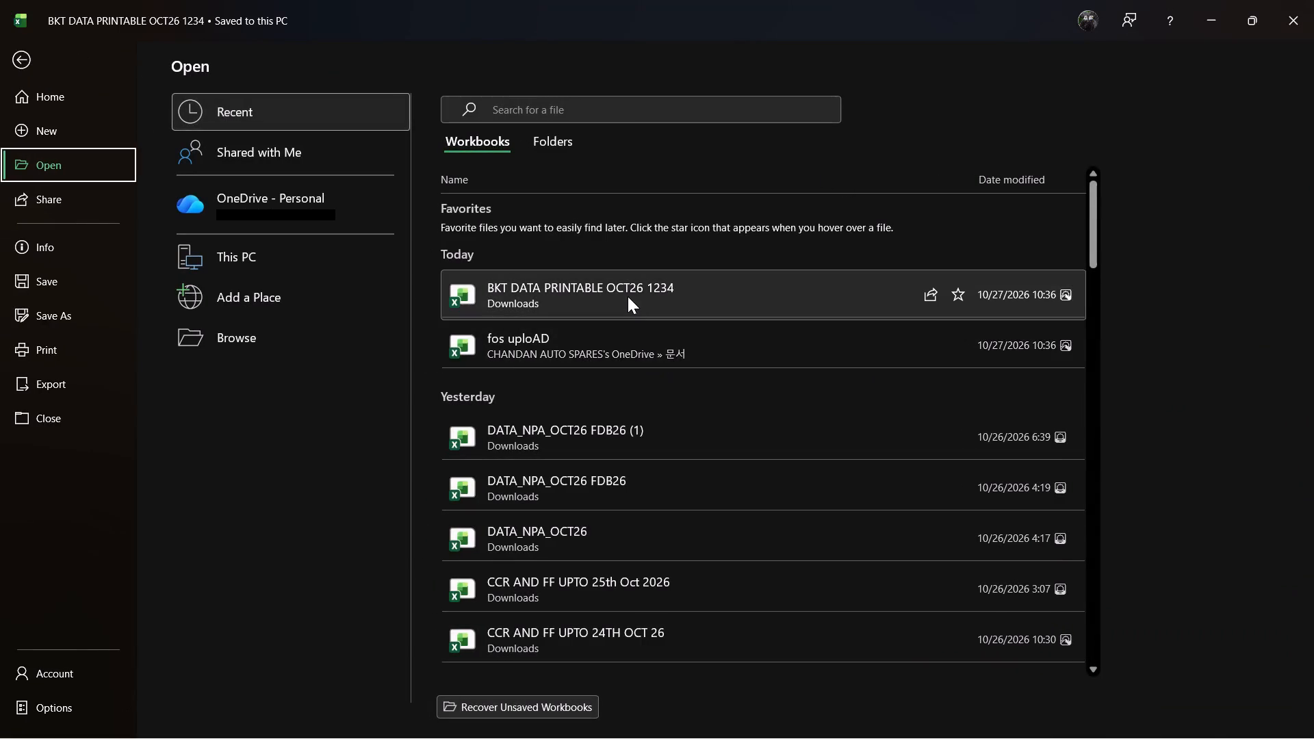
pyautogui.click(520, 113)
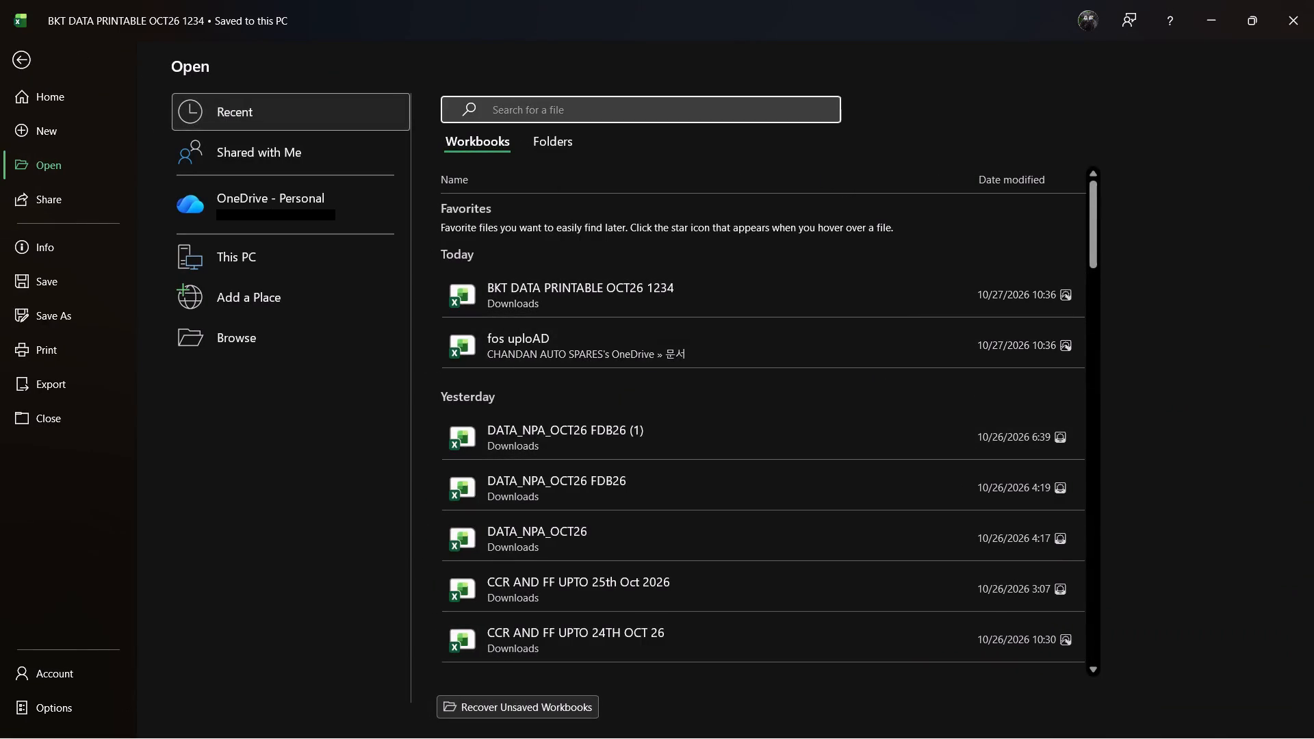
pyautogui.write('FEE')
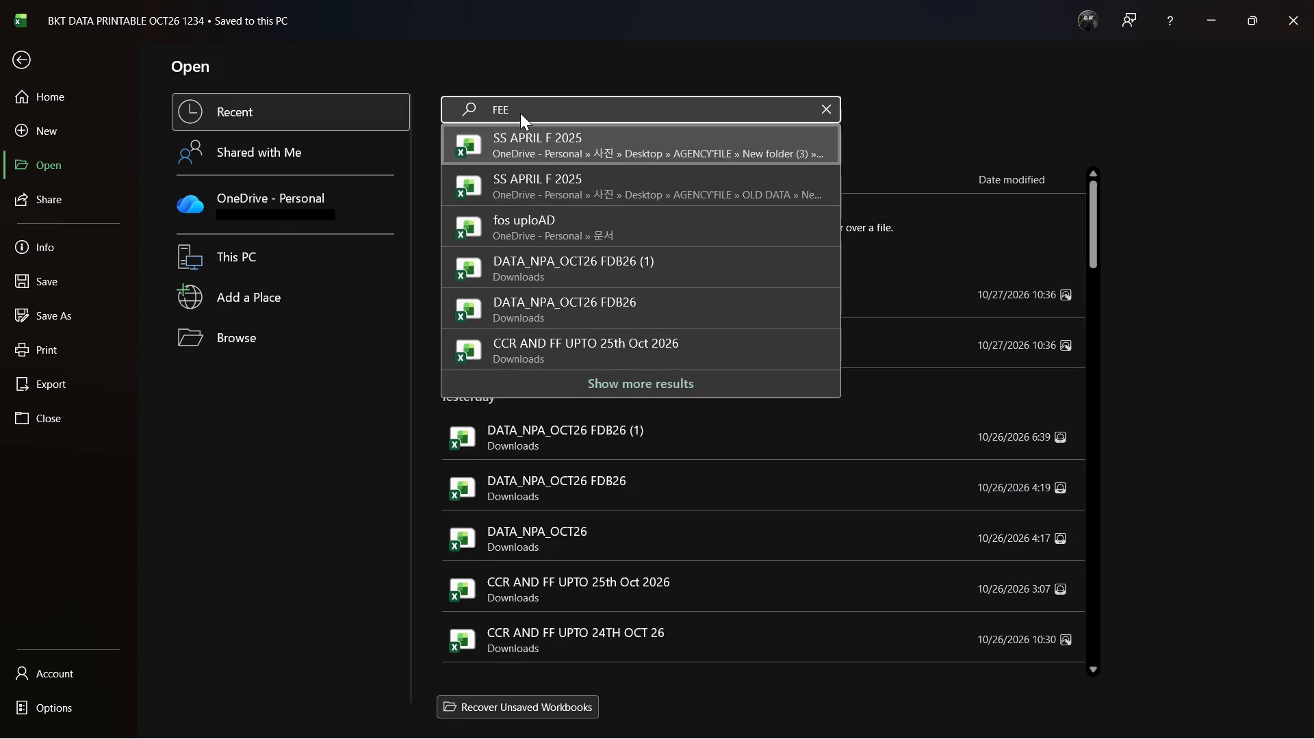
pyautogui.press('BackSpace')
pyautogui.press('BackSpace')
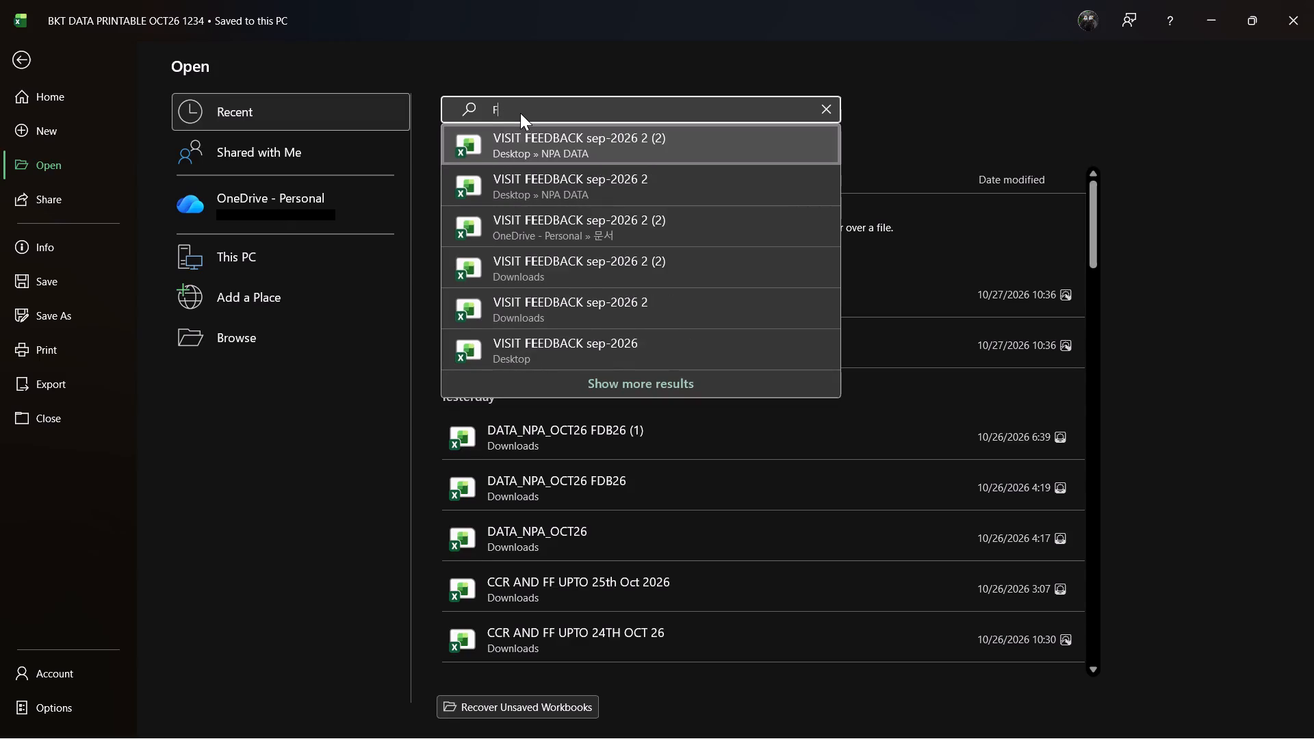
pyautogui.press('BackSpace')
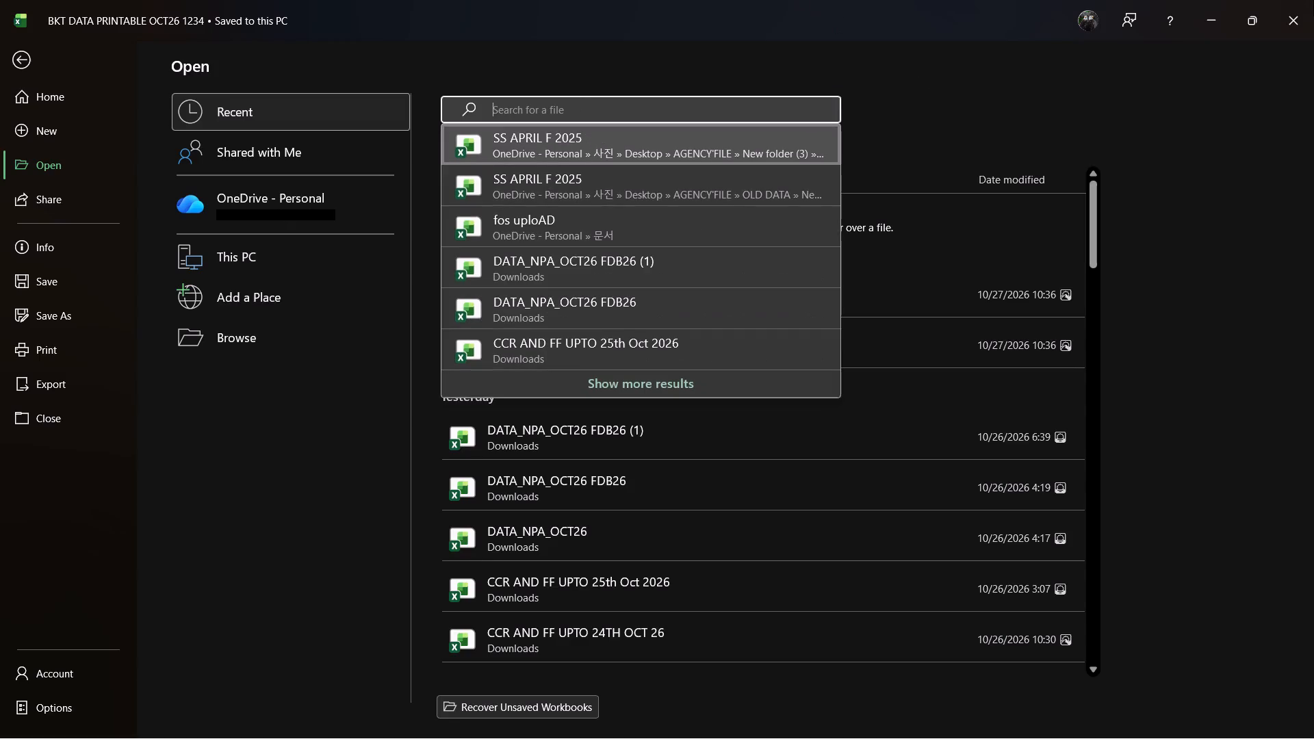
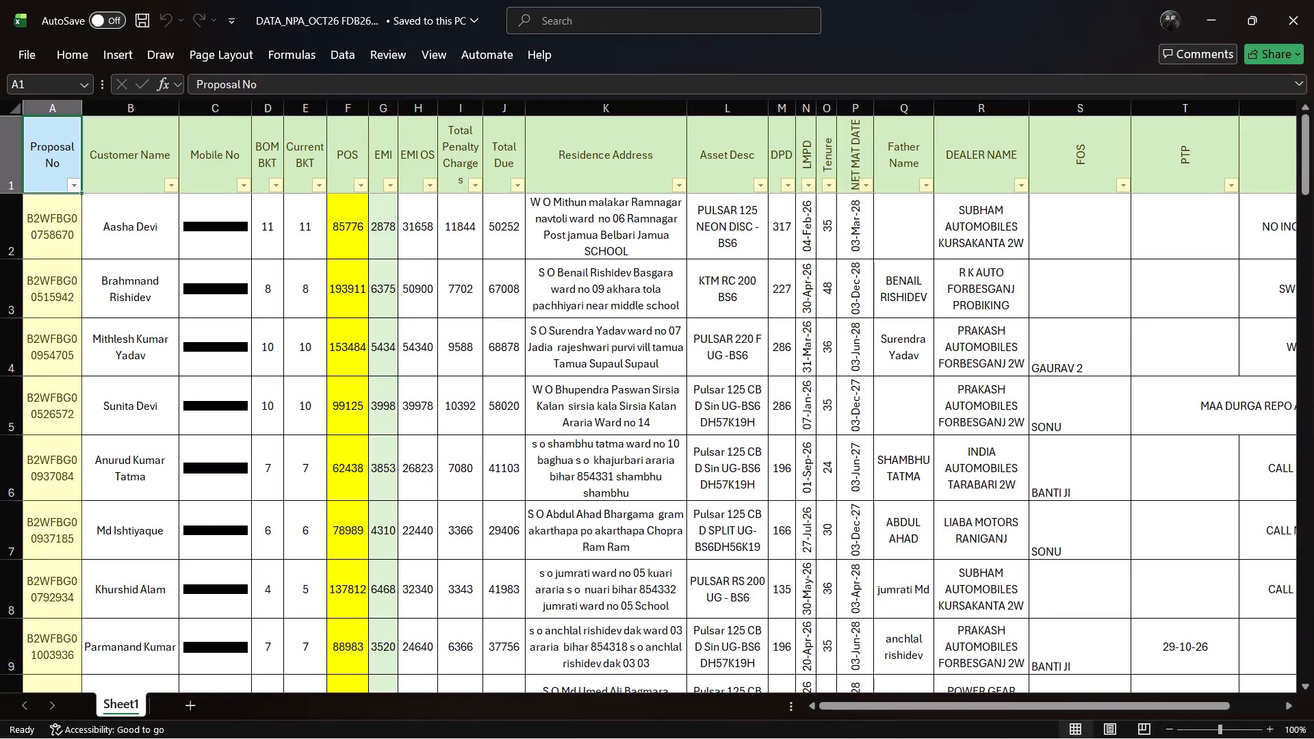
# Examine the DATA_NPA_OCT26 sheet's column headers from Proposal No through the fields beyond PTP, and return to the Proposal No header.
pyautogui.press('Right')
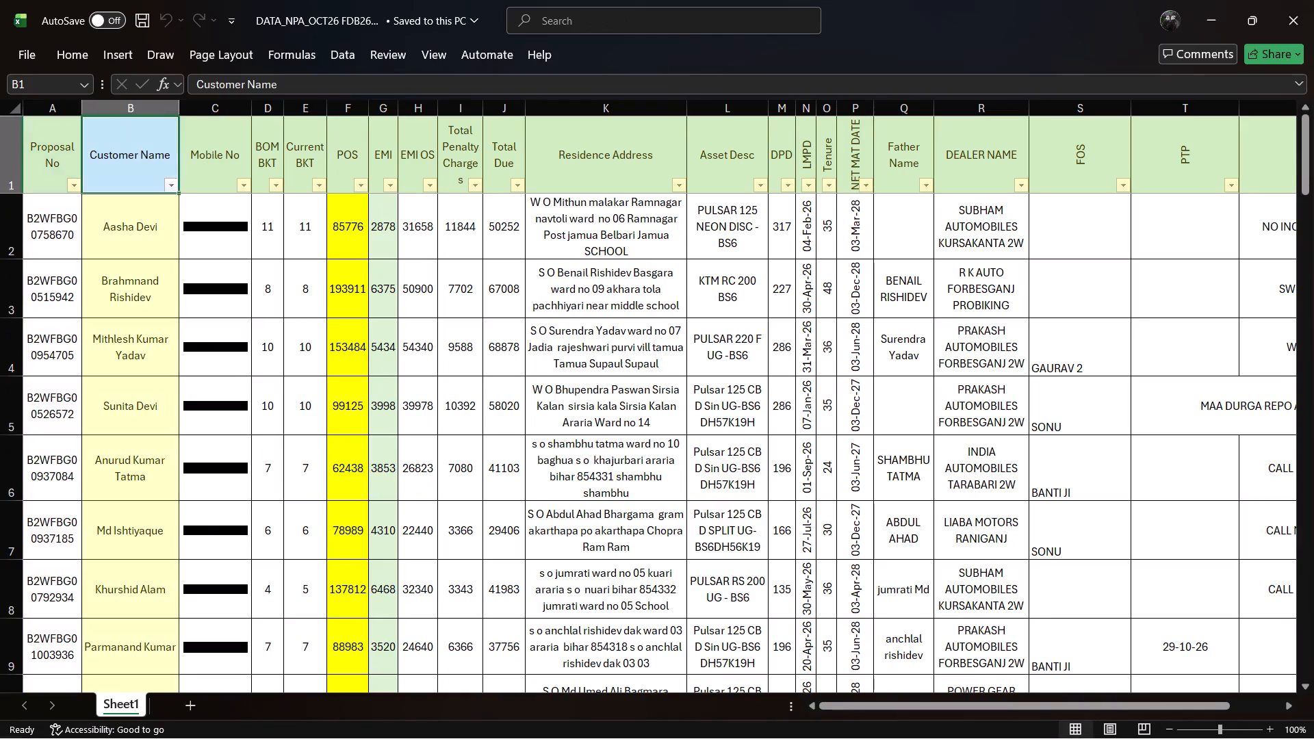
pyautogui.press('Right')
pyautogui.press('Right')
pyautogui.press('Right')
pyautogui.press('Right')
pyautogui.press('Right')
pyautogui.press('Right')
pyautogui.press('Right')
pyautogui.press('Right')
pyautogui.press('Right')
pyautogui.press('Right')
pyautogui.press('Right')
pyautogui.press('Right')
pyautogui.press('Right')
pyautogui.press('Right')
pyautogui.press('Right')
pyautogui.press('Right')
pyautogui.press('Right')
pyautogui.press('Right')
pyautogui.press('Right')
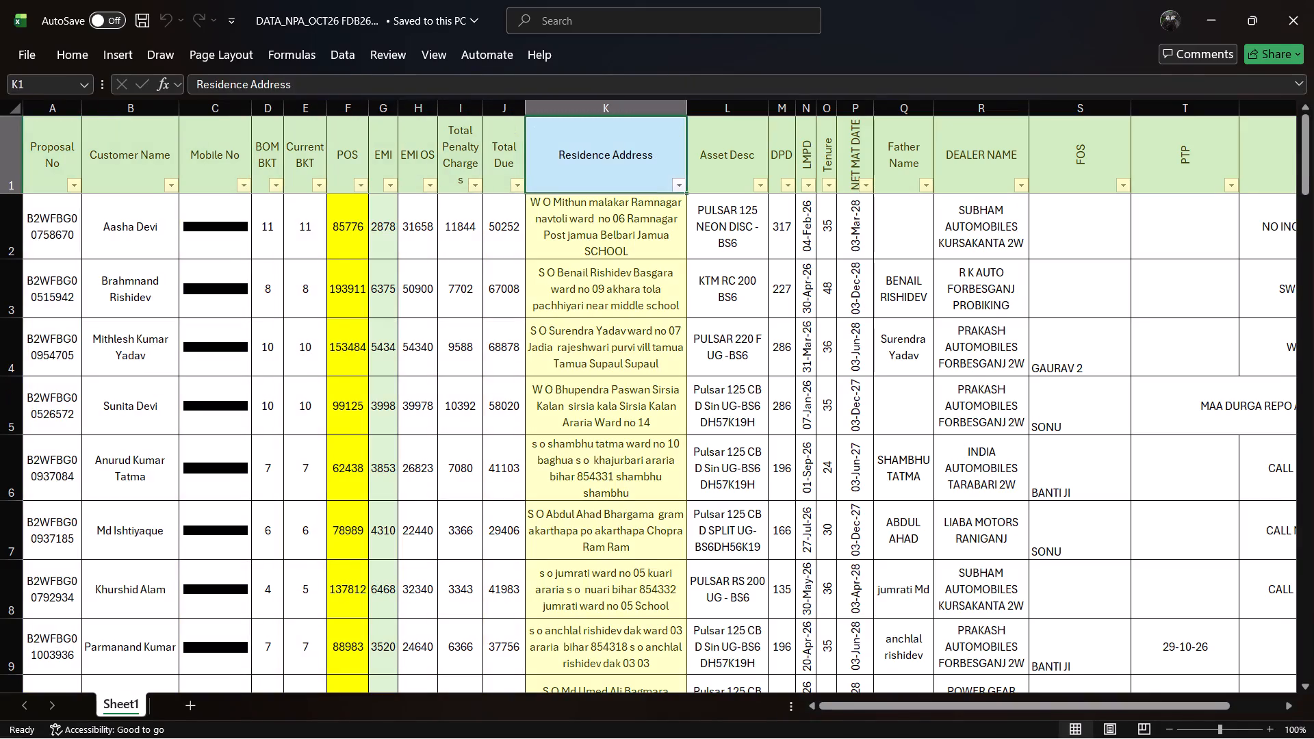
pyautogui.press('Right')
pyautogui.press('Right')
pyautogui.press('Left')
pyautogui.press('Left')
pyautogui.press('Left')
pyautogui.press('Left')
pyautogui.press('Left')
pyautogui.press('Left')
pyautogui.press('Left')
pyautogui.press('Left')
pyautogui.press('Left')
pyautogui.press('Left')
pyautogui.press('Left')
pyautogui.press('Left')
pyautogui.press('Left')
pyautogui.press('Left')
pyautogui.press('Left')
pyautogui.press('Left')
pyautogui.press('Left')
pyautogui.press('Left')
pyautogui.press('Left')
pyautogui.press('Left')
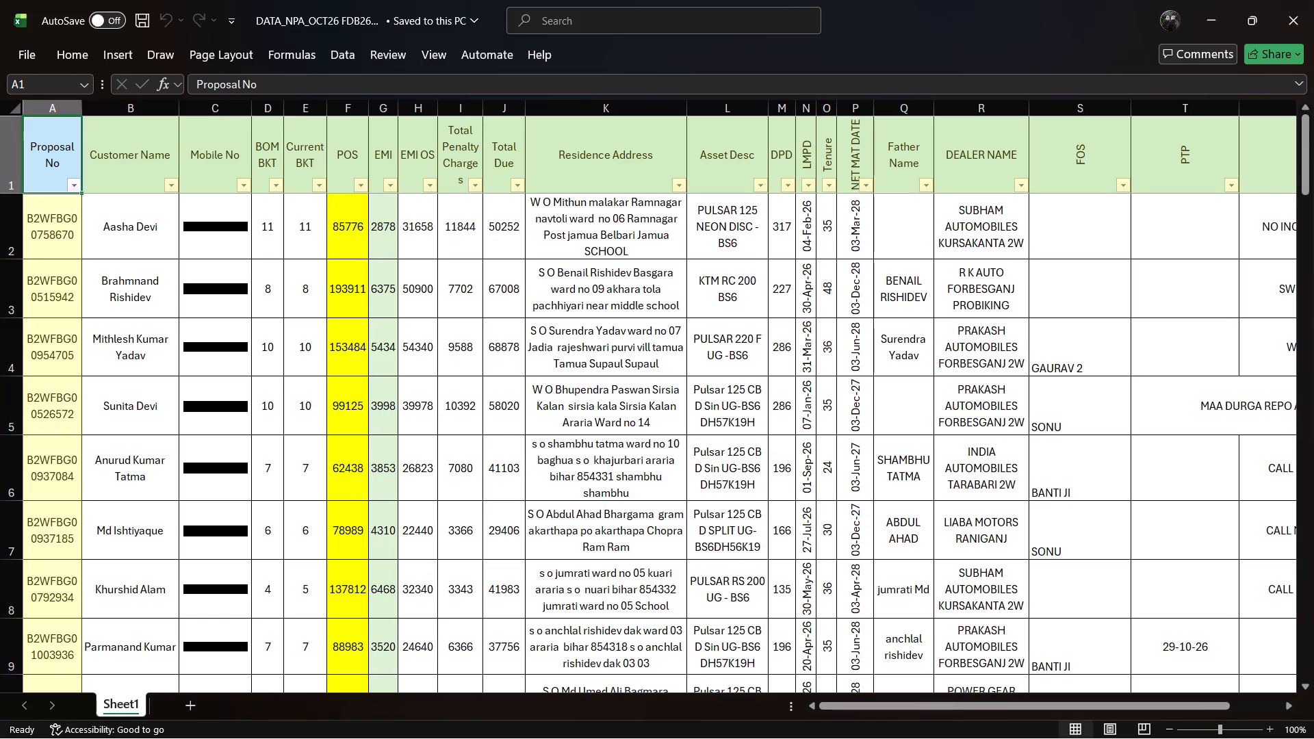
# Filter the Customer Name column to show only the customers matching RAVI.
pyautogui.click(168, 188)
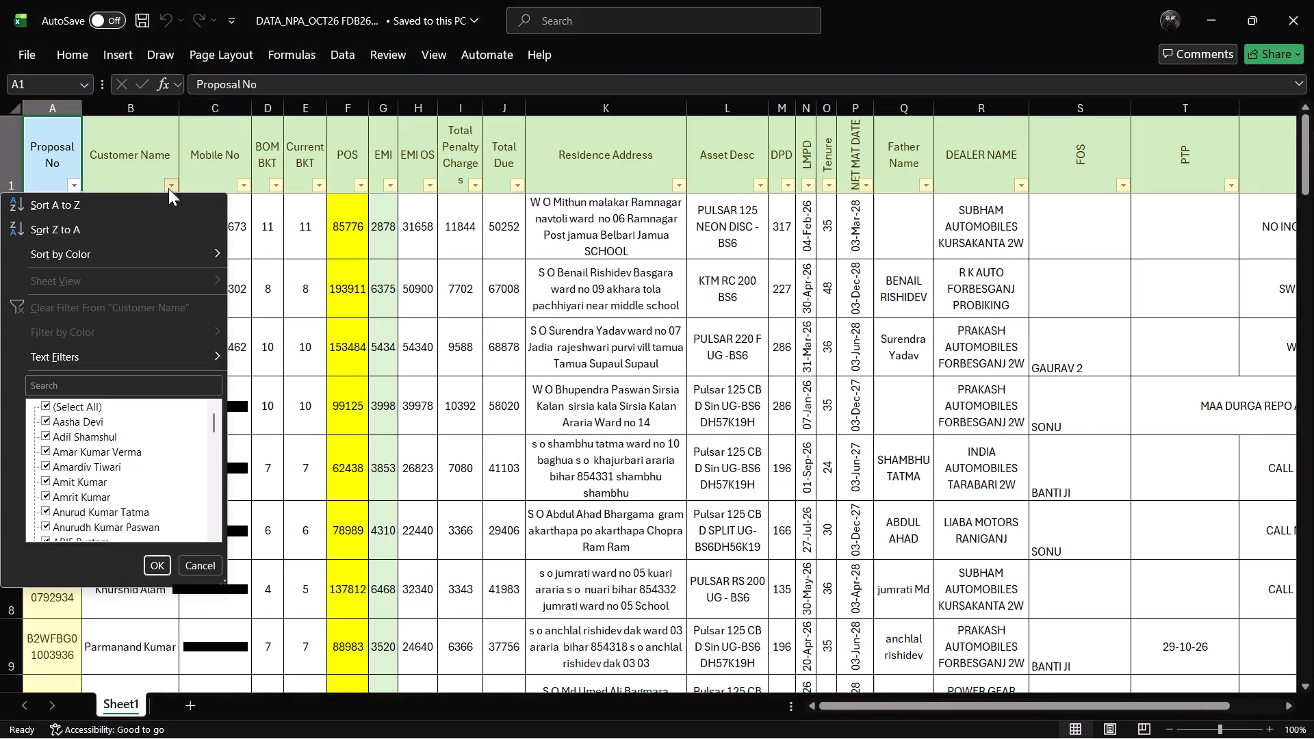
pyautogui.click(86, 402)
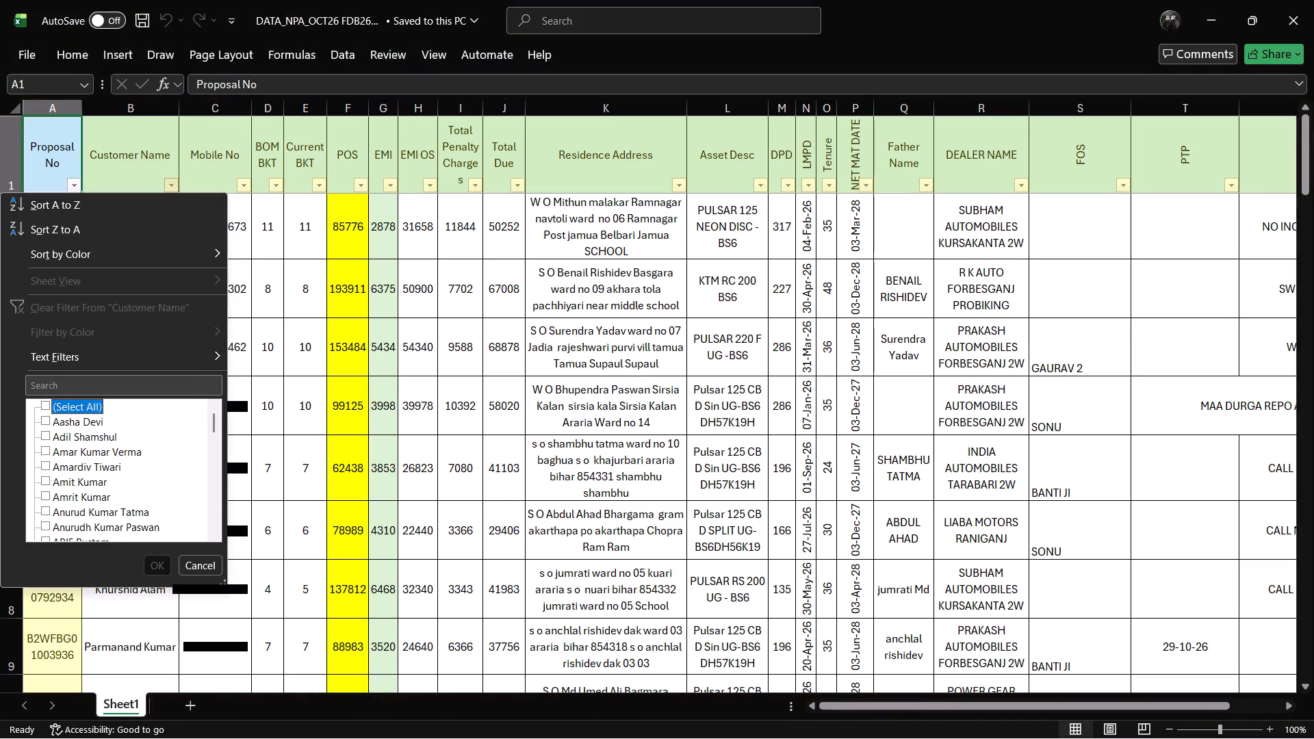
pyautogui.click(75, 386)
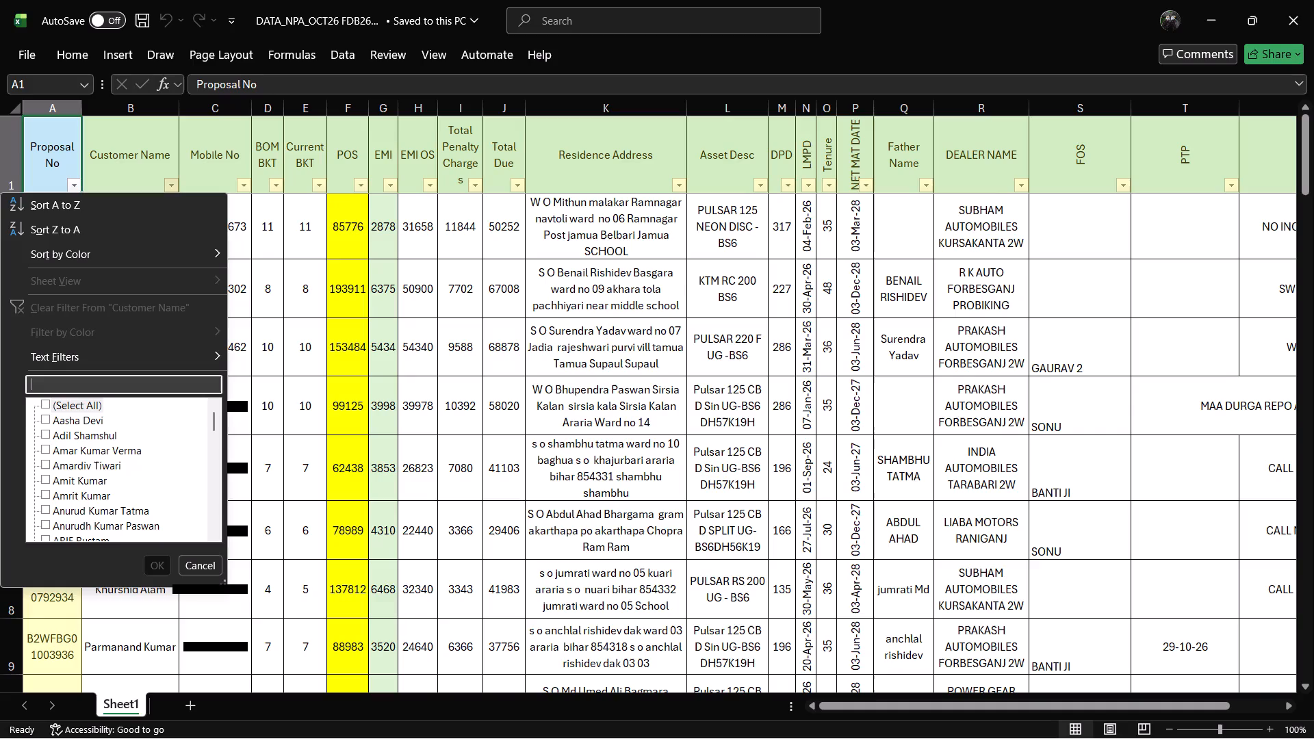
pyautogui.write('RAVI')
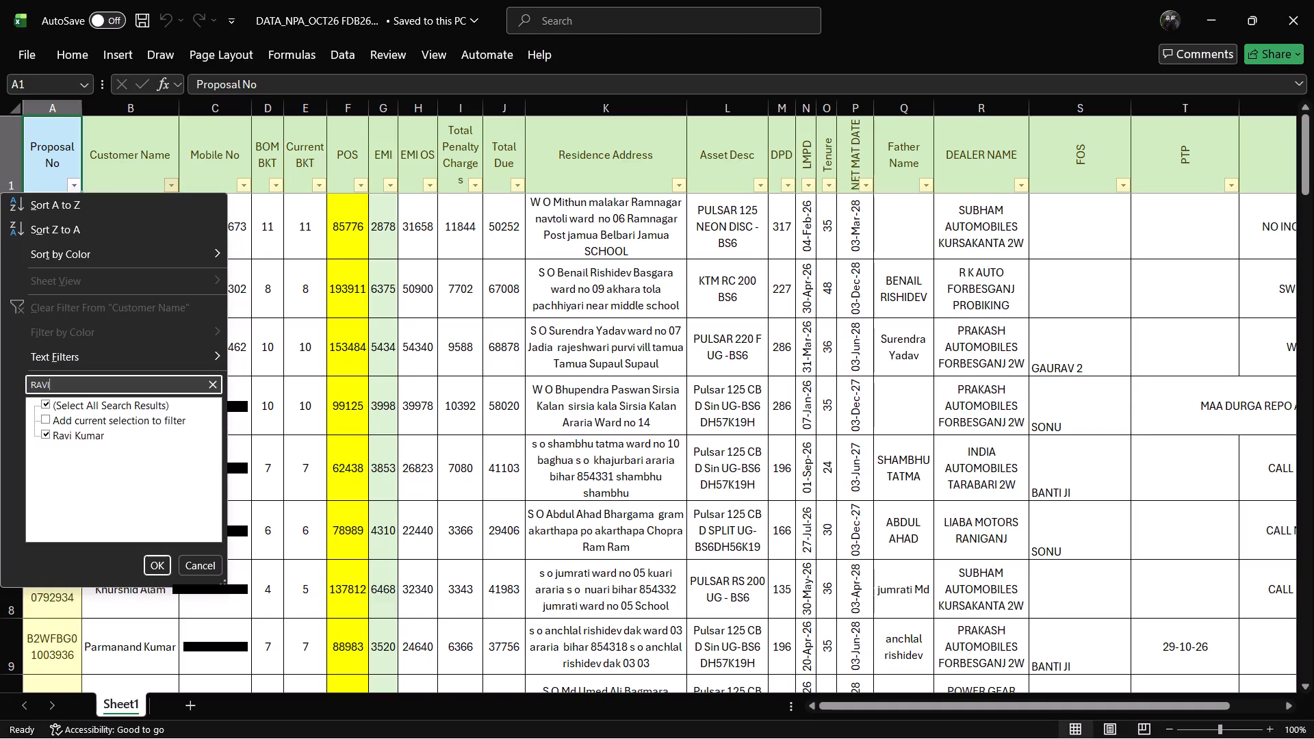
pyautogui.click(152, 562)
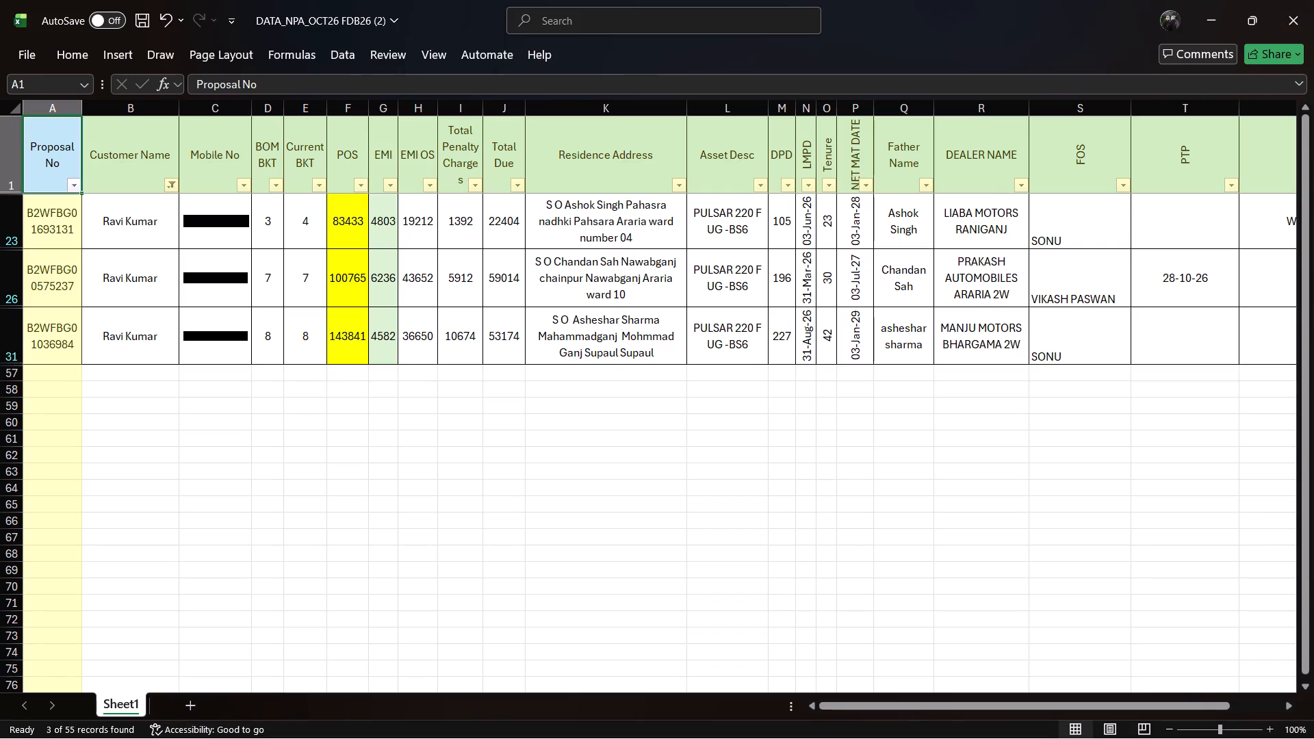
# Review row 31's loan record from Customer Name through Feedback, including dues, address, asset and FOS, and return to its Proposal No cell.
pyautogui.click(596, 335)
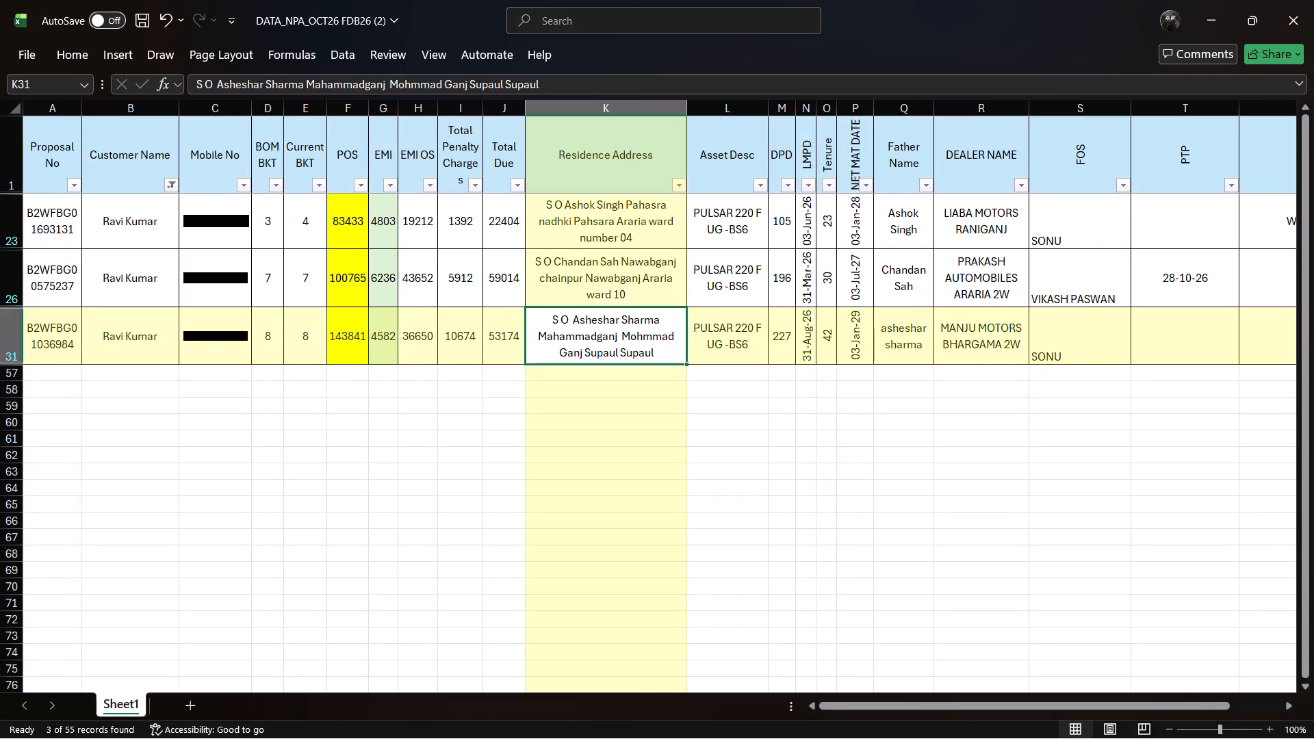
pyautogui.click(10, 343)
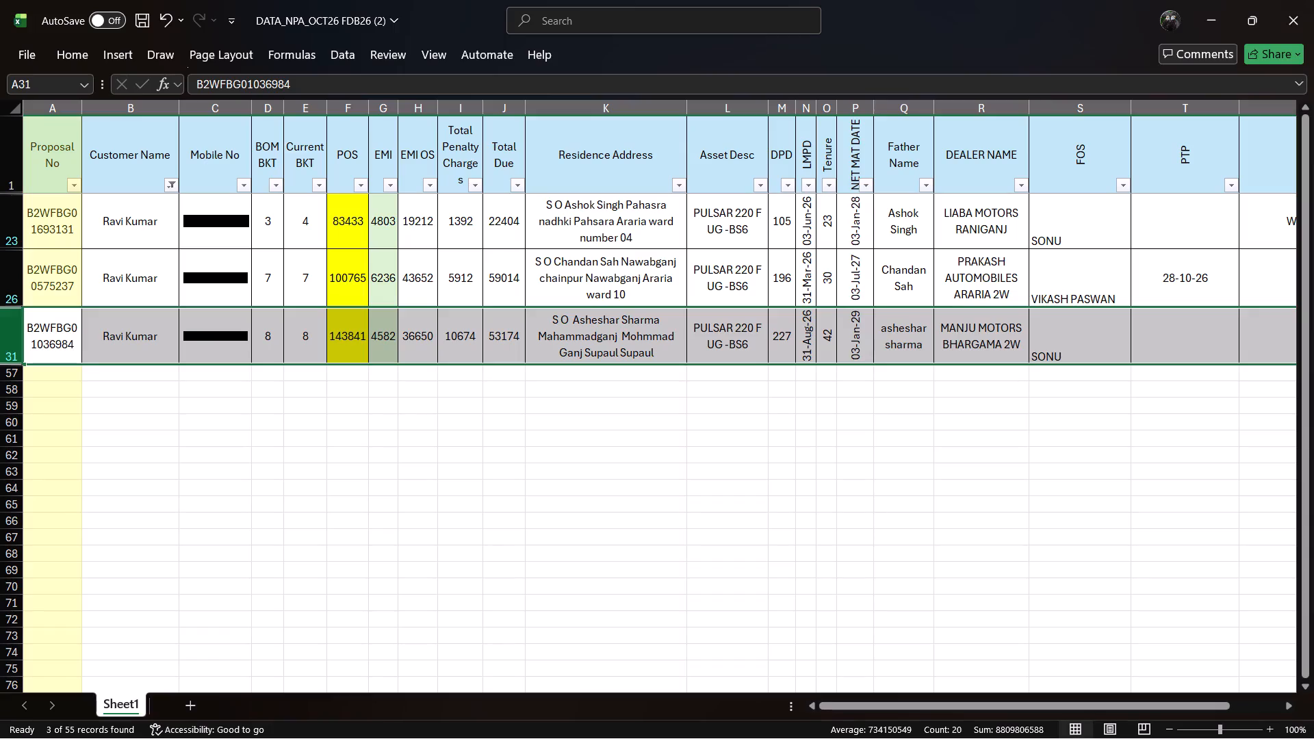
pyautogui.click(103, 340)
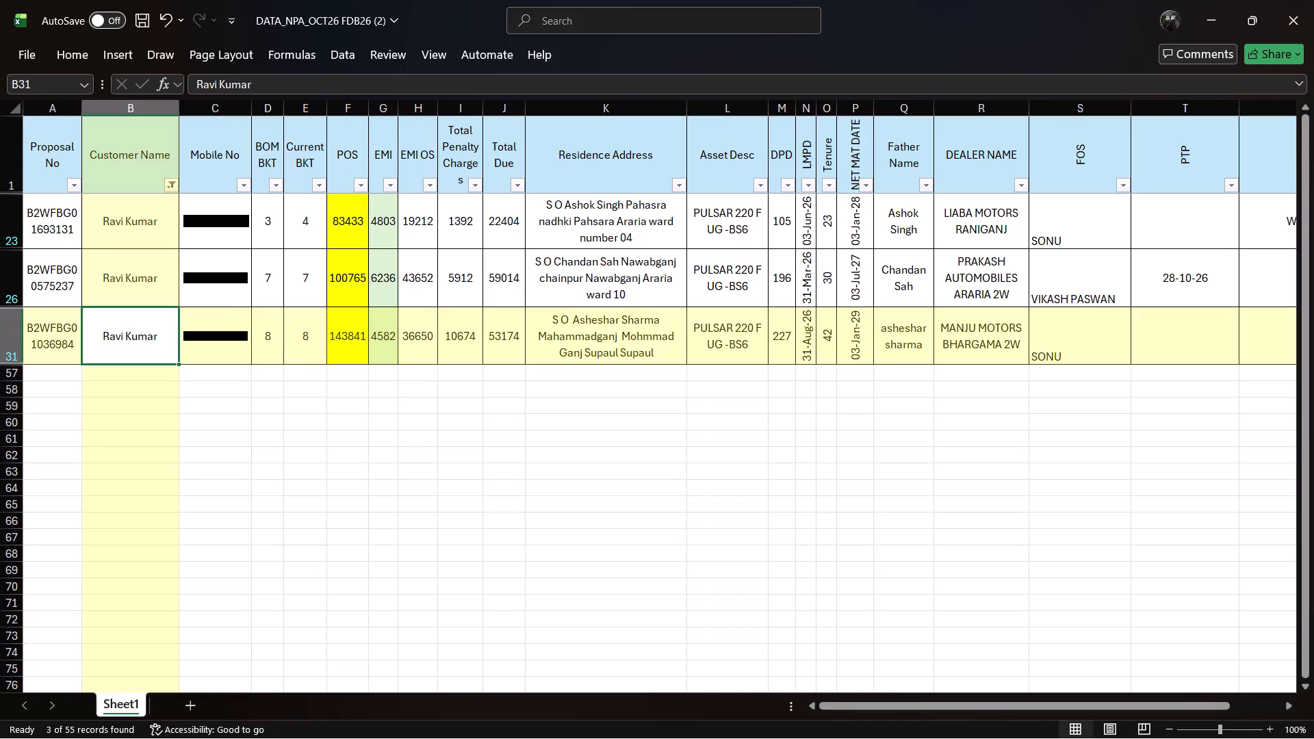
pyautogui.press('Right')
pyautogui.press('Right')
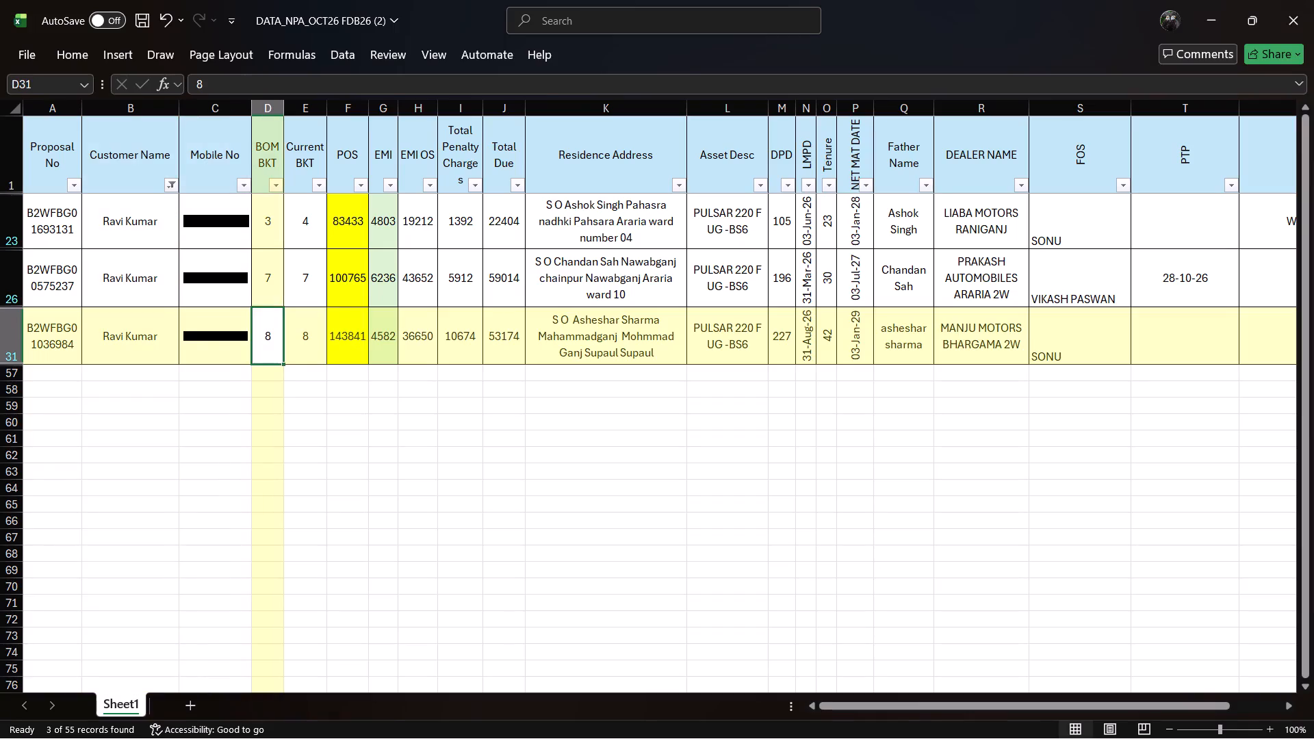
pyautogui.press('Right')
pyautogui.press('Right')
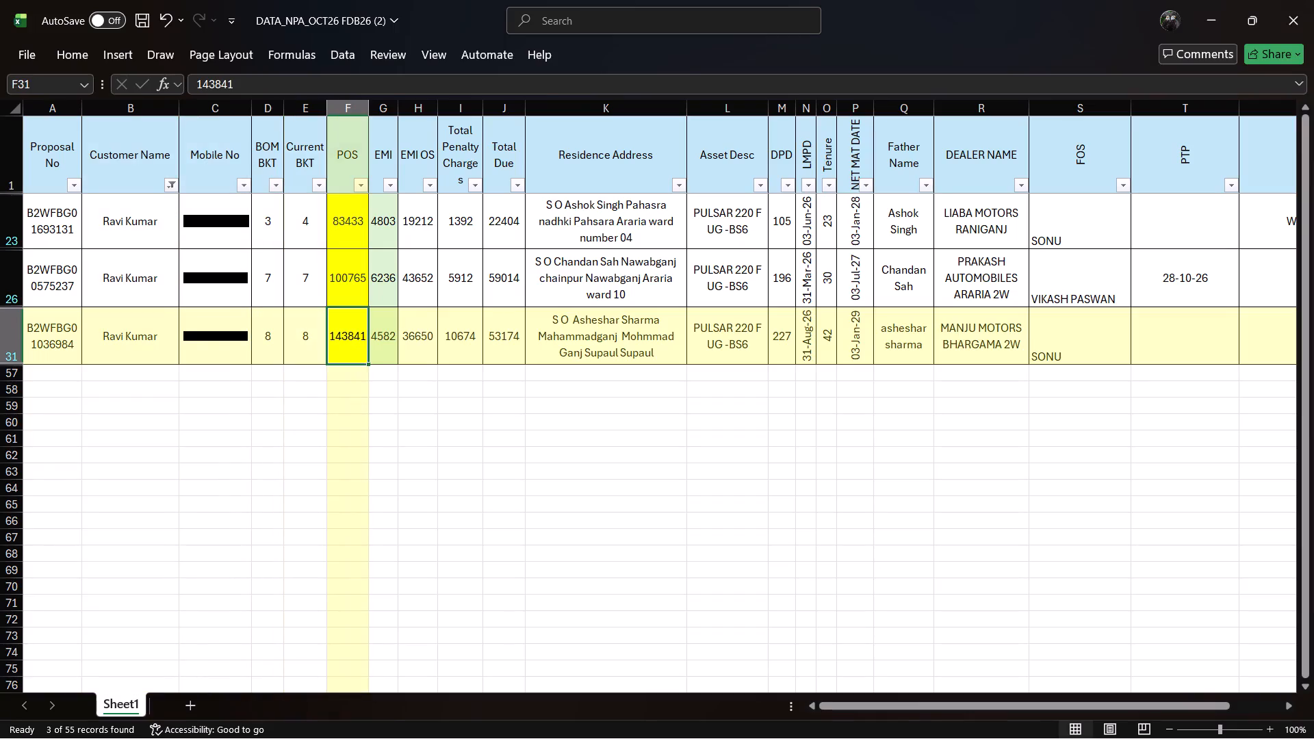
pyautogui.press('Right')
pyautogui.press('Right')
pyautogui.press('Right')
pyautogui.press('Right')
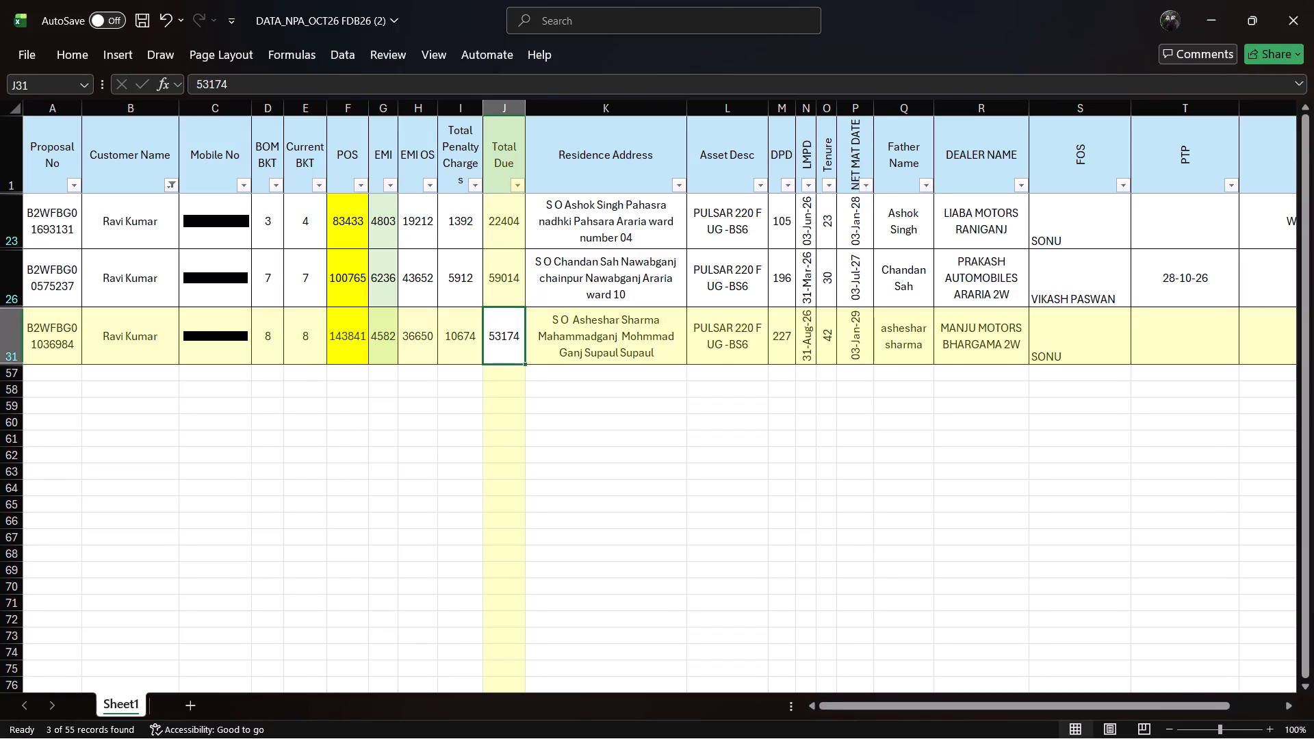
pyautogui.press('Right')
pyautogui.press('Right')
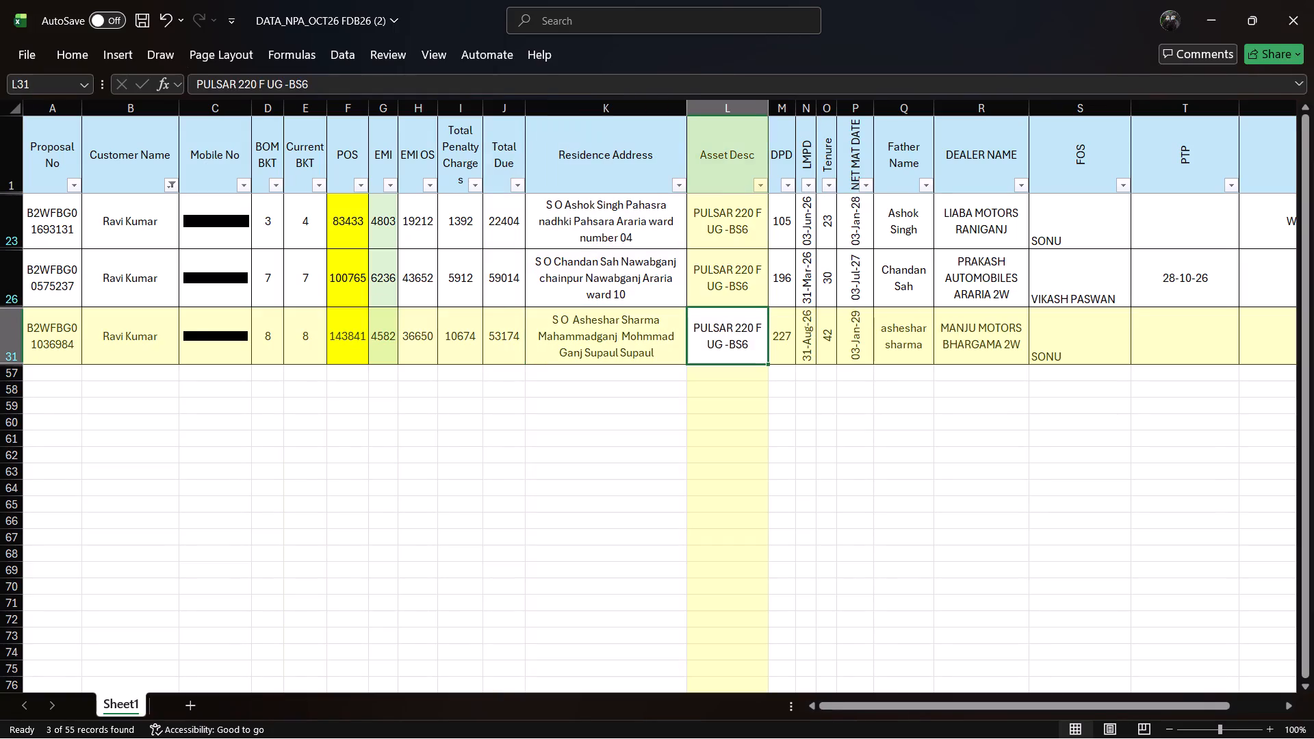
pyautogui.press('Right')
pyautogui.press('Right')
pyautogui.press('Right')
pyautogui.press('Right')
pyautogui.press('Right')
pyautogui.press('Right')
pyautogui.press('Right')
pyautogui.press('Right')
pyautogui.press('Right')
pyautogui.press('Right')
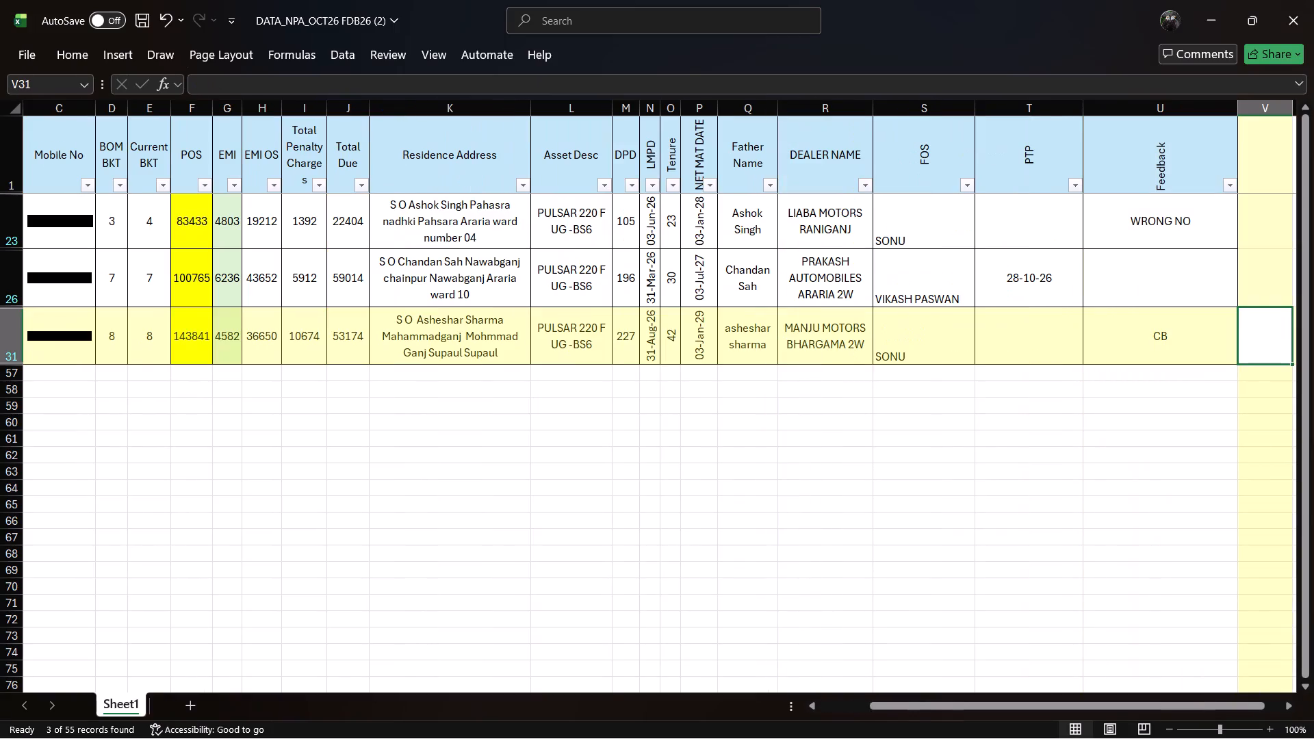
pyautogui.press('Left')
pyautogui.press('Left')
pyautogui.press('Left')
pyautogui.press('Left')
pyautogui.press('Left')
pyautogui.press('Left')
pyautogui.press('Left')
pyautogui.press('Left')
pyautogui.press('Left')
pyautogui.press('Left')
pyautogui.press('Left')
pyautogui.press('Left')
pyautogui.press('Left')
pyautogui.press('Left')
pyautogui.press('Left')
pyautogui.press('Left')
pyautogui.press('Left')
pyautogui.press('Left')
pyautogui.press('Left')
pyautogui.press('Left')
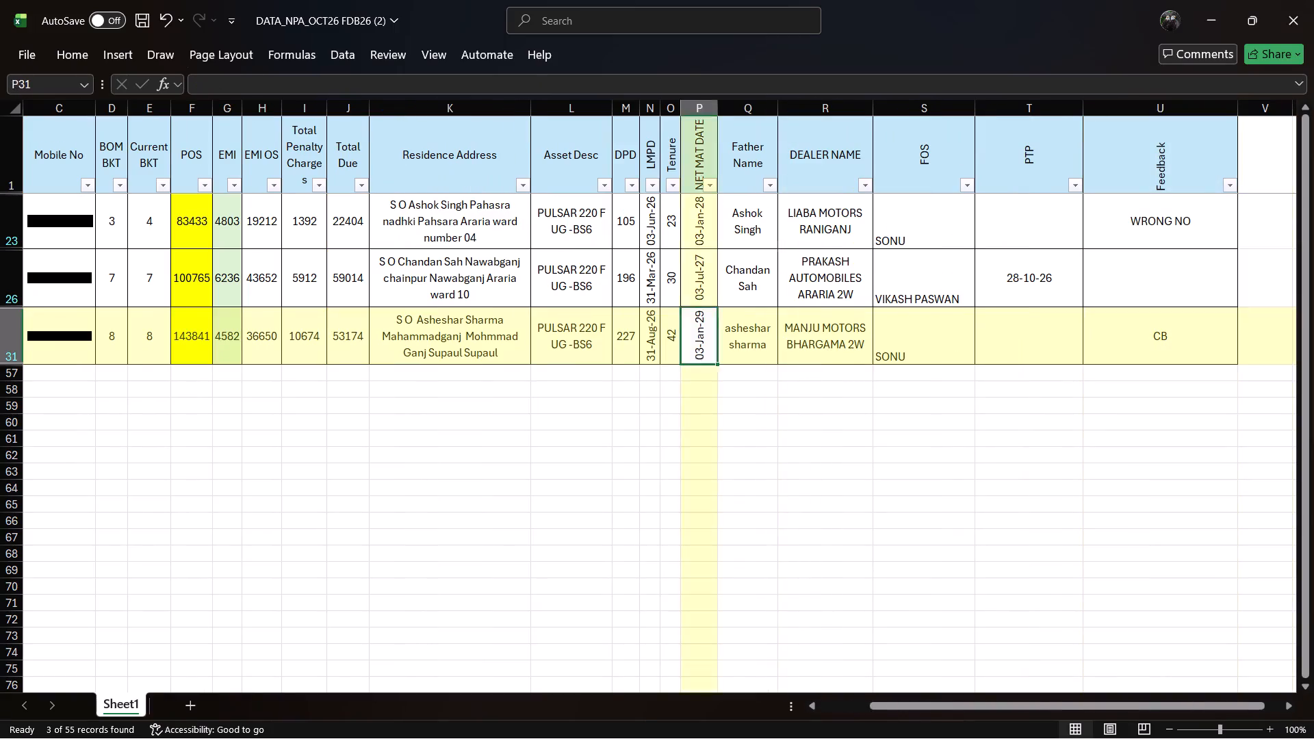
pyautogui.press('Left')
pyautogui.press('Left')
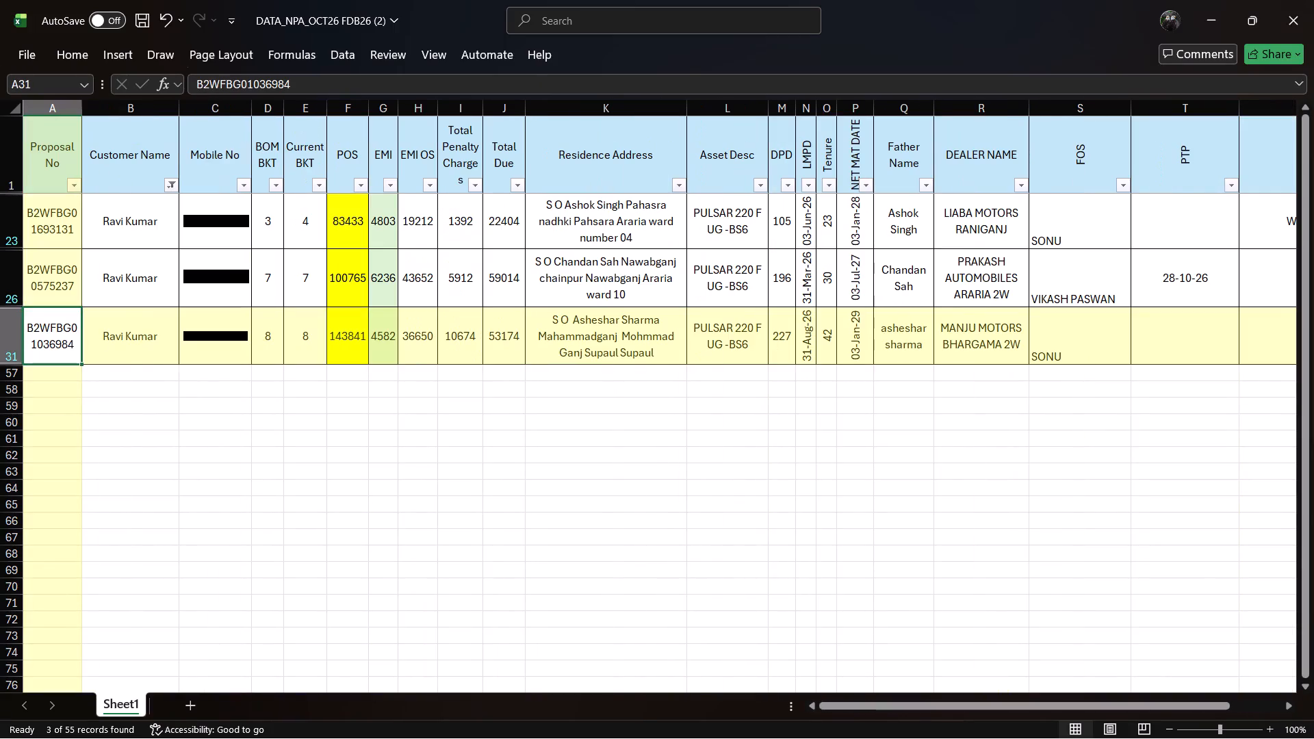
# Switch back to the BKT DATA PRINTABLE OCT26 1234 workbook and dismiss the Document Recovery prompt without applying either choice.
pyautogui.press('Left')
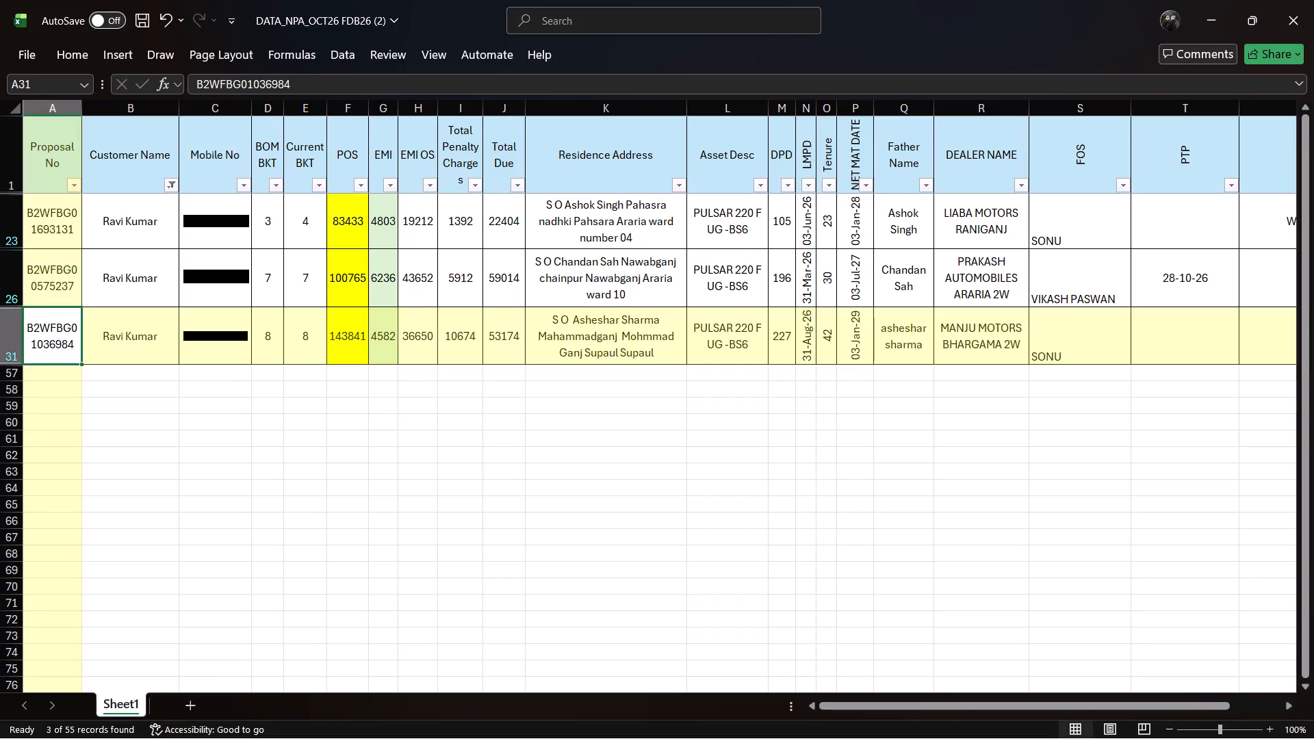
pyautogui.press('super+Tab')
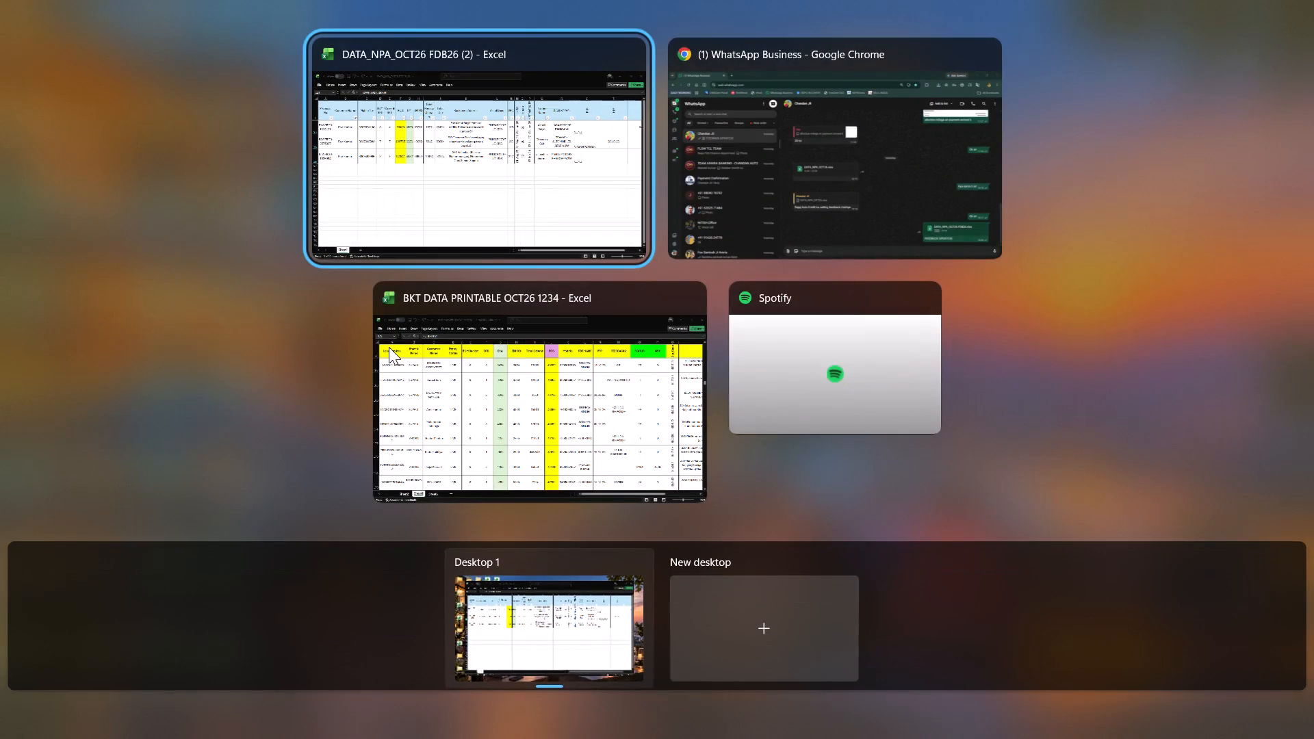
pyautogui.click(546, 412)
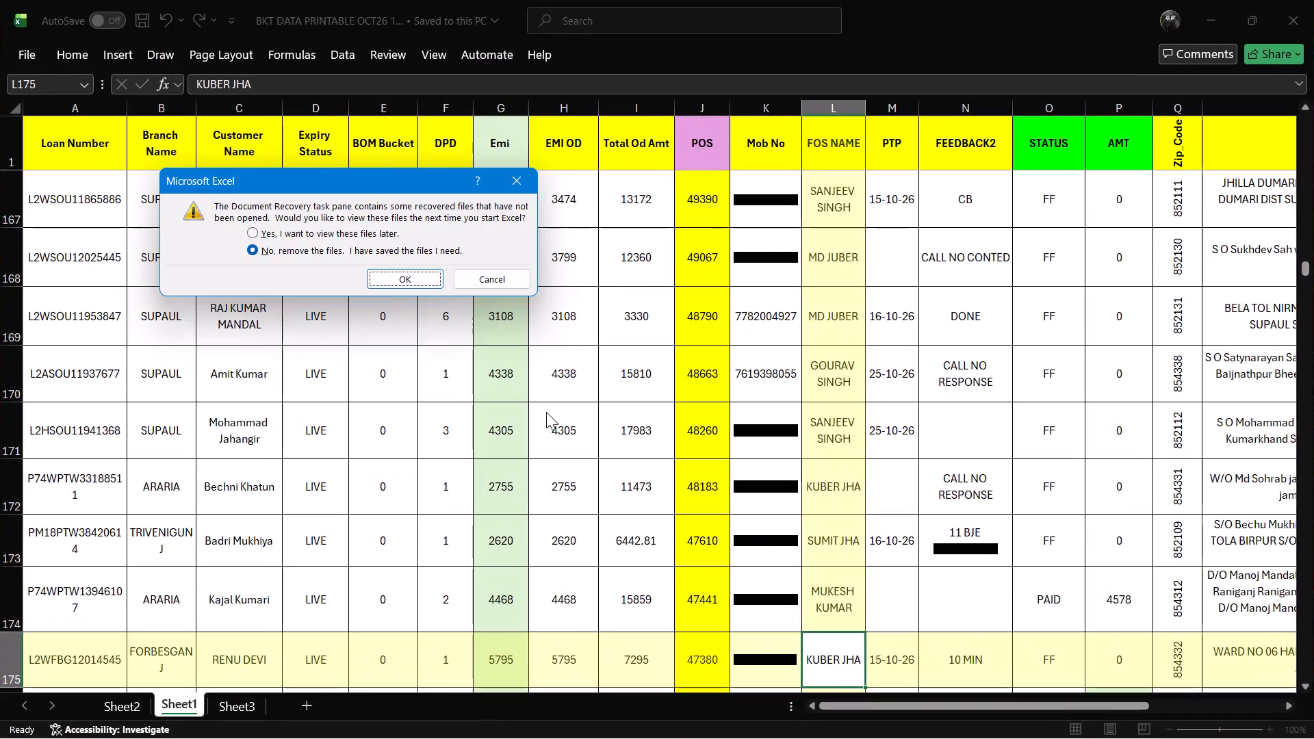
pyautogui.click(521, 181)
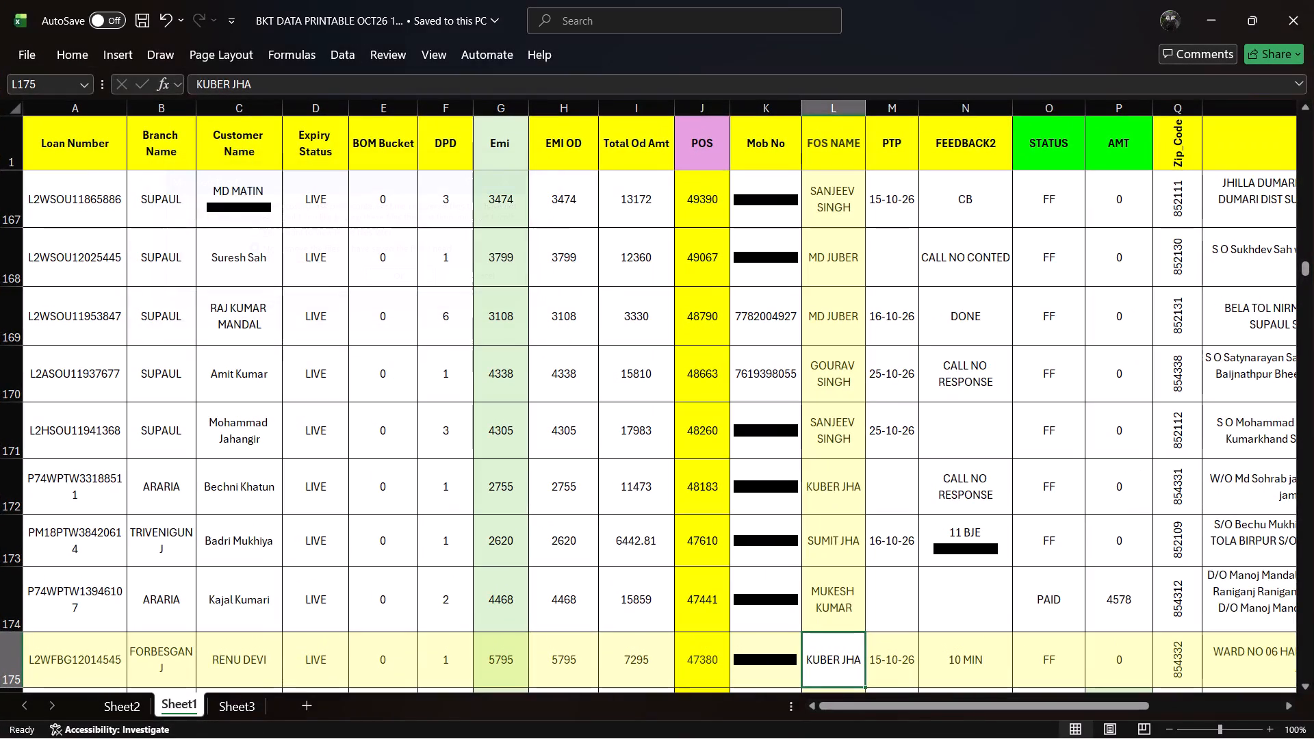
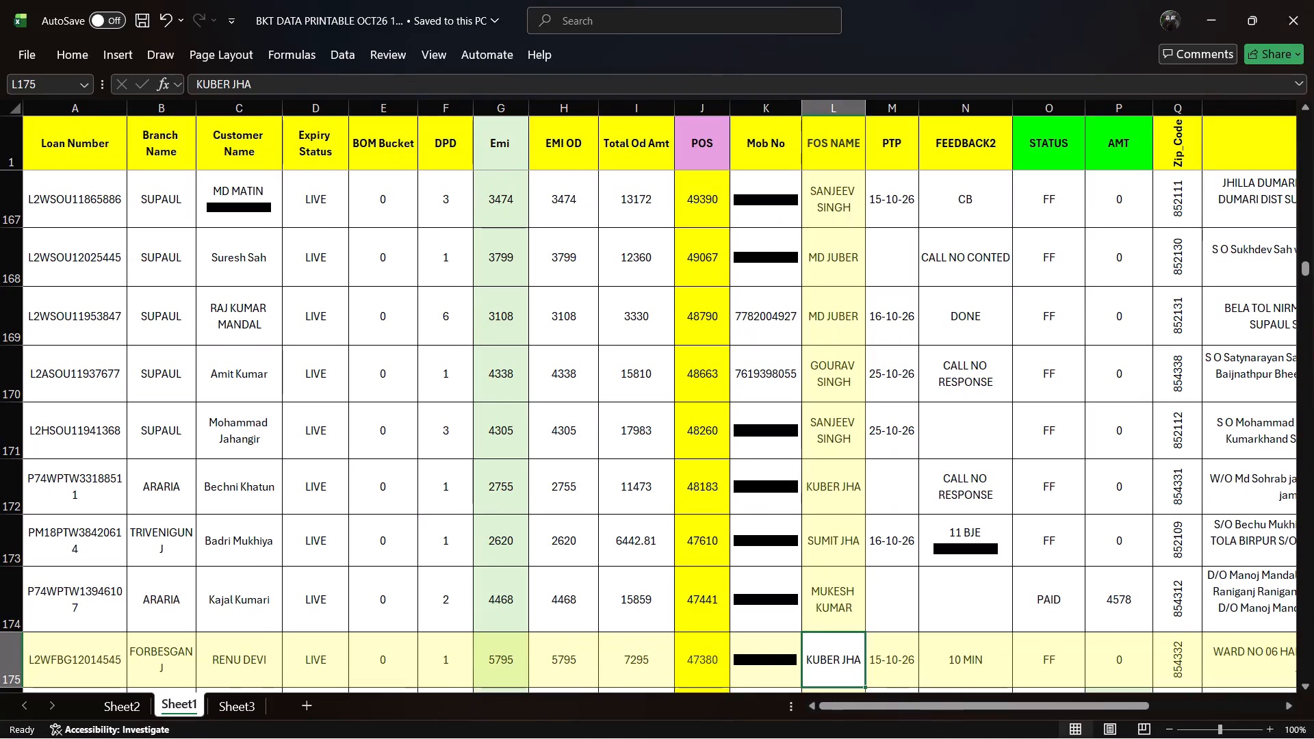
# Move the PAID entry in row 174 from the STATUS column to the empty FEEDBACK2 cell.
pyautogui.press('Up')
pyautogui.press('Up')
pyautogui.press('Up')
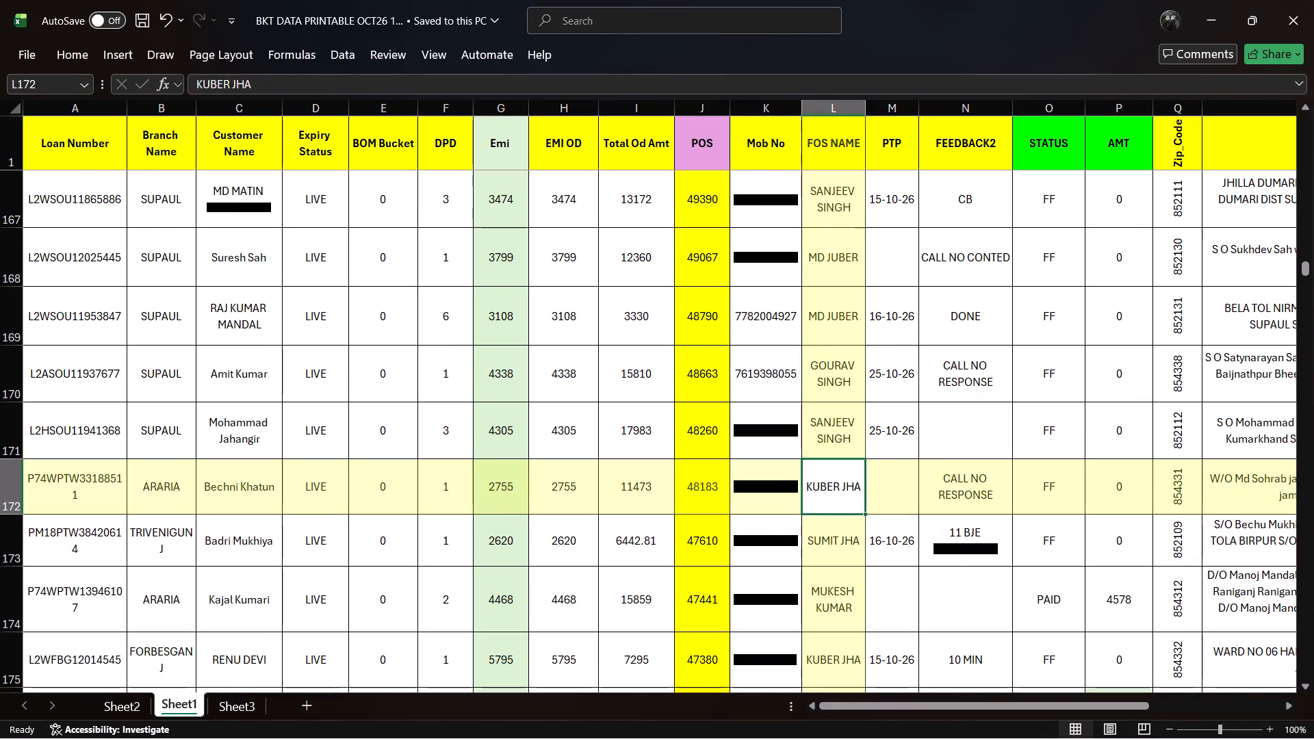
pyautogui.press('Right')
pyautogui.press('Down')
pyautogui.press('Down')
pyautogui.press('Right')
pyautogui.press('Right')
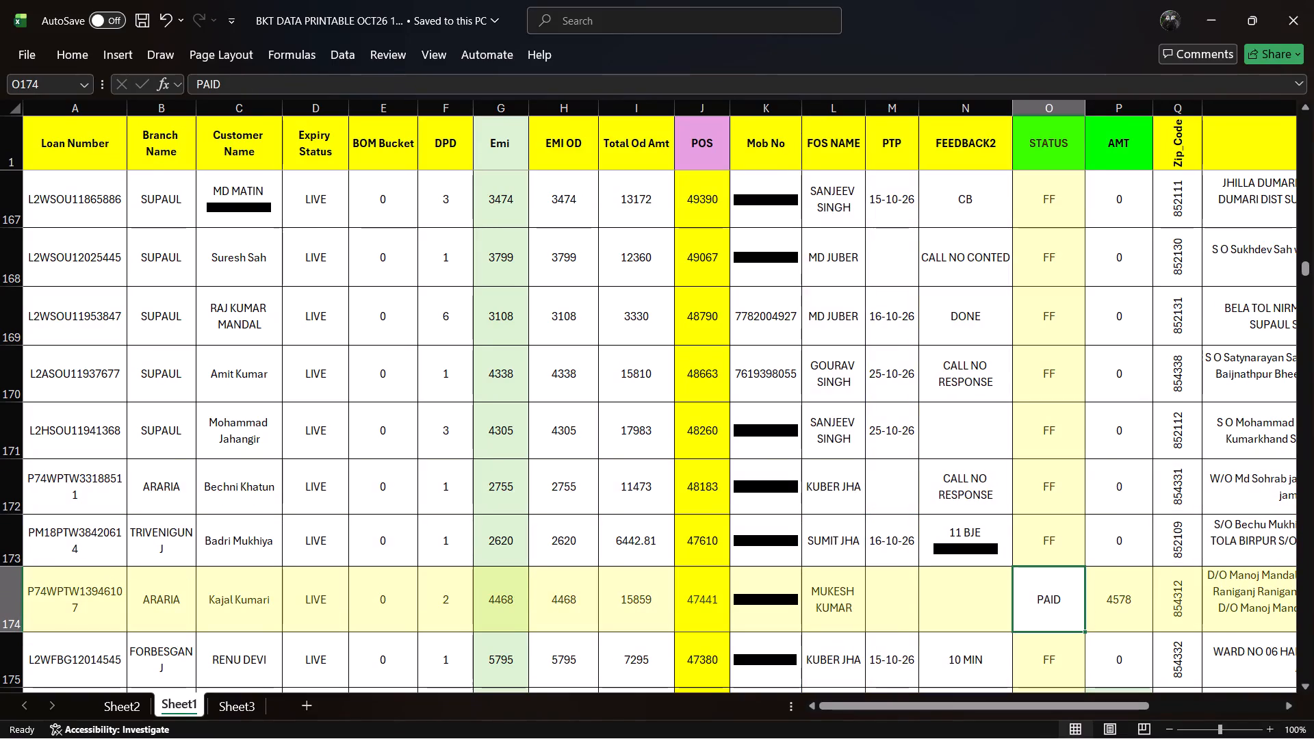
pyautogui.hotkey('ctrl', 'x')
pyautogui.press('Left')
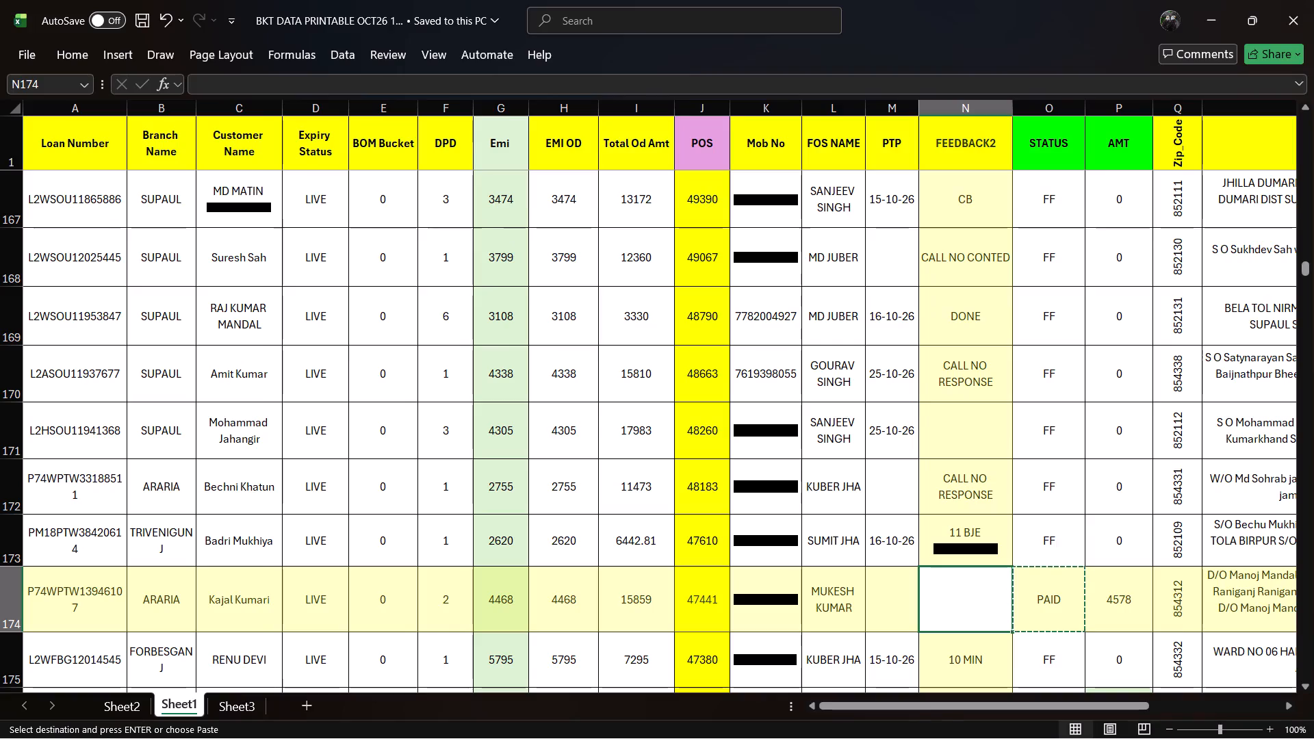
pyautogui.hotkey('ctrl', 'v')
# Set row 174's STATUS to STAB and save the workbook.
pyautogui.press('Right')
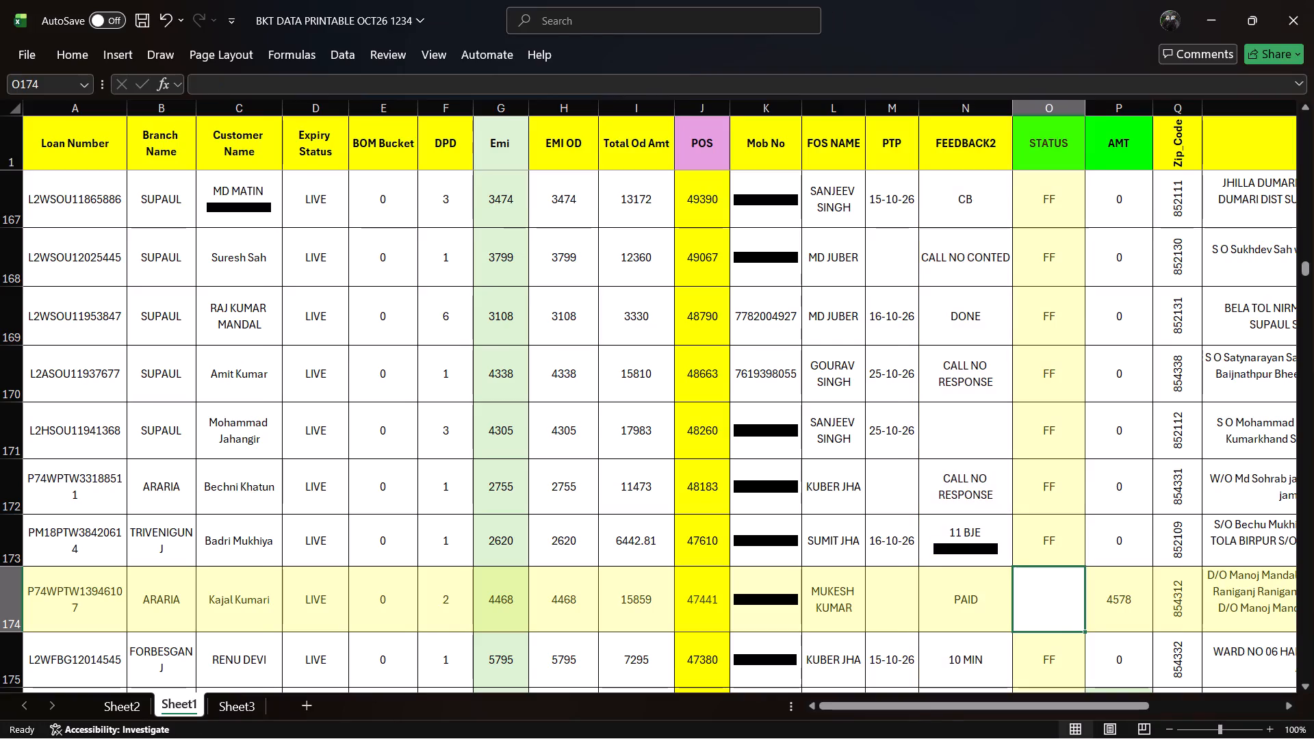
pyautogui.press('s')
pyautogui.press('Down')
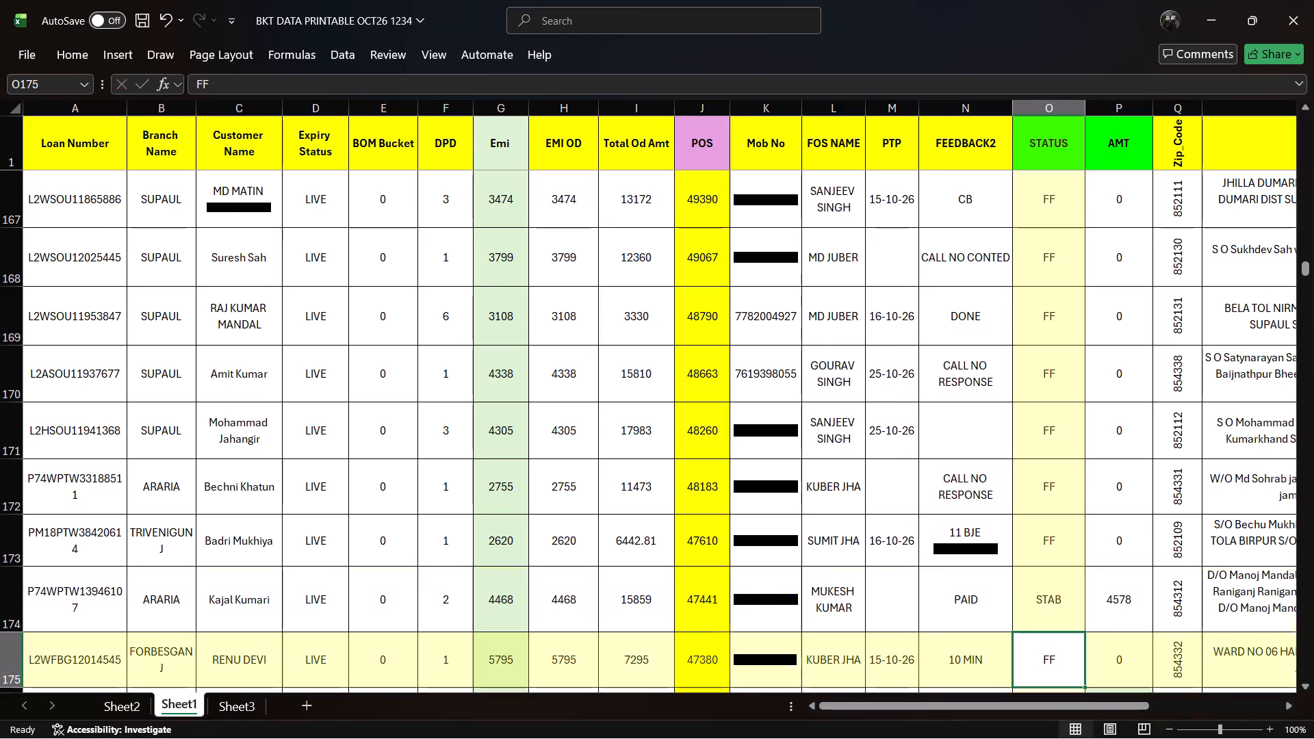
pyautogui.hotkey('ctrl', 's')
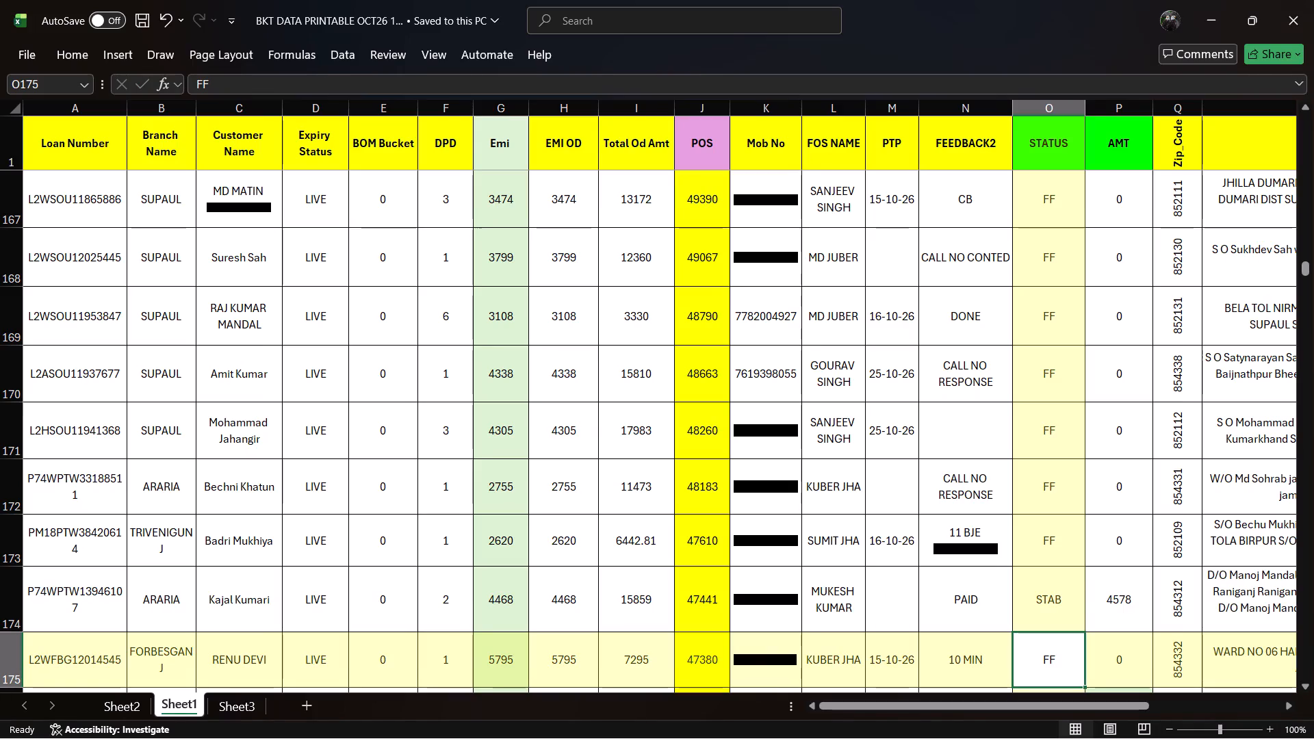
pyautogui.press('Right')
pyautogui.press('Down')
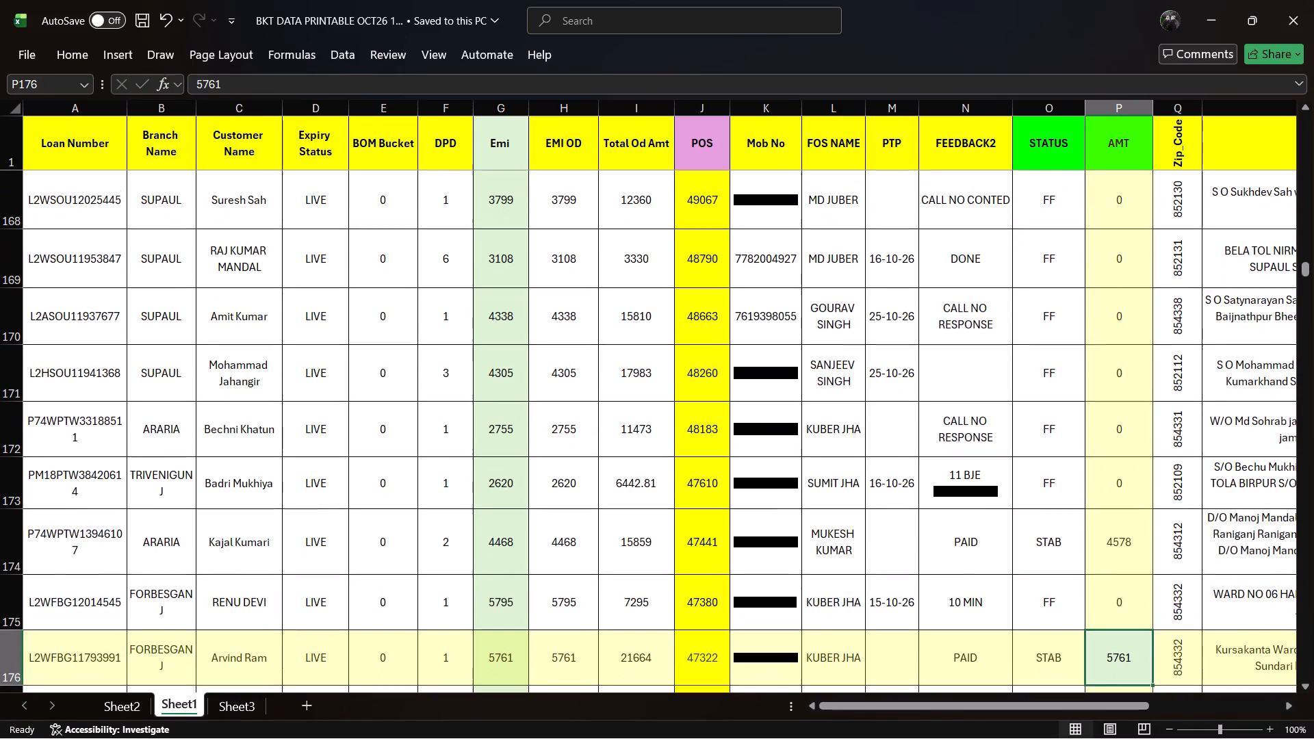
pyautogui.hotkey('ctrl', 's')
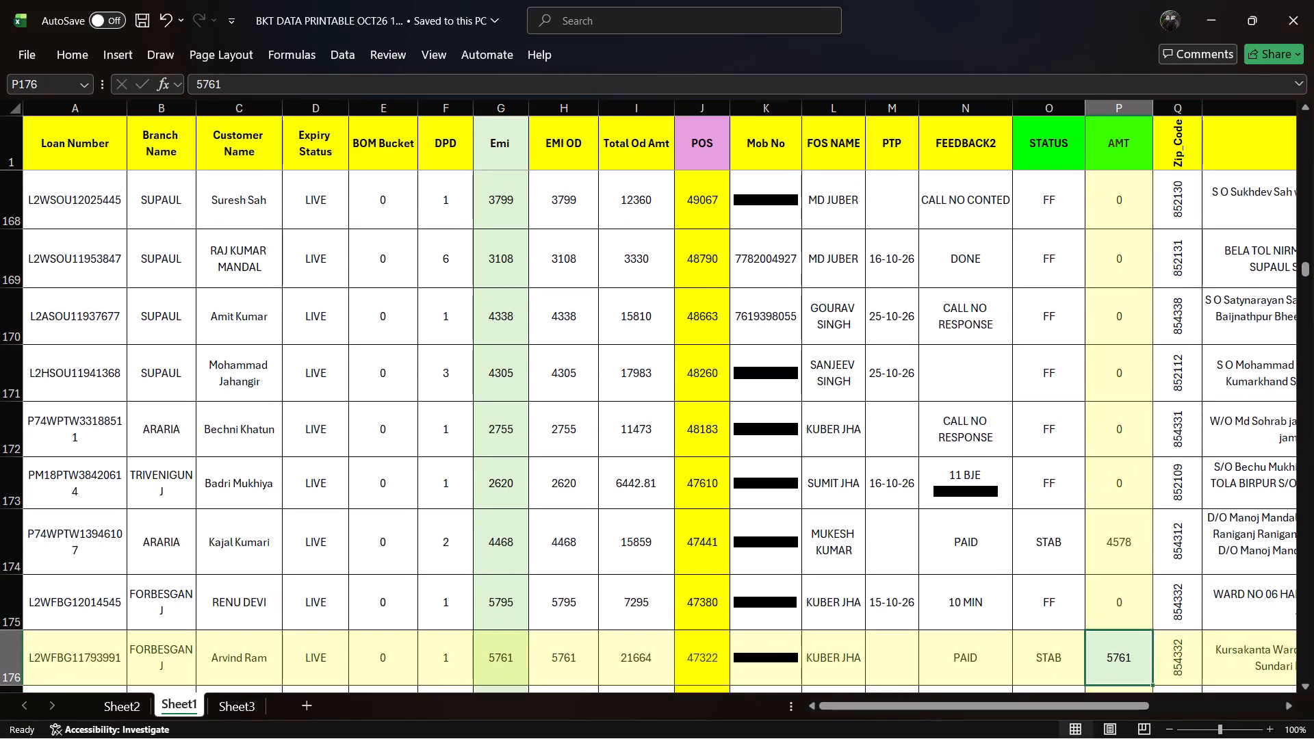
# Go back along row 175's record from the AMT column to its Mob No cell.
pyautogui.click(1110, 608)
pyautogui.press('Left')
pyautogui.press('Left')
pyautogui.press('Left')
pyautogui.press('Left')
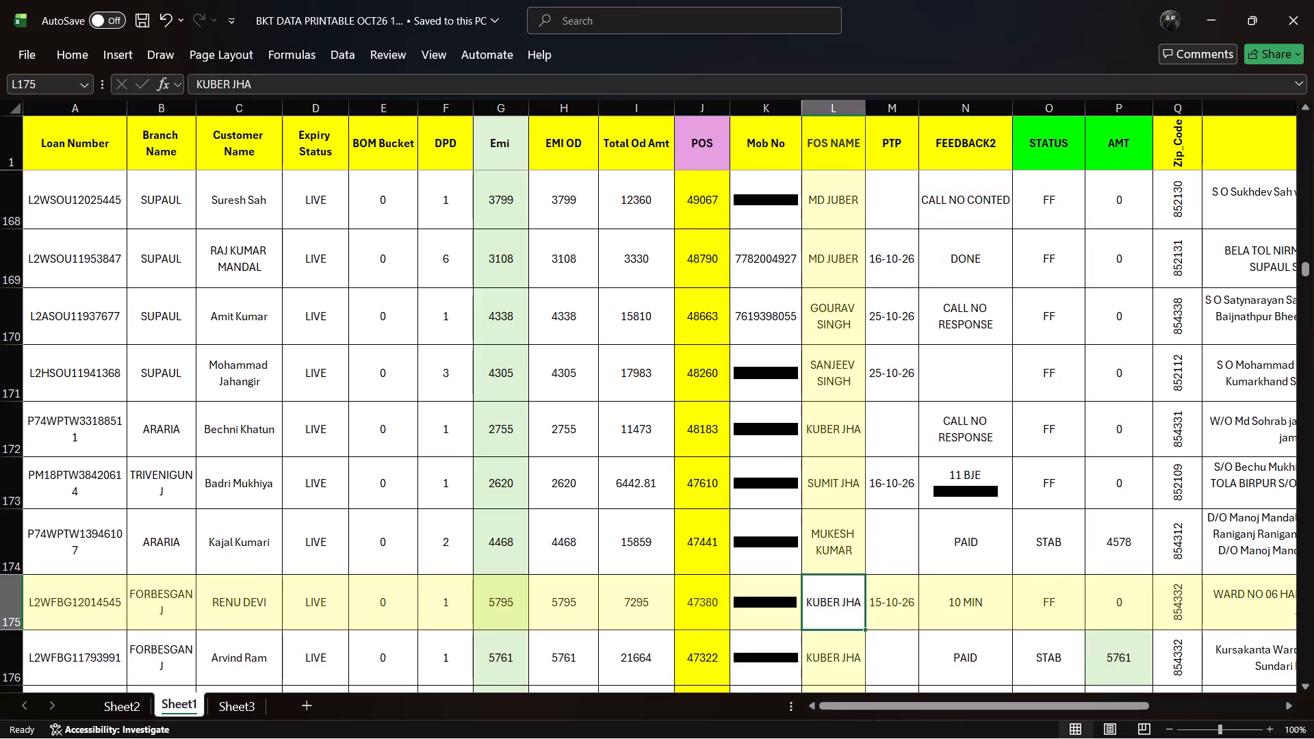
pyautogui.press('Left')
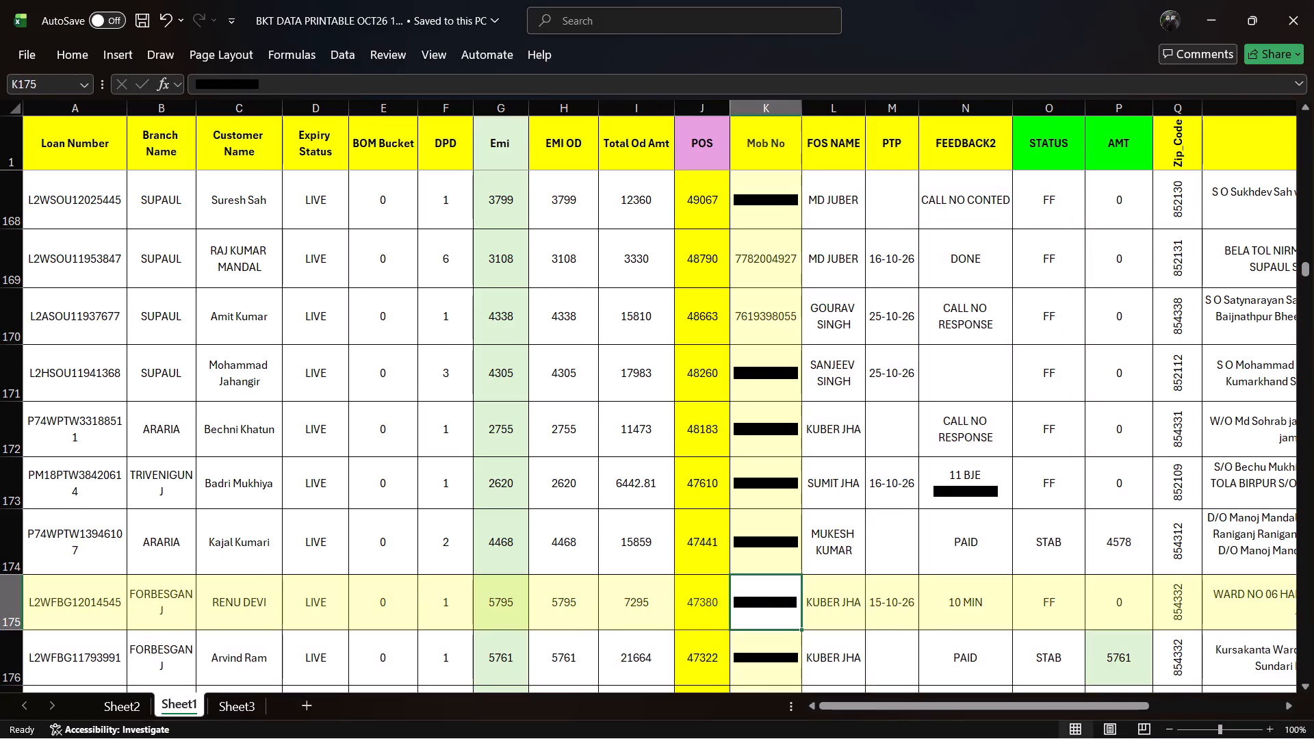
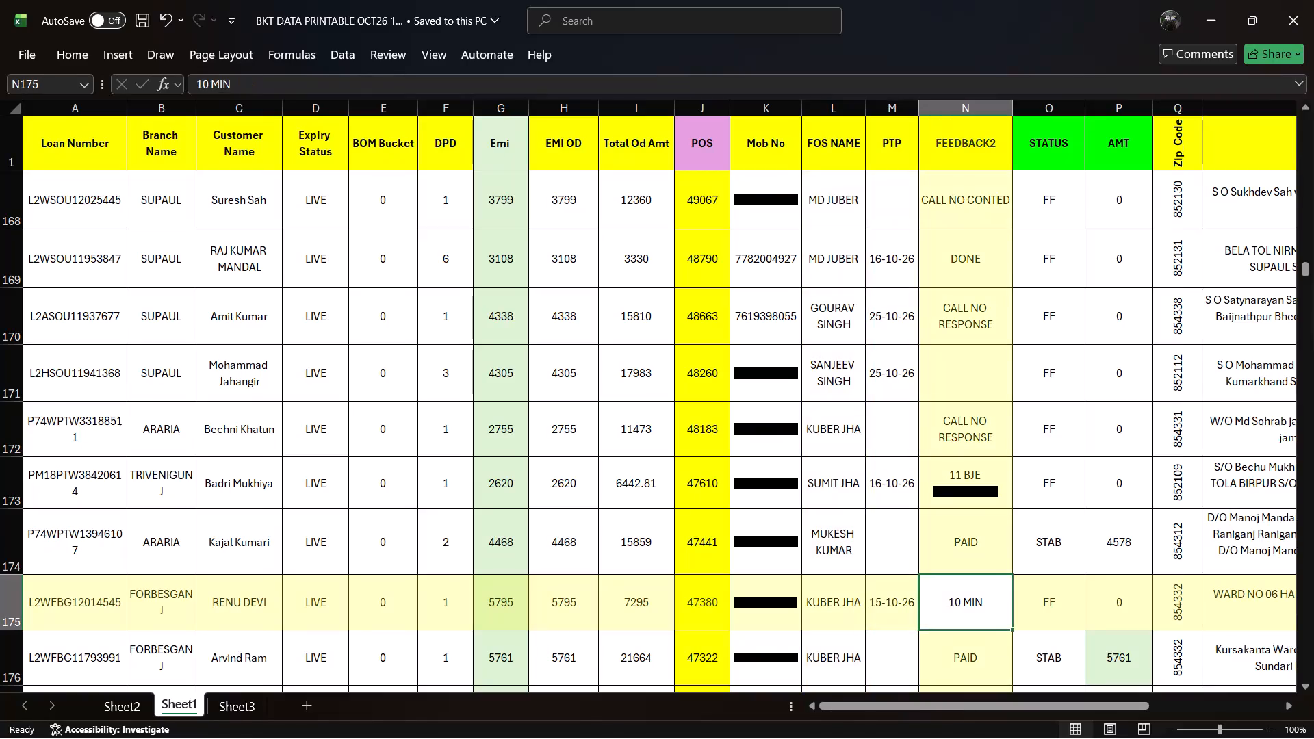
# Replace row 175's FEEDBACK2 entry with CALL BACK and save the workbook.
pyautogui.press('BackSpace')
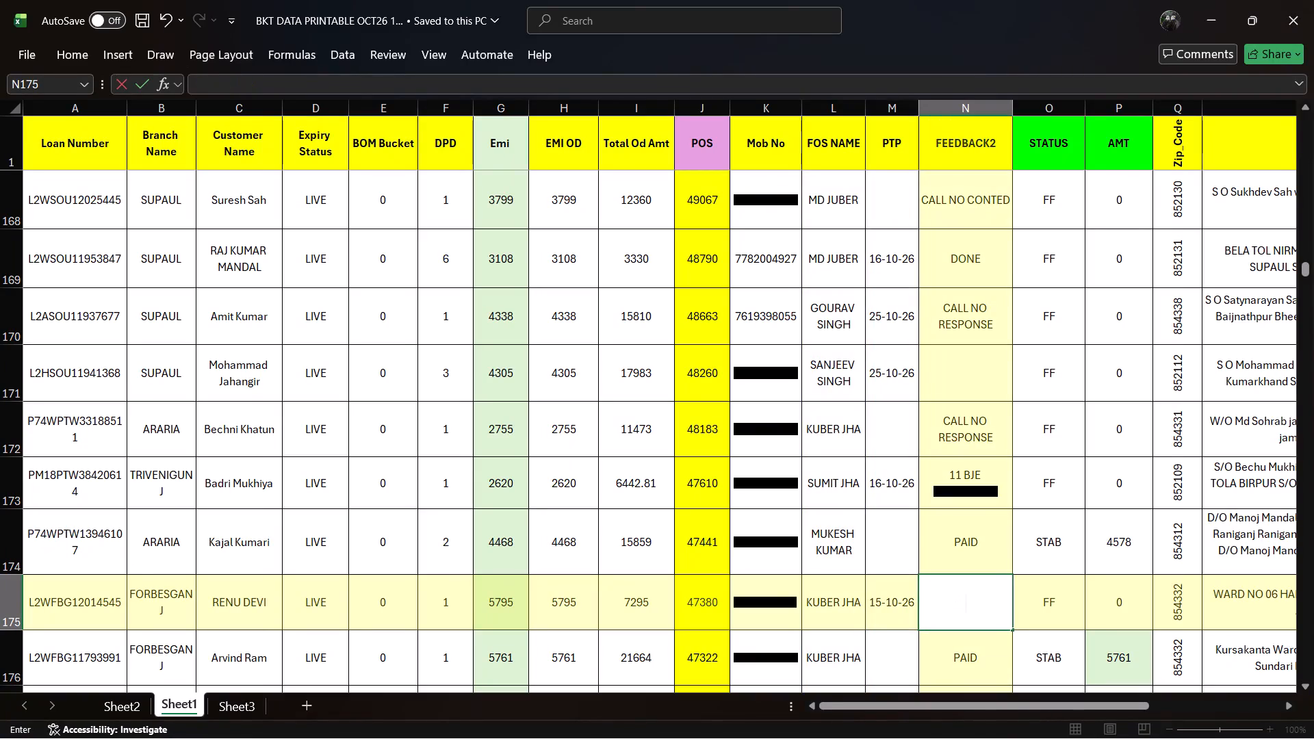
pyautogui.write('CA')
pyautogui.write('LL BACK')
pyautogui.press('space')
pyautogui.hotkey('ctrl', 's')
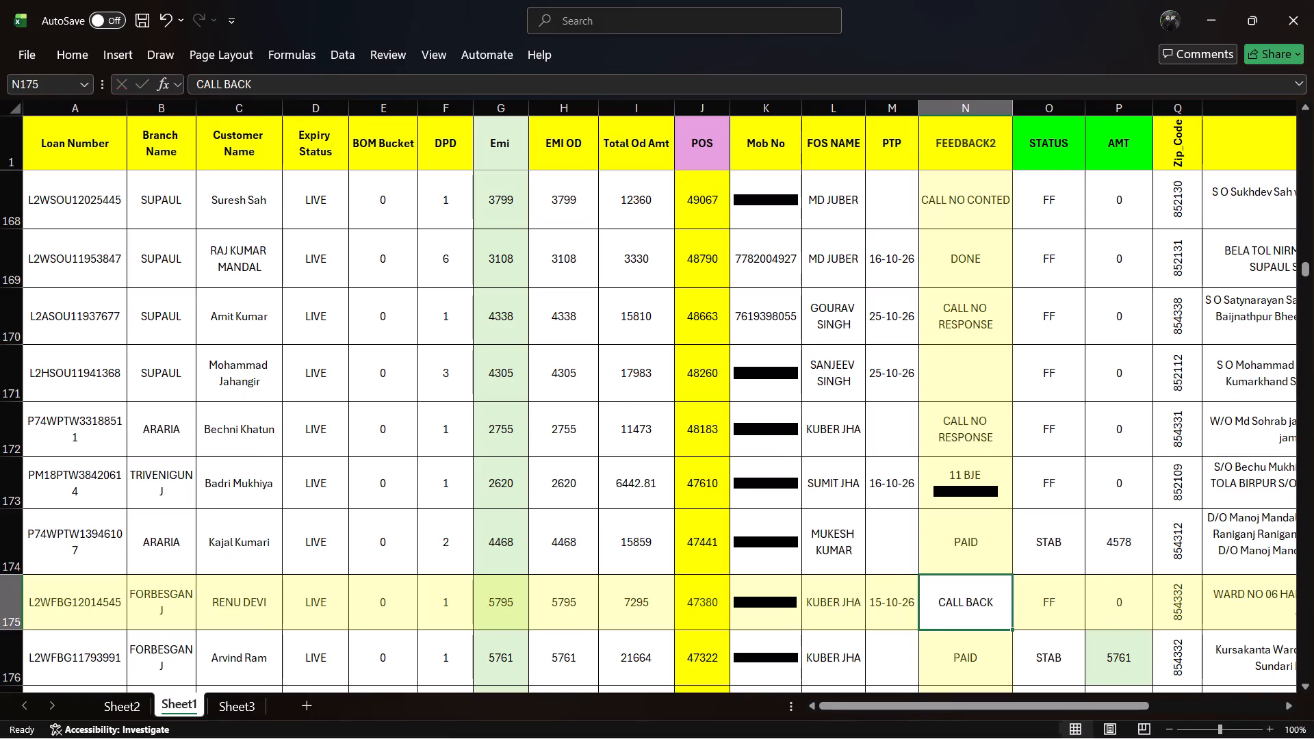
# Check the FEEDBACK2 entries in rows 176 to 178 and row 177's STATUS, AMT and Zip_Code cells.
pyautogui.press('Down')
pyautogui.press('Down')
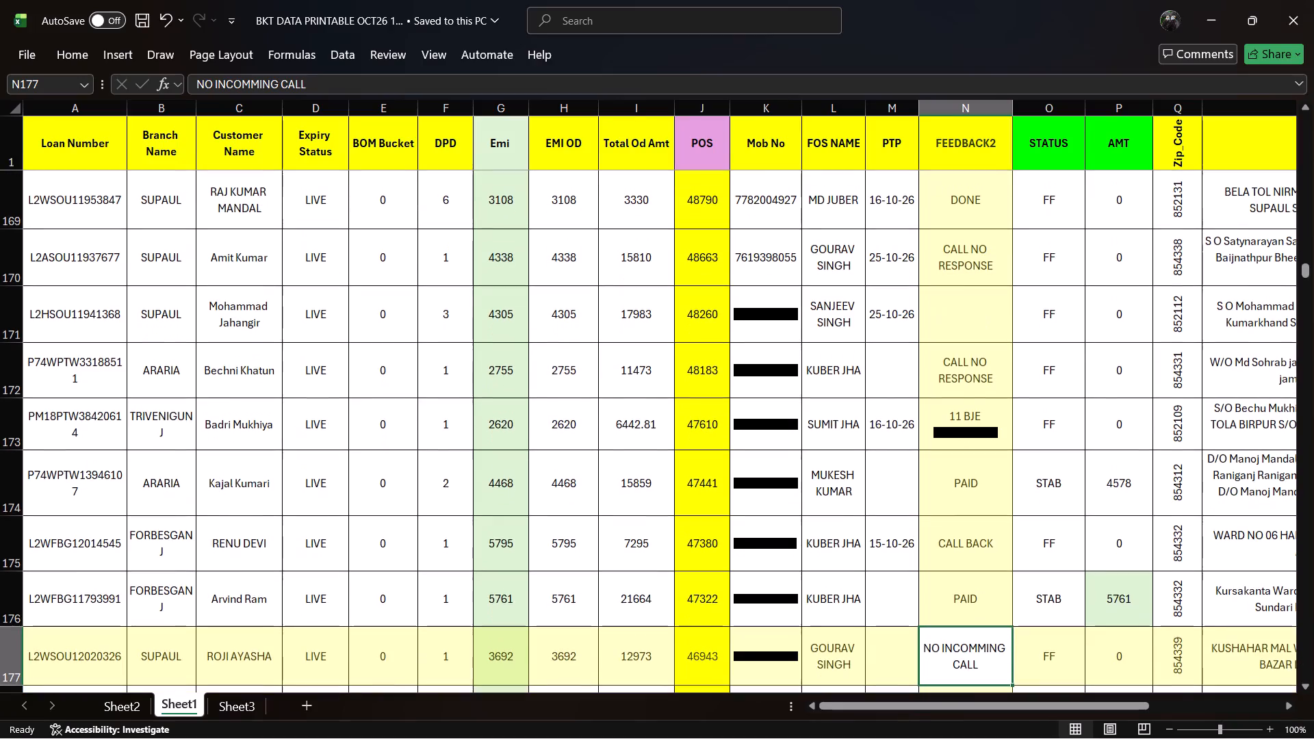
pyautogui.press('Down')
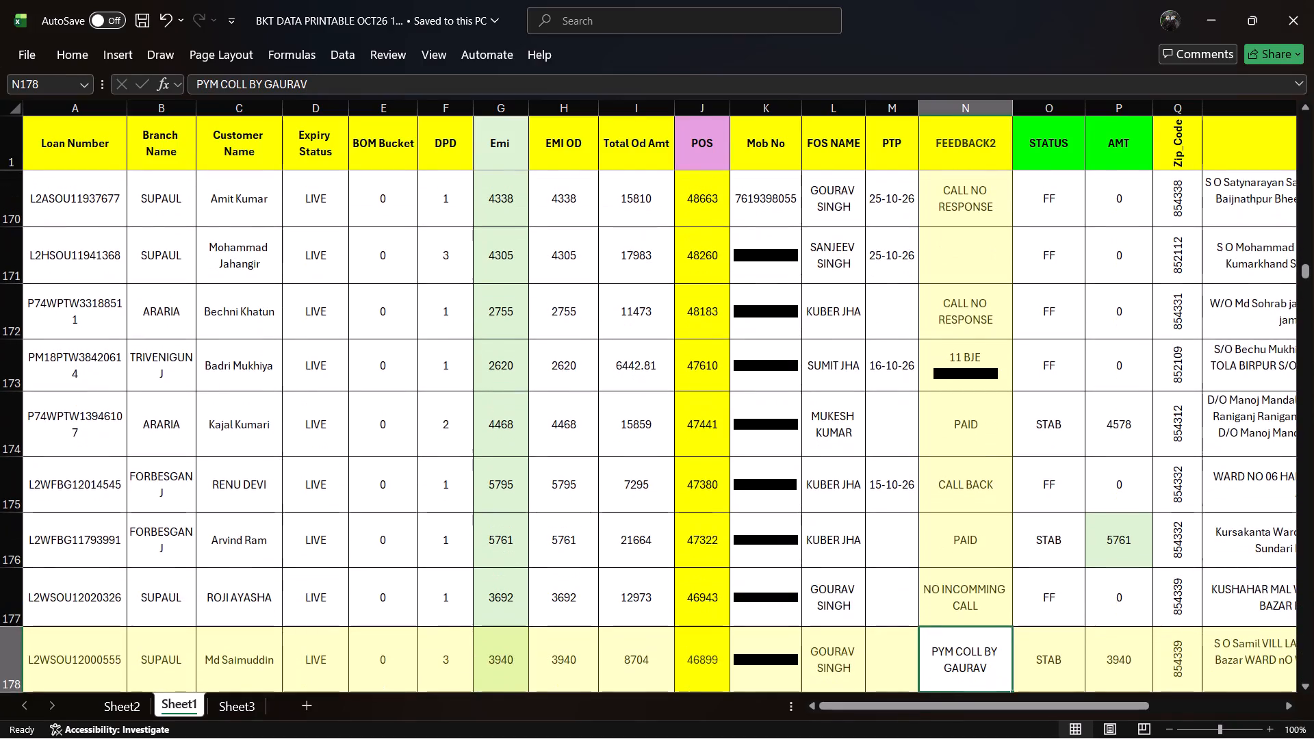
pyautogui.press('Up')
pyautogui.press('Up')
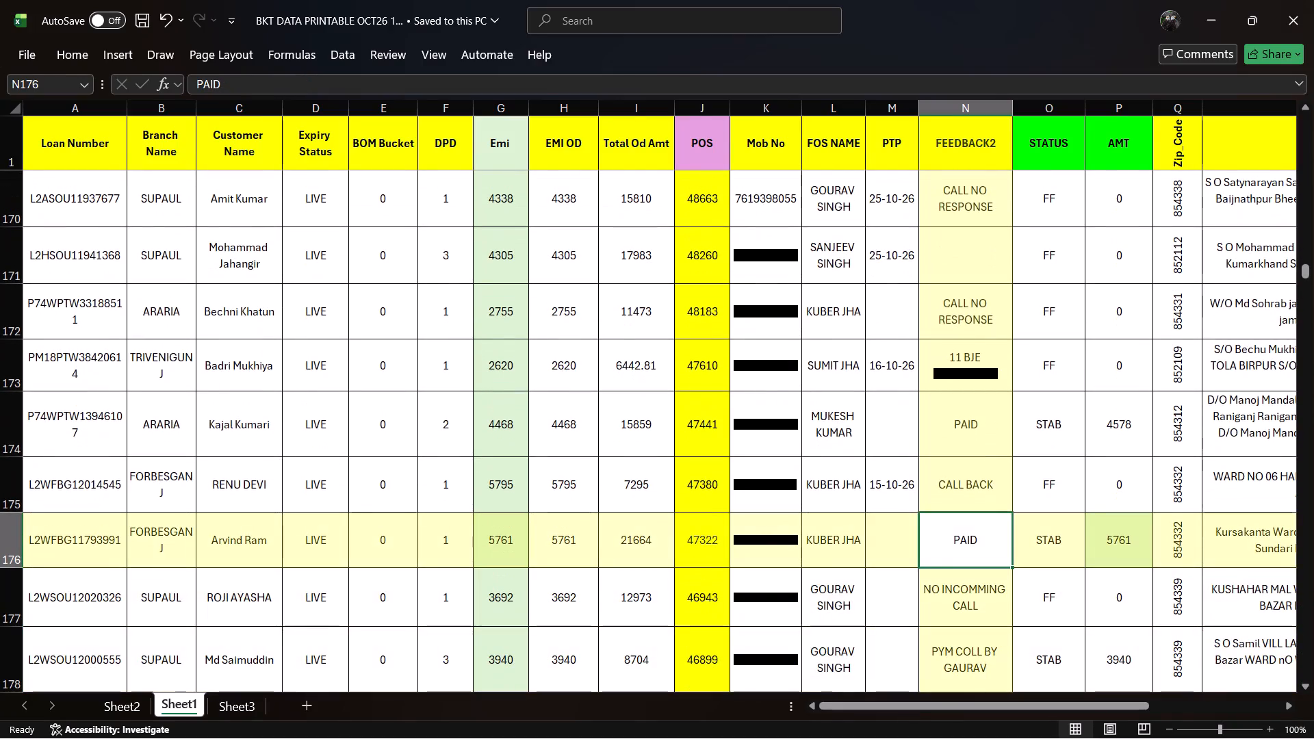
pyautogui.press('Down')
pyautogui.press('Right')
pyautogui.press('Right')
pyautogui.press('Right')
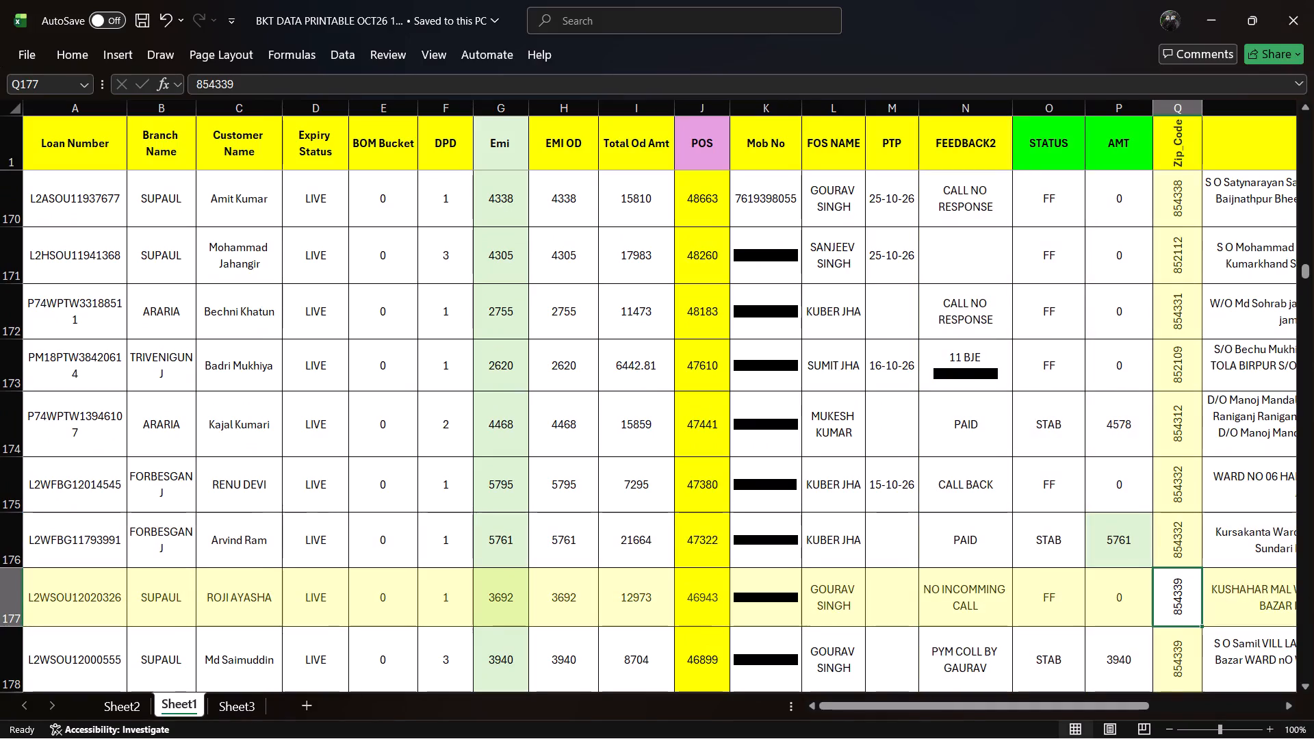
pyautogui.press('Left')
pyautogui.press('Left')
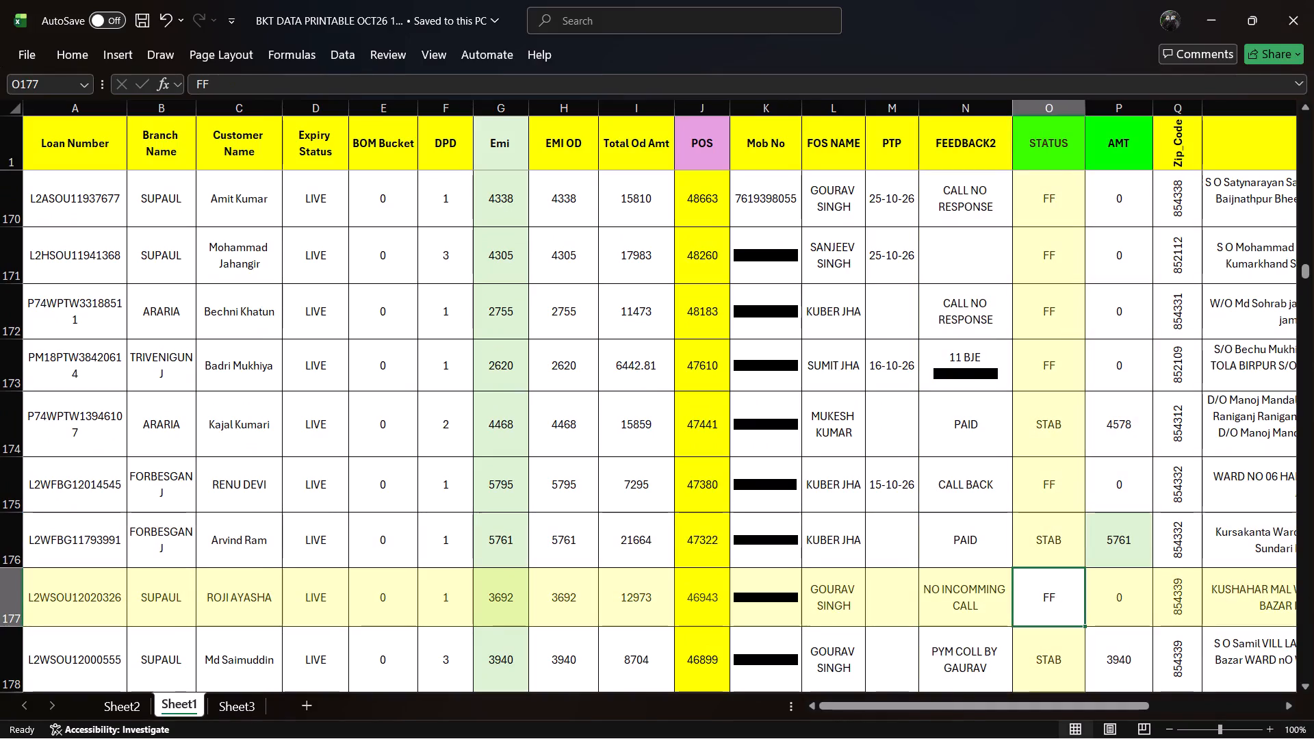
# Replace row 178's FEEDBACK2 entry with PAID and save the workbook.
pyautogui.press('Down')
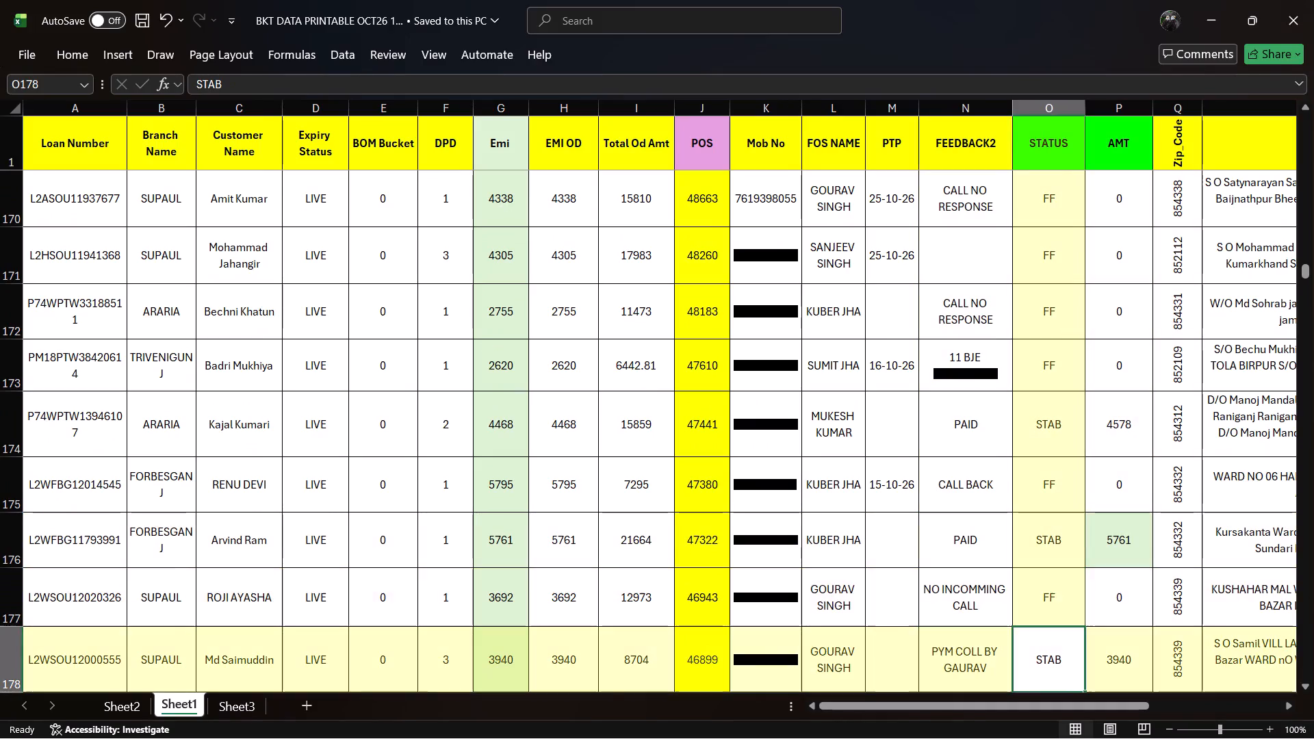
pyautogui.press('Left')
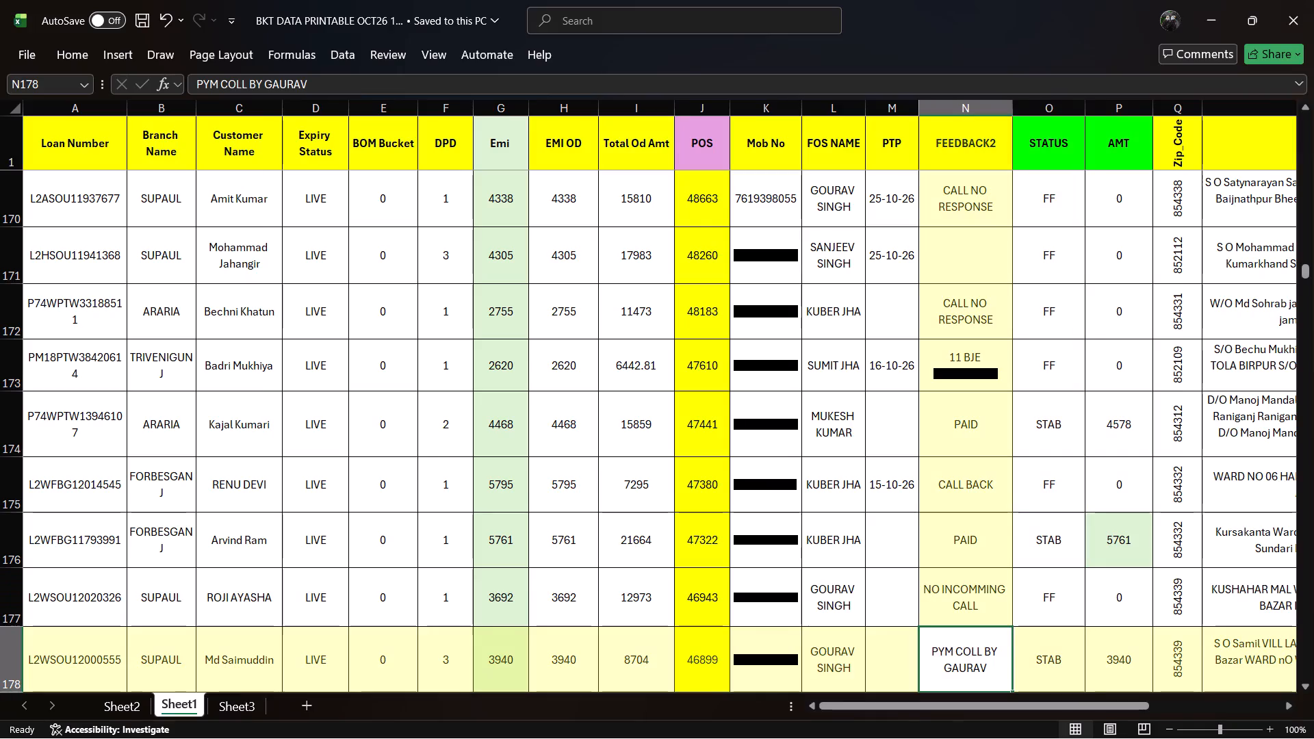
pyautogui.press('BackSpace')
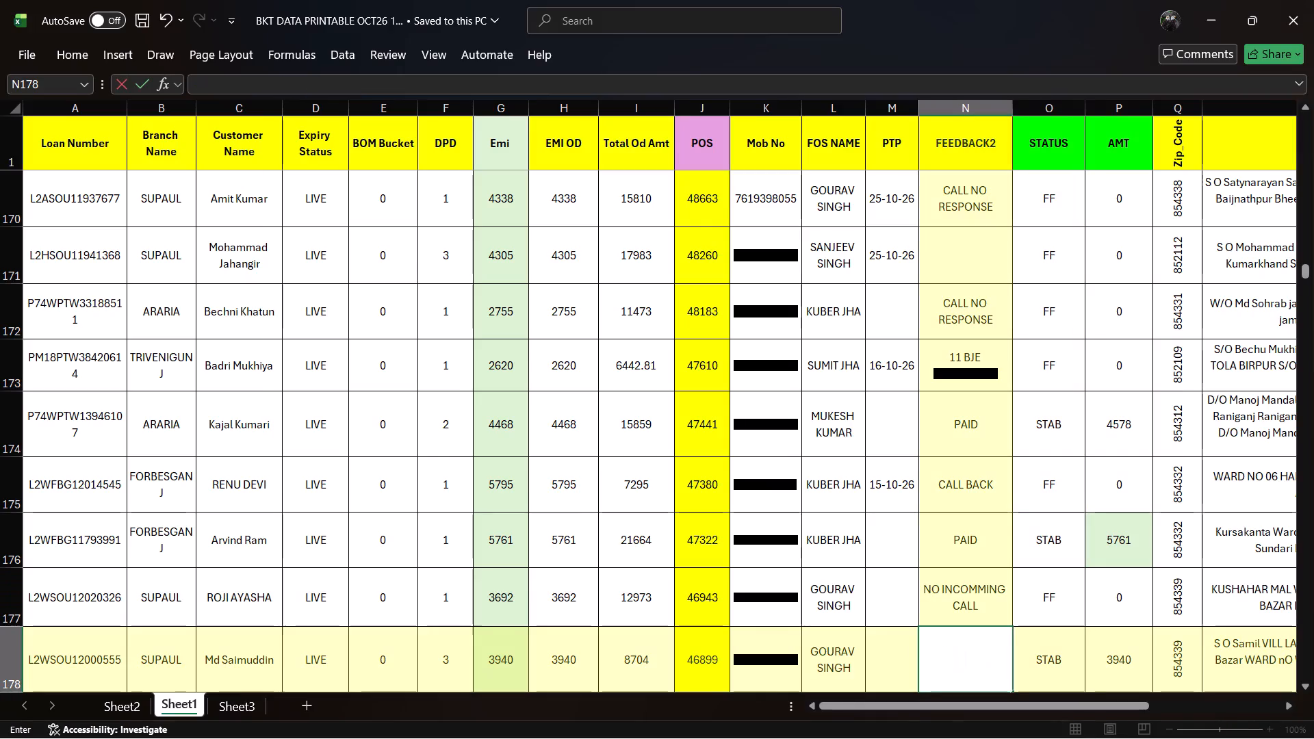
pyautogui.write('PAID')
pyautogui.press('Down')
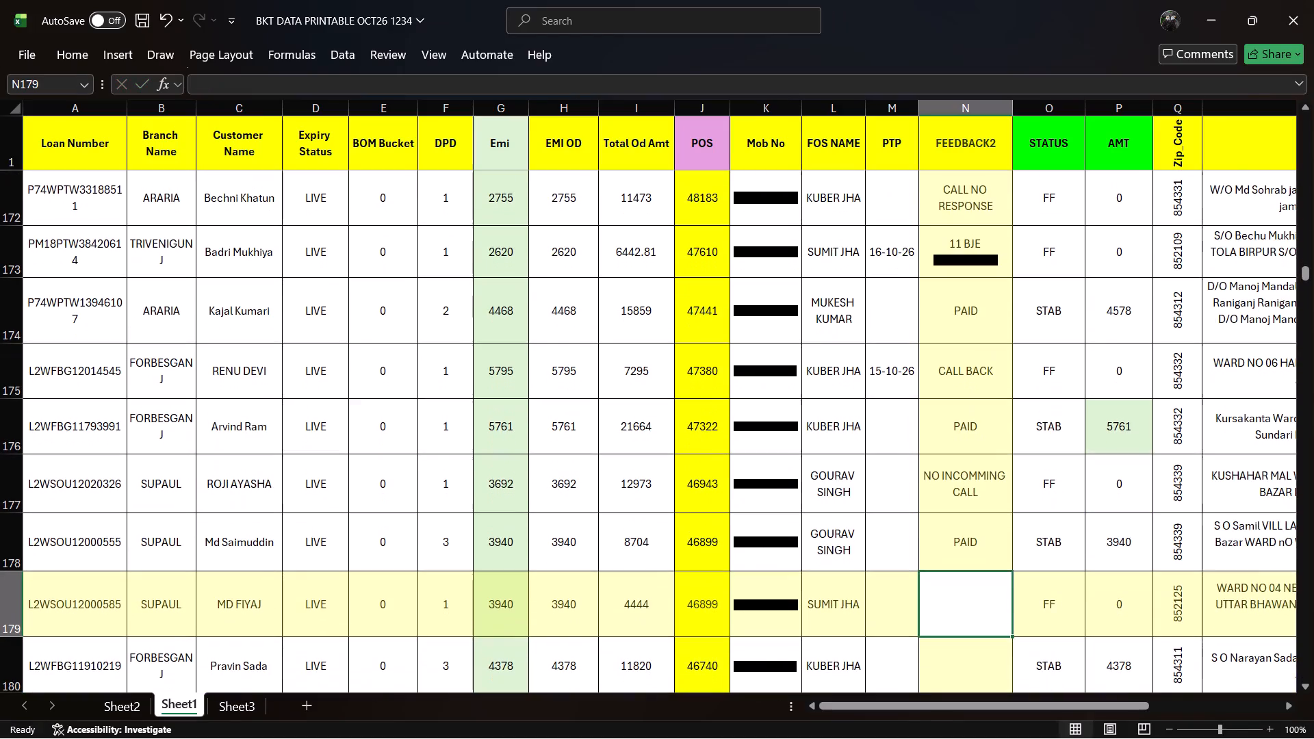
pyautogui.hotkey('ctrl', 's')
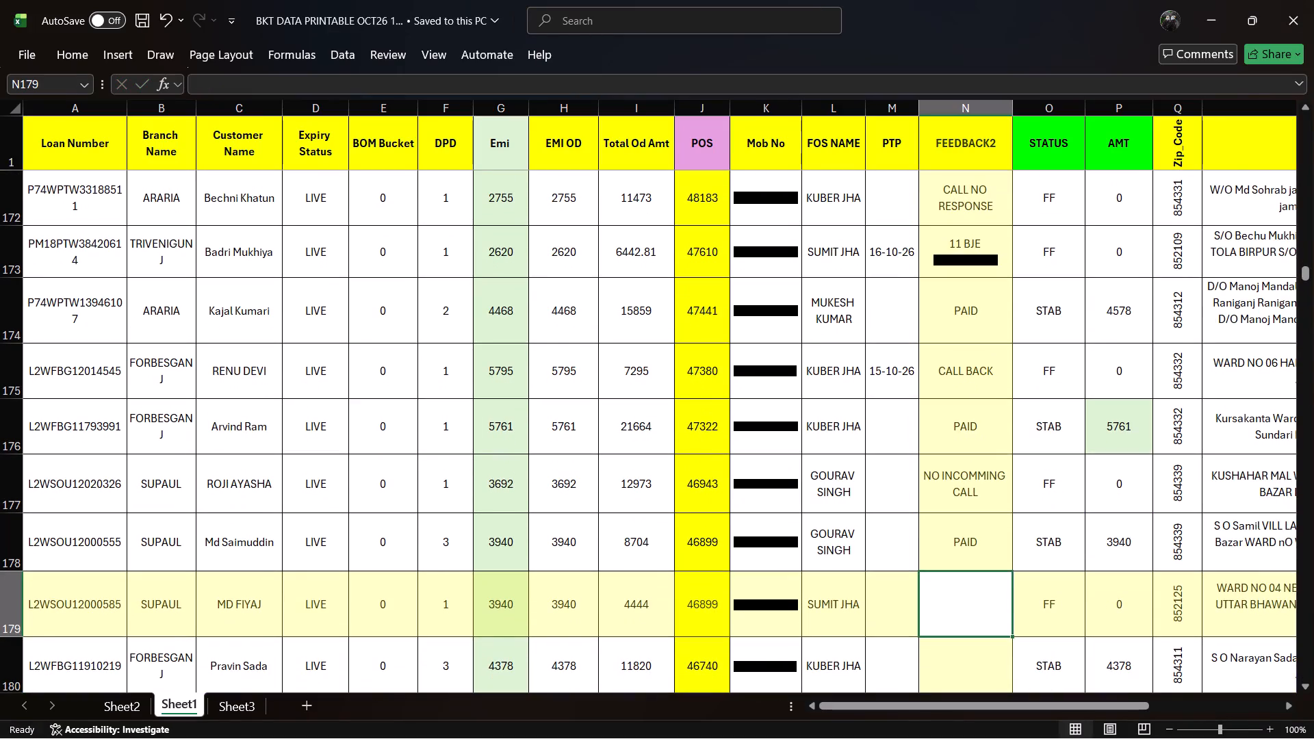
# Copy the PAID entry from row 178 into row 180's empty FEEDBACK2 cell and save the workbook.
pyautogui.click(956, 484)
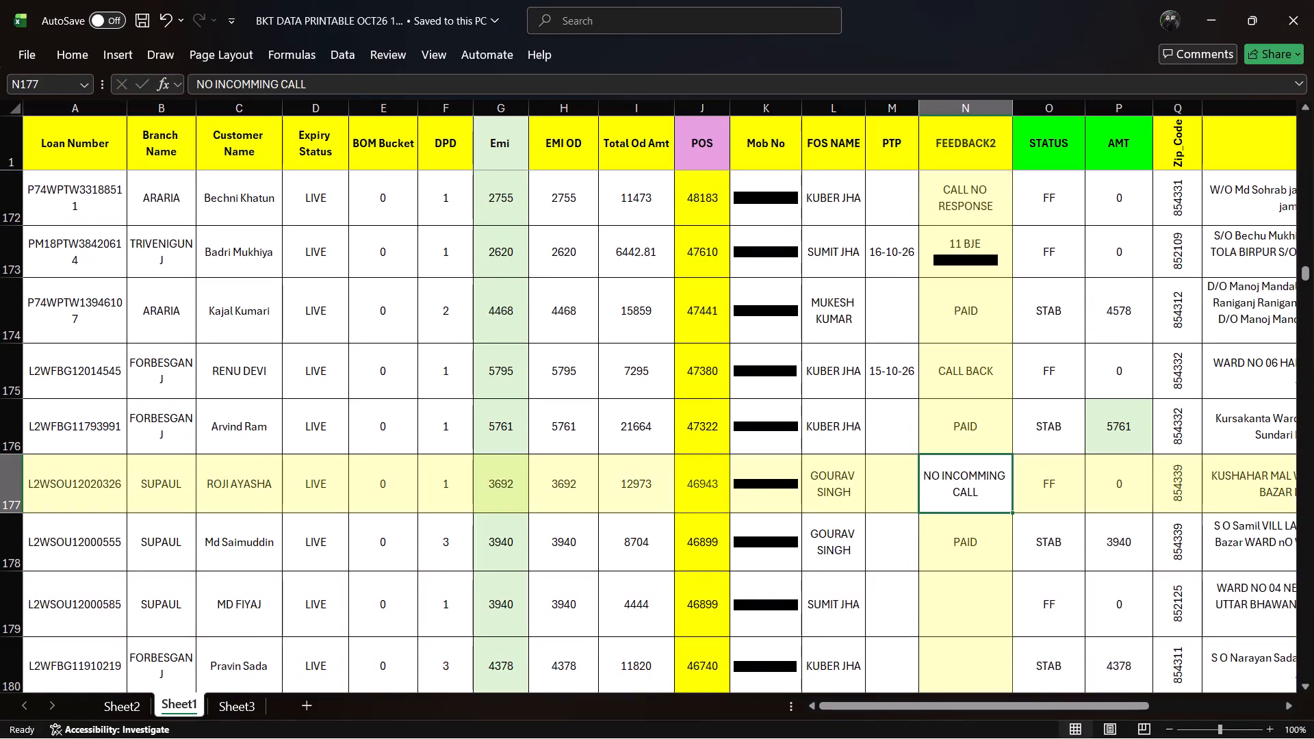
pyautogui.click(957, 525)
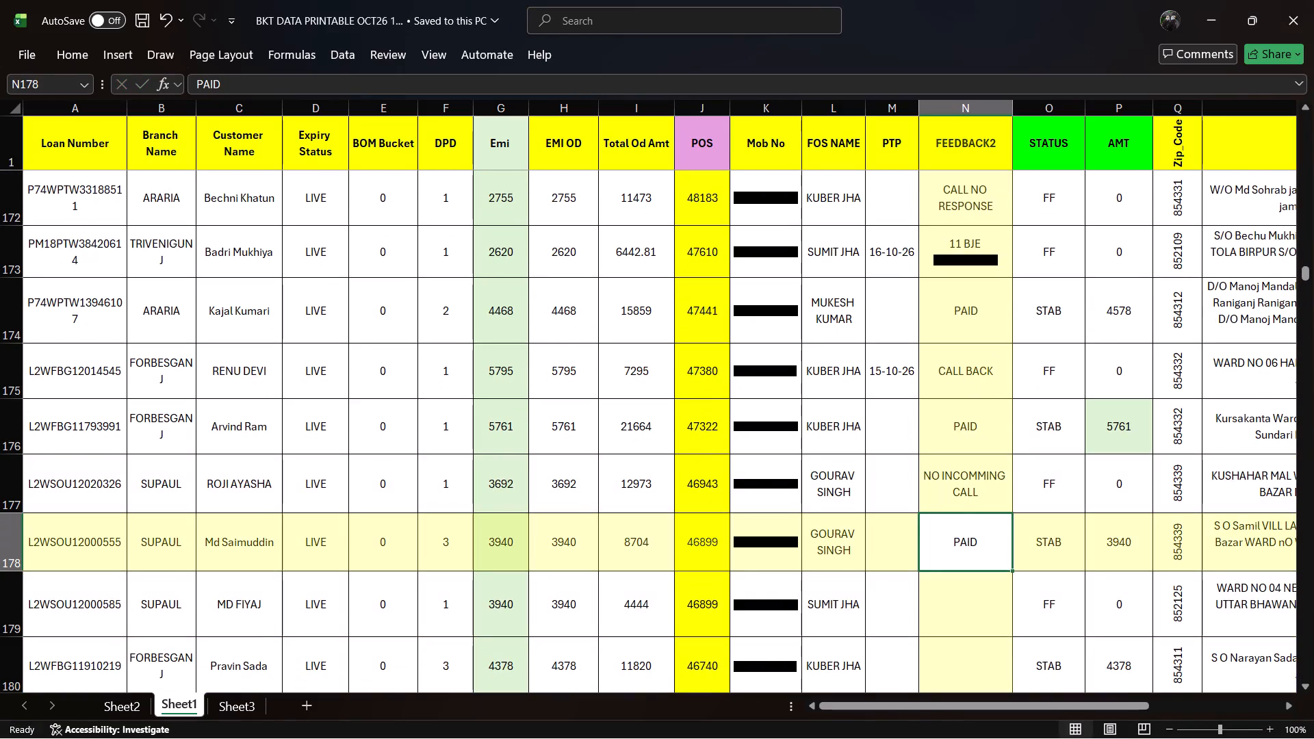
pyautogui.hotkey('ctrl', 'c')
pyautogui.press('Down')
pyautogui.press('Down')
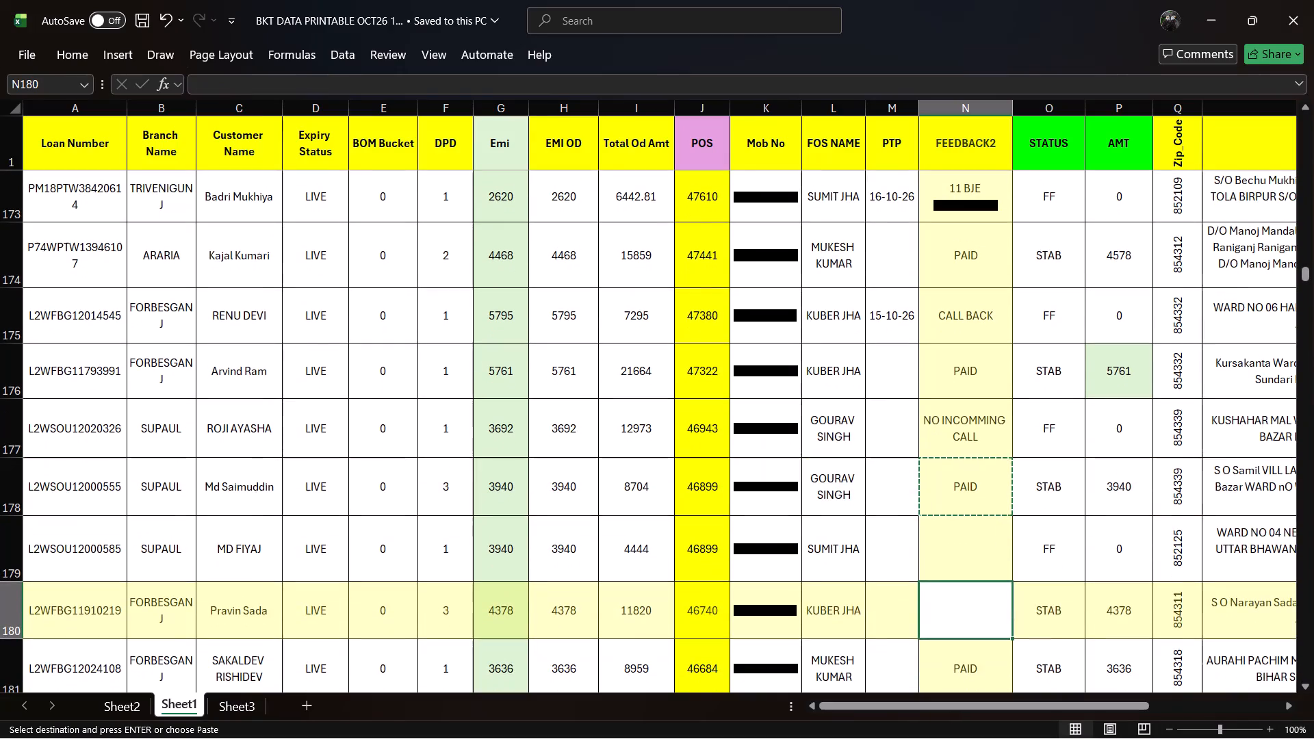
pyautogui.hotkey('ctrl', 'v')
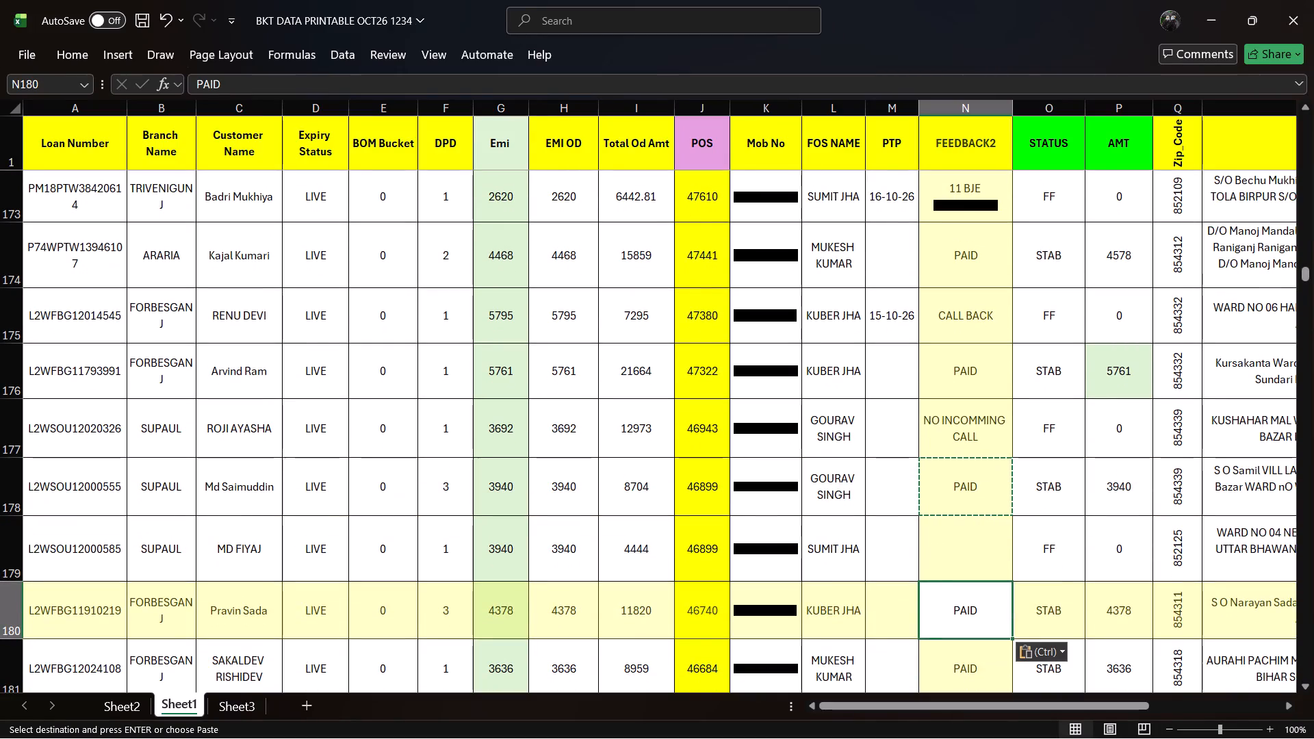
pyautogui.hotkey('ctrl', 's')
# Review the FEEDBACK2 entries against STATUS and AMT for the borrowers in rows 176 to 183.
pyautogui.press('Down')
pyautogui.press('Down')
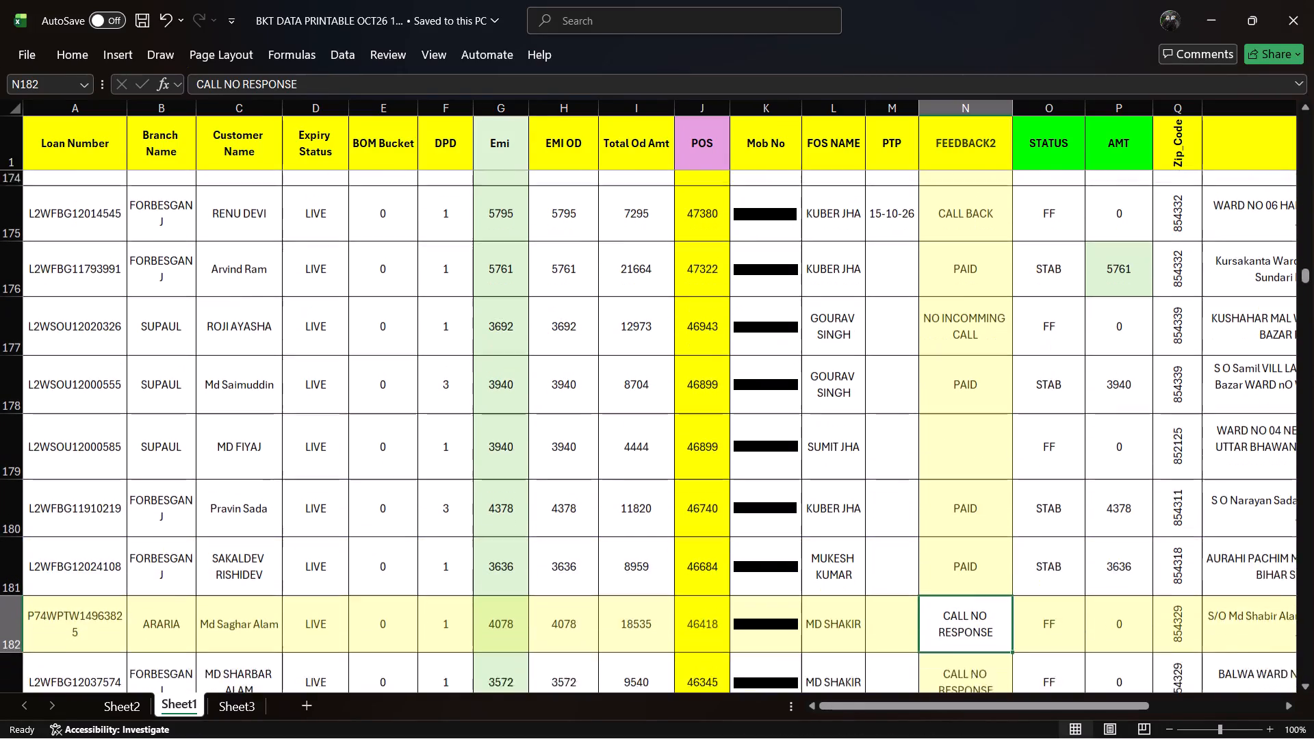
pyautogui.press('Down')
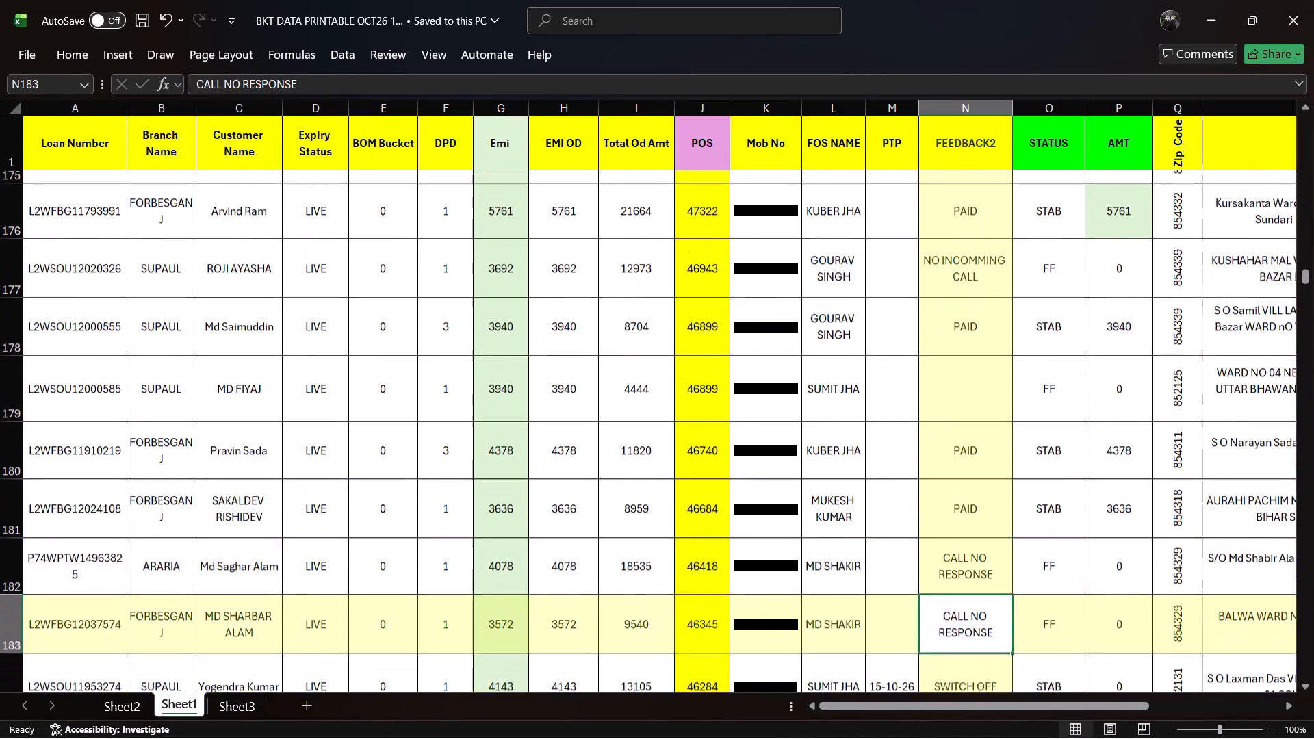
pyautogui.press('Up')
pyautogui.press('Up')
pyautogui.press('Up')
pyautogui.press('Up')
pyautogui.press('Up')
pyautogui.press('Up')
pyautogui.press('Up')
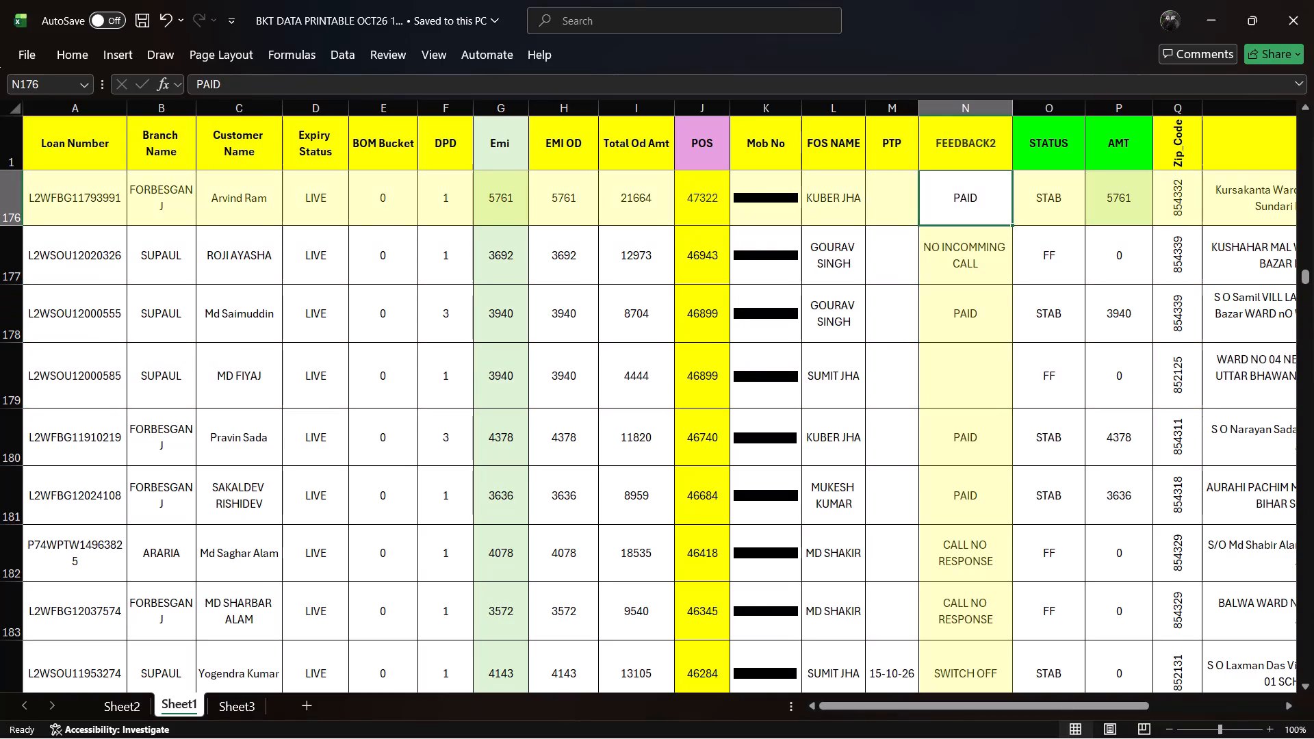
pyautogui.press('Down')
pyautogui.press('Down')
pyautogui.press('Down')
pyautogui.press('Down')
pyautogui.press('Down')
pyautogui.press('Down')
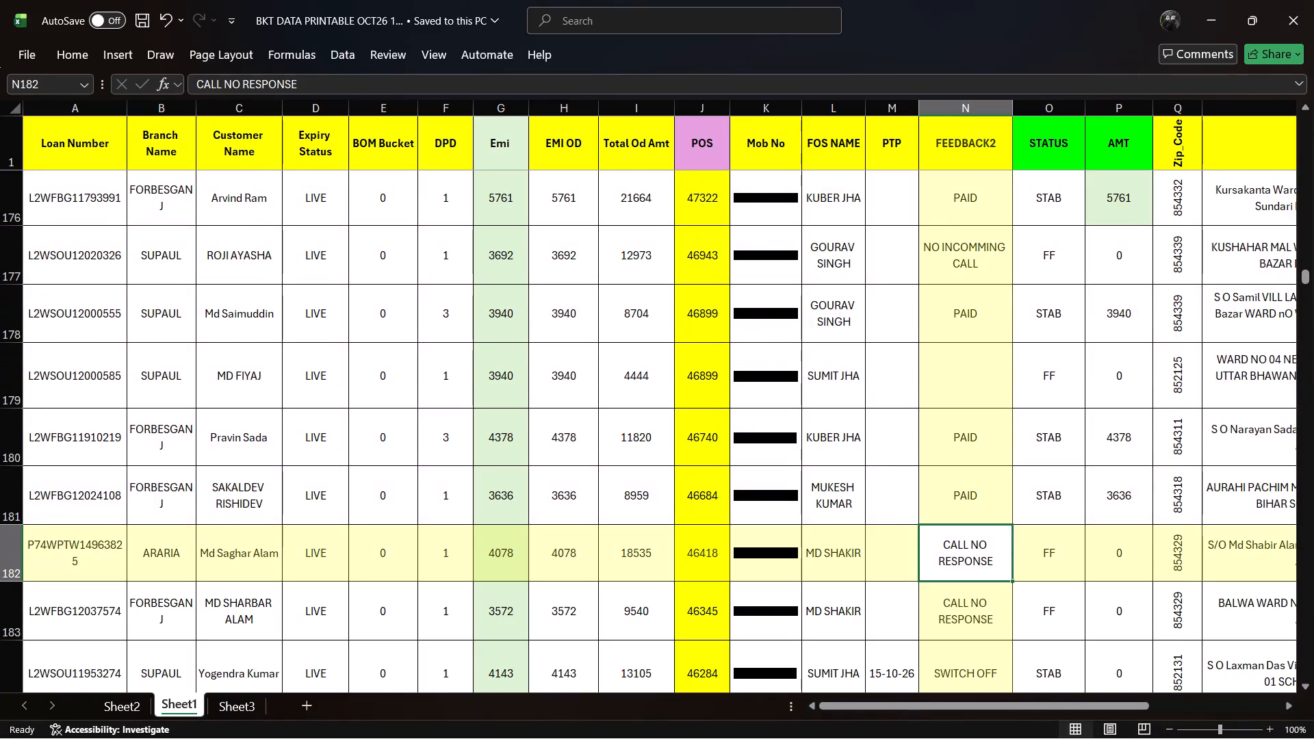
# Replace row 184's FEEDBACK2 entry with PAID copied from row 181 and save the workbook.
pyautogui.press('Down')
pyautogui.press('Down')
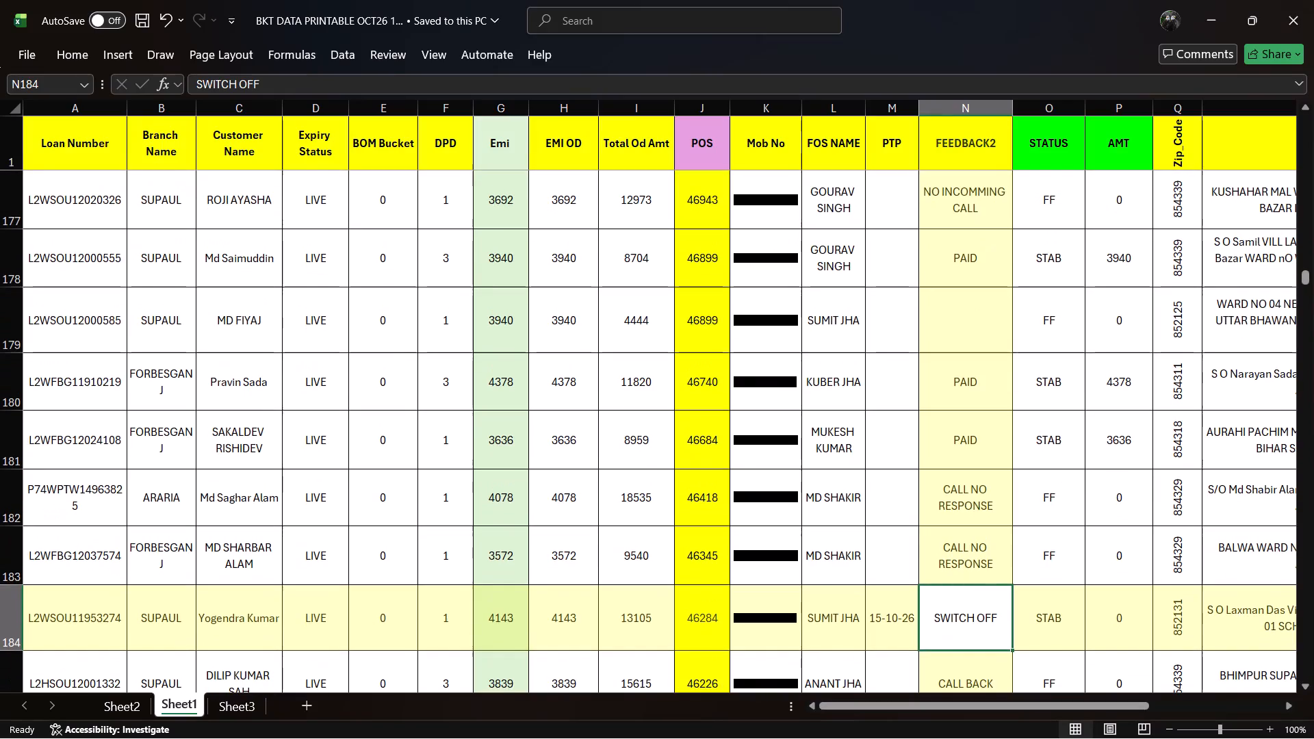
pyautogui.press('BackSpace')
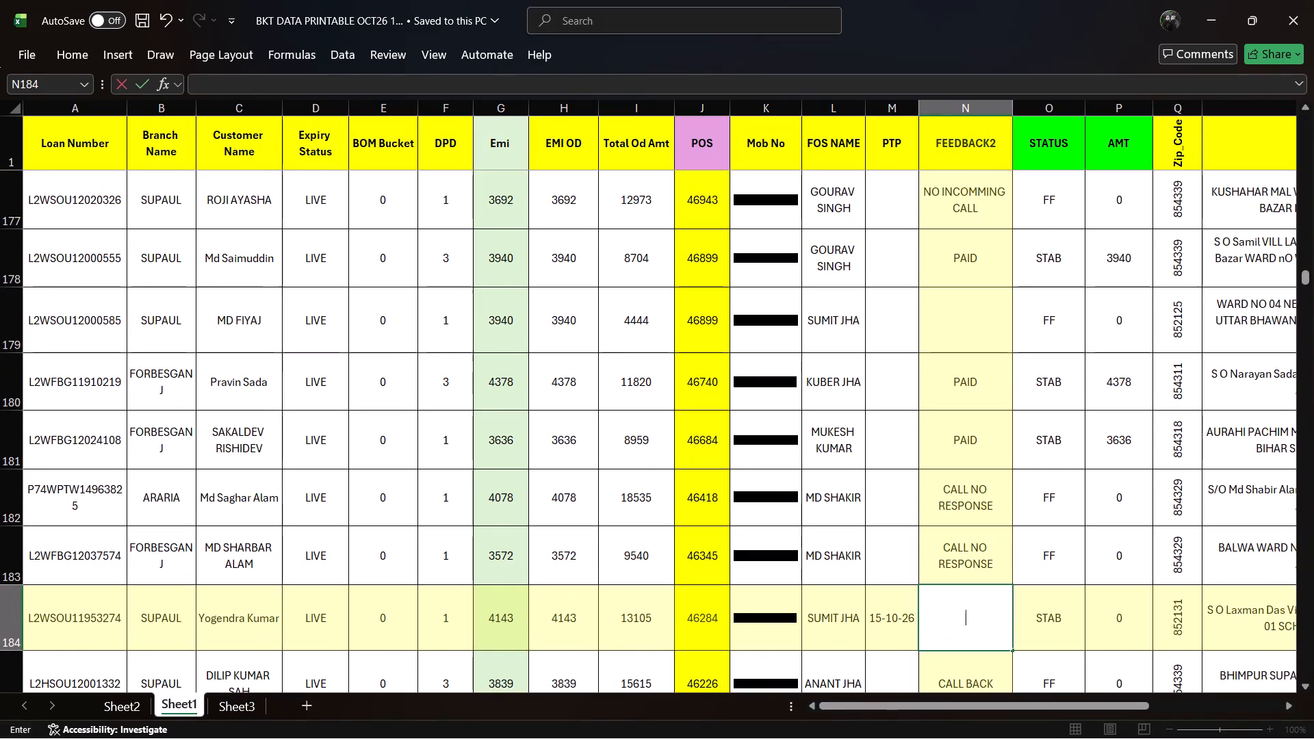
pyautogui.hotkey('ctrl', 'v')
pyautogui.click(959, 449)
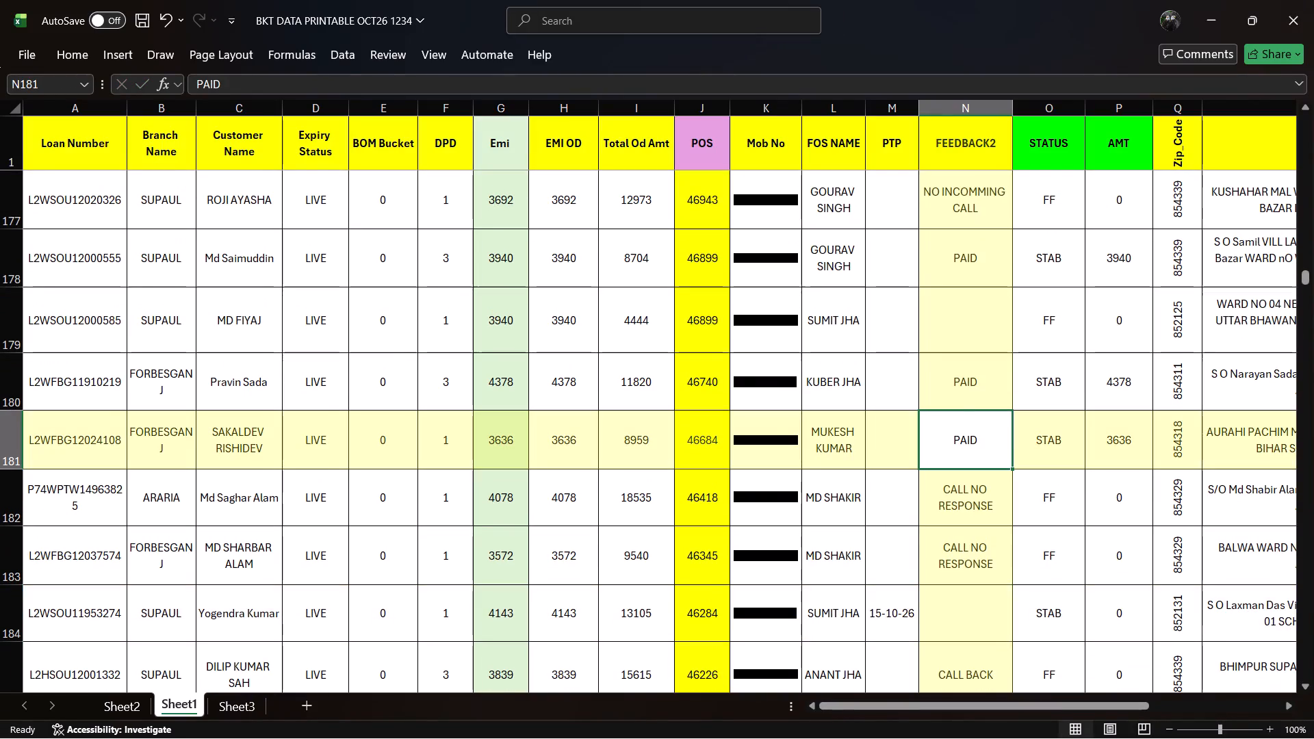
pyautogui.hotkey('ctrl', 'c')
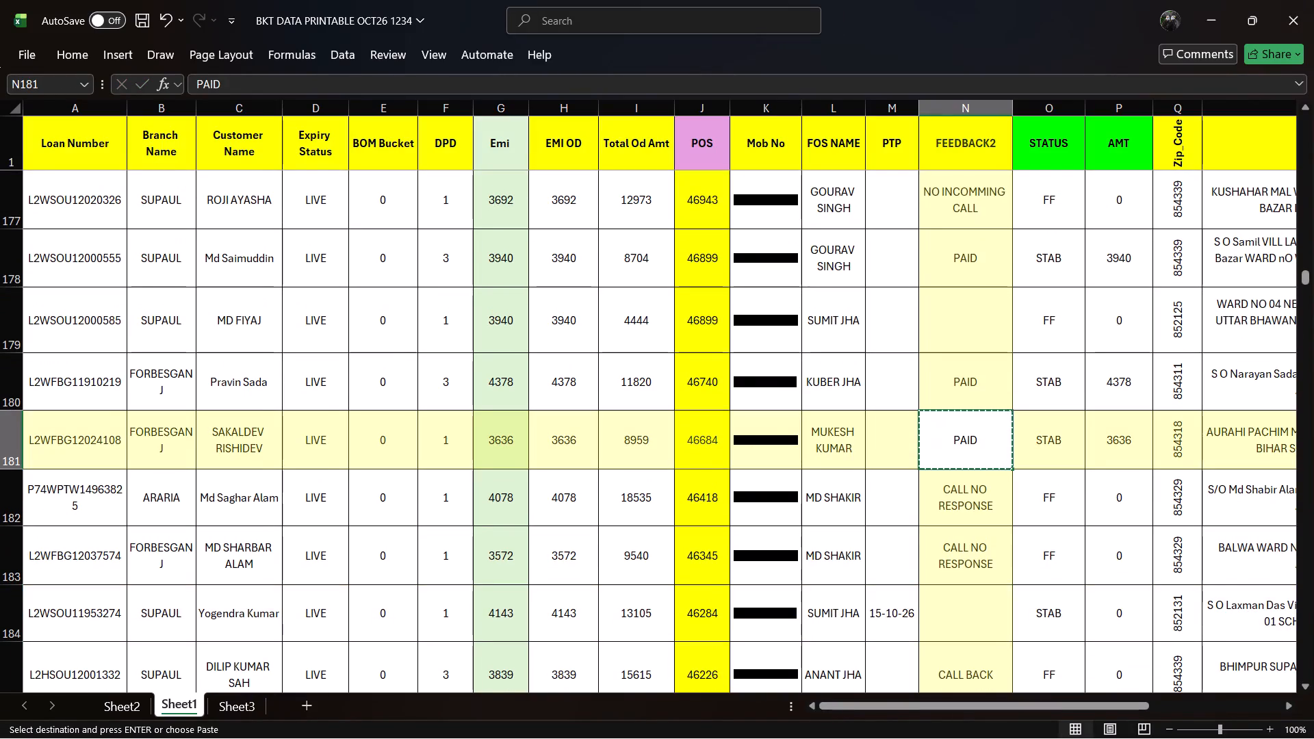
pyautogui.click(959, 595)
pyautogui.hotkey('ctrl', 'v')
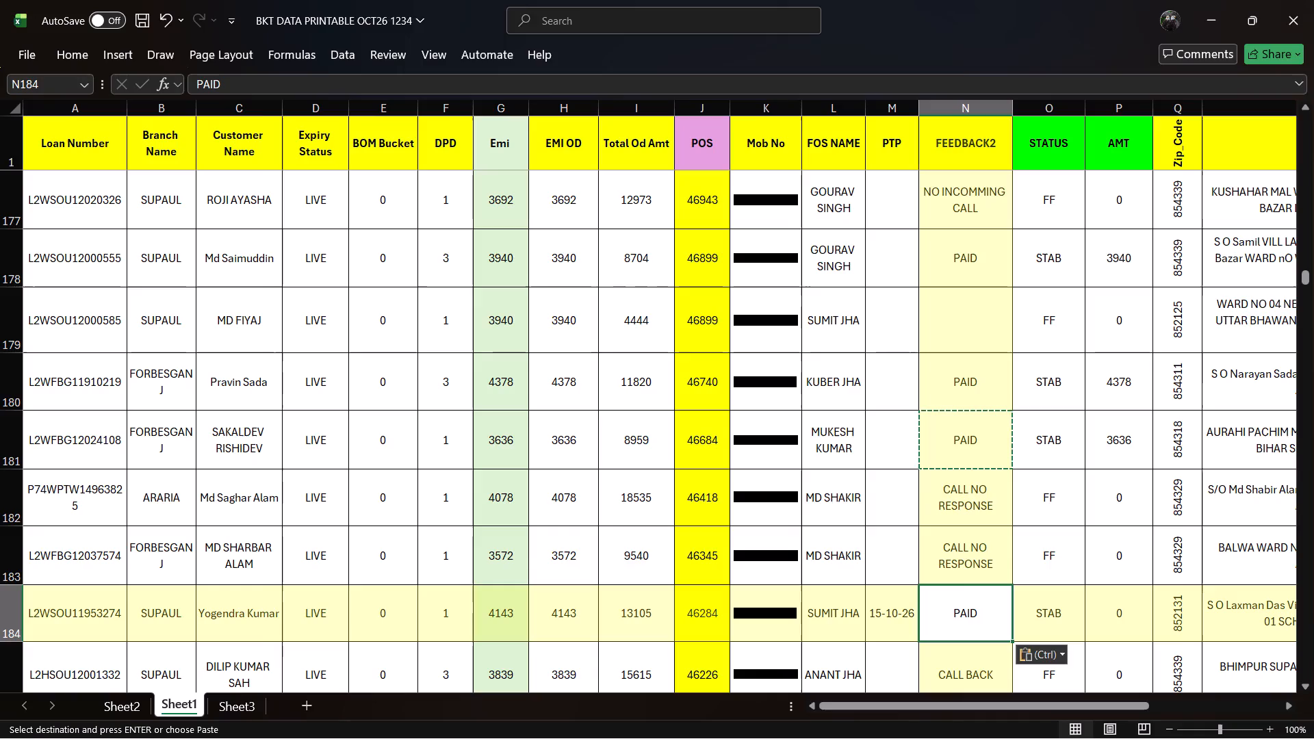
pyautogui.hotkey('ctrl', 's')
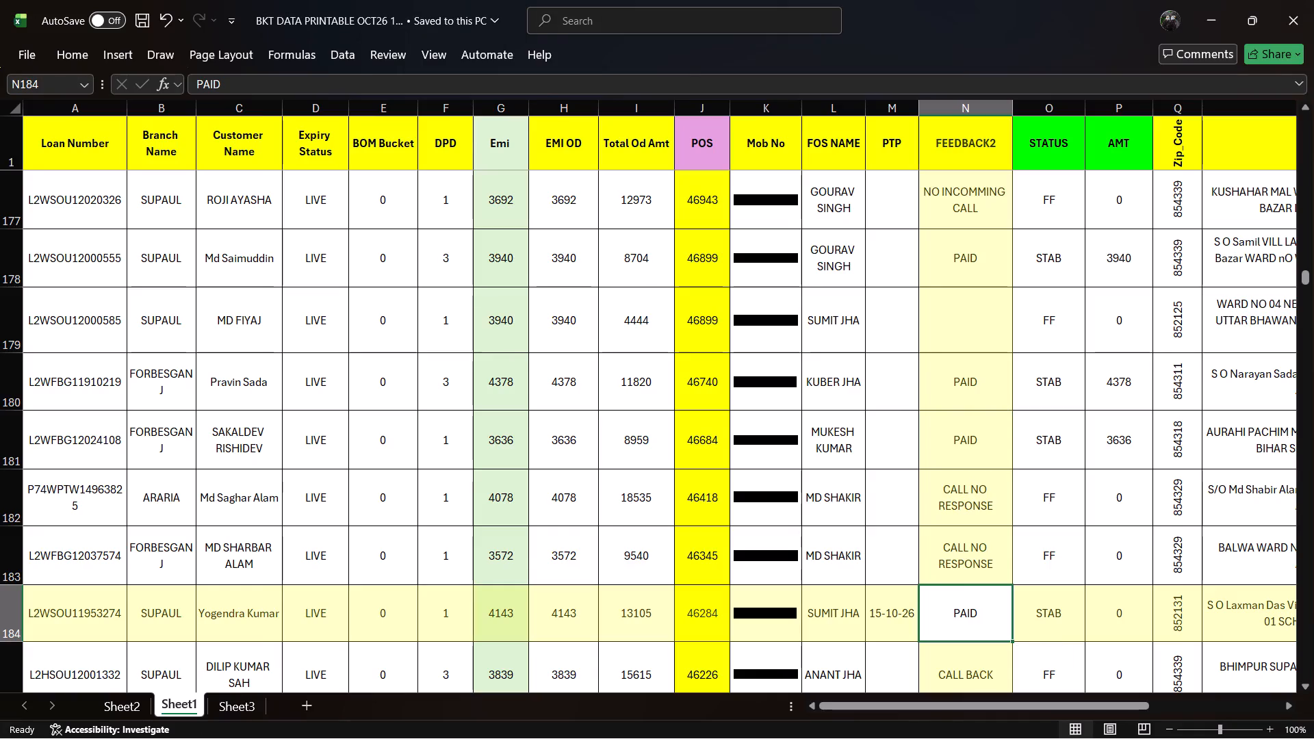
pyautogui.press('Down')
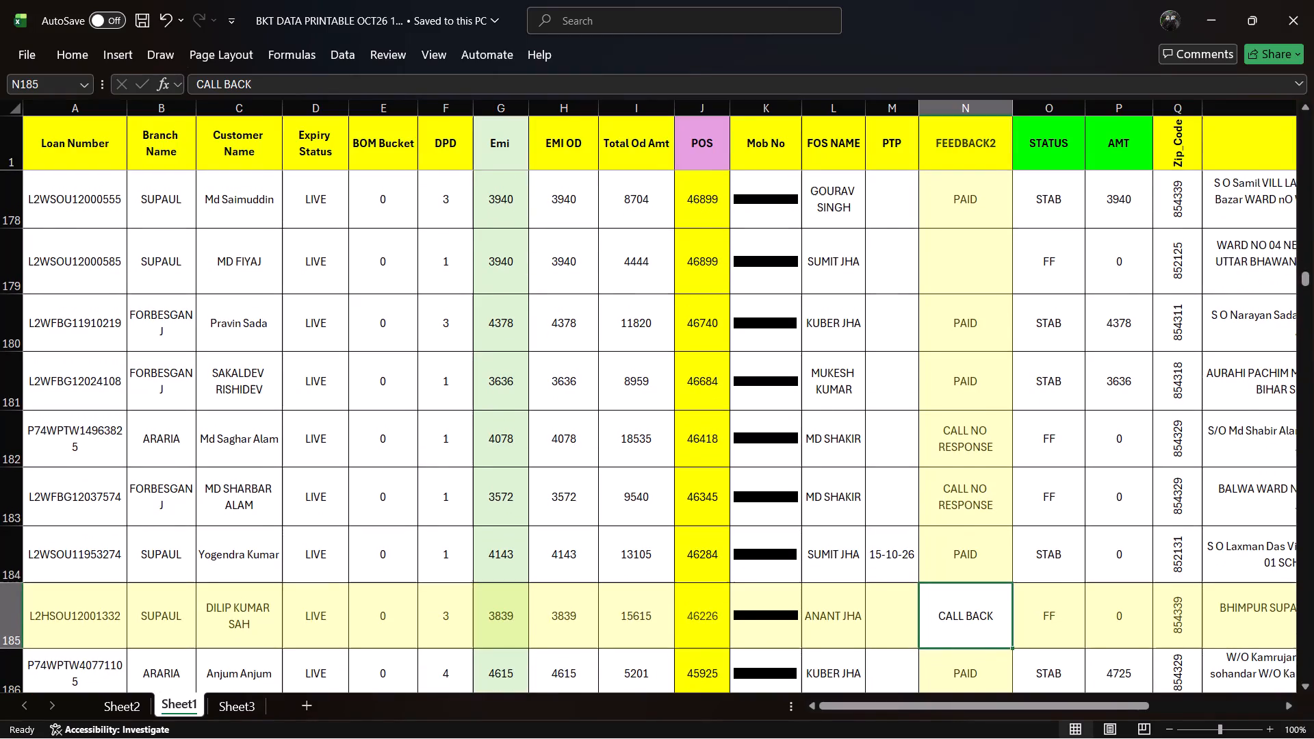
pyautogui.hotkey('ctrl', 's')
# Clear the PTP date in row 184 and save the workbook.
pyautogui.press('Down')
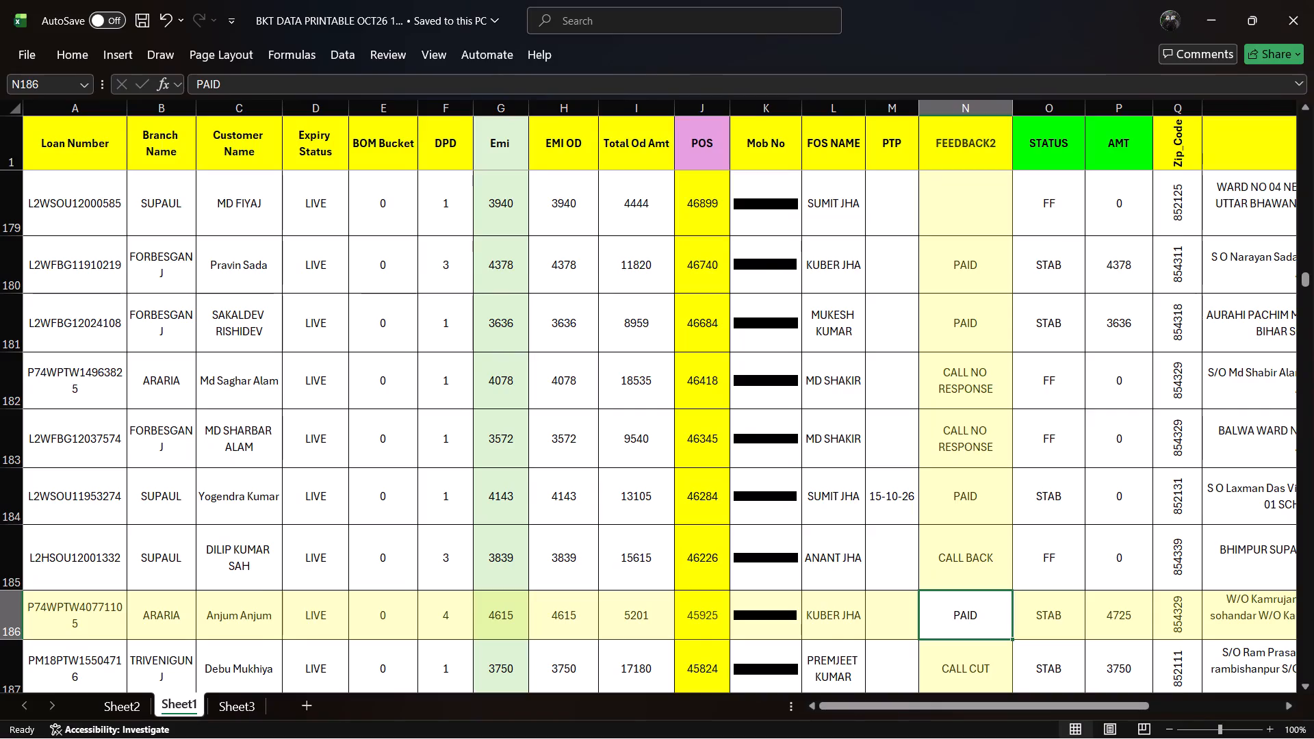
pyautogui.click(962, 502)
pyautogui.click(882, 502)
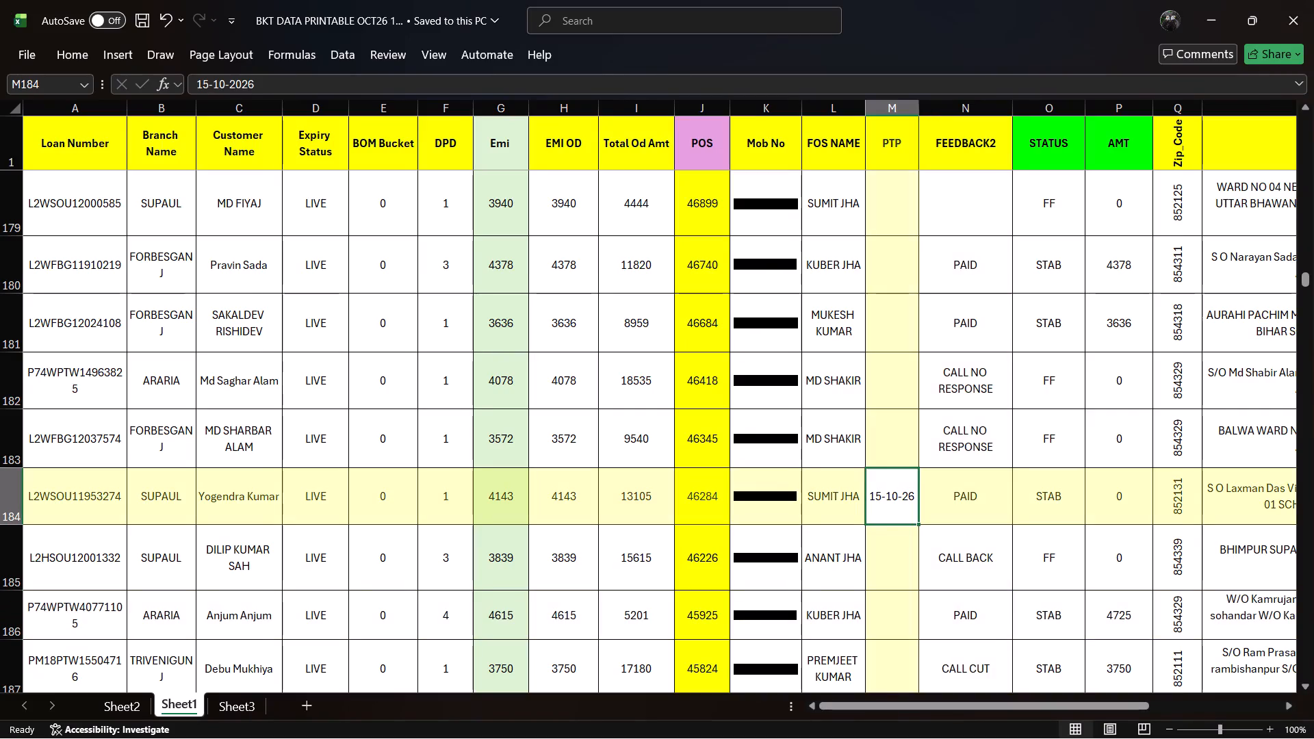
pyautogui.press('BackSpace')
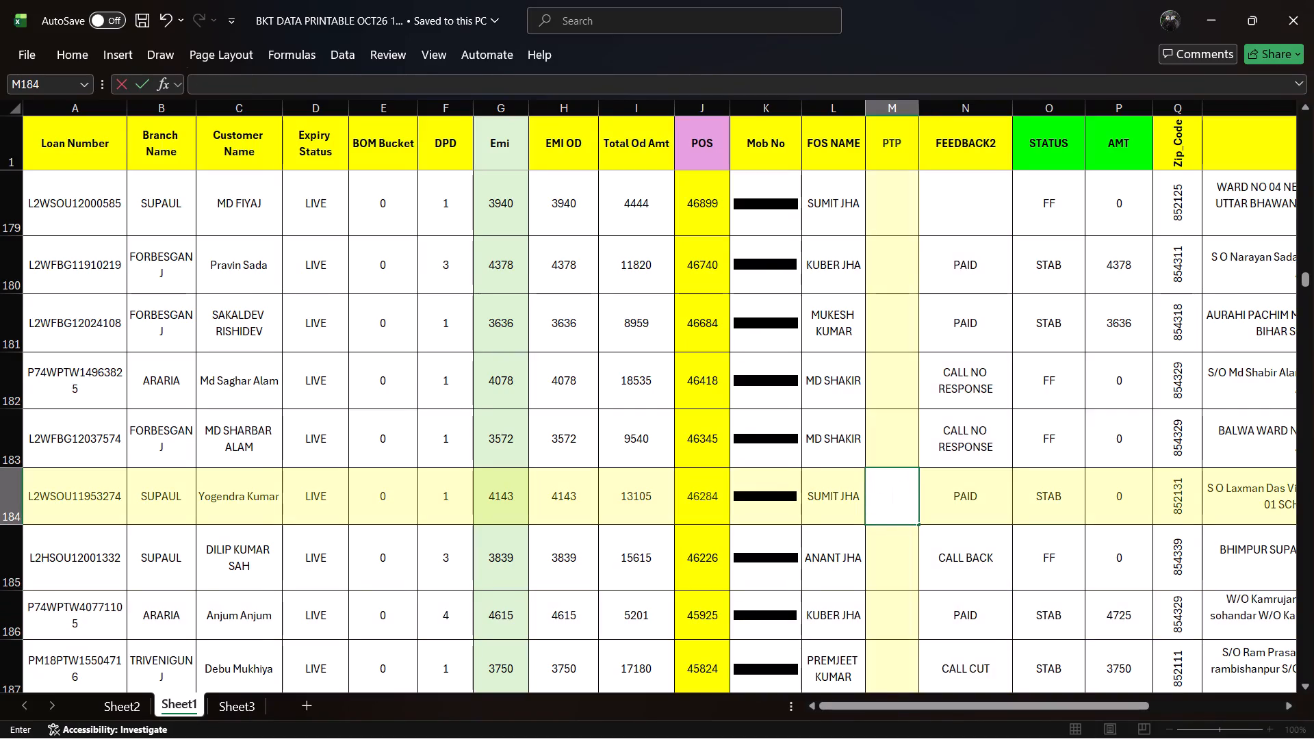
pyautogui.press('Down')
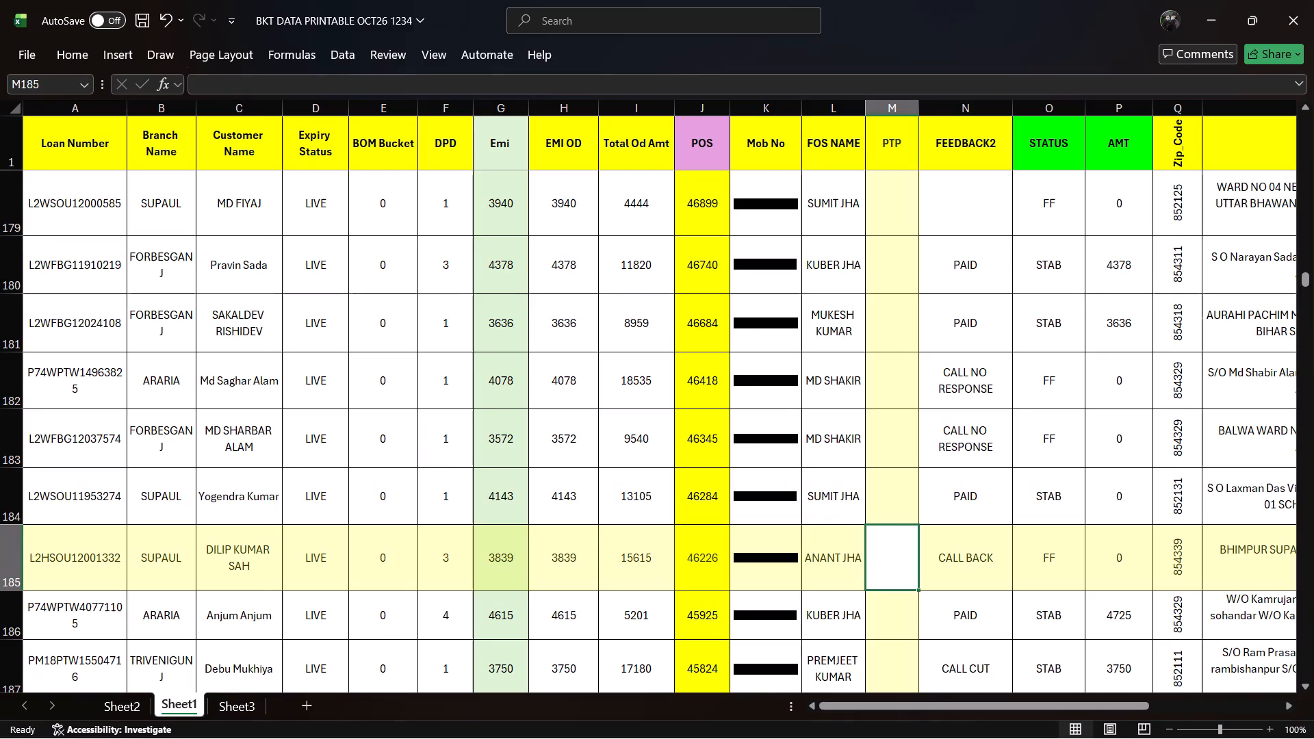
pyautogui.hotkey('ctrl', 's')
# Go down to row 188 and review its record across PTP, FEEDBACK2, STATUS and AMT, ending at its Mob No cell.
pyautogui.press('Down')
pyautogui.press('Down')
pyautogui.press('Down')
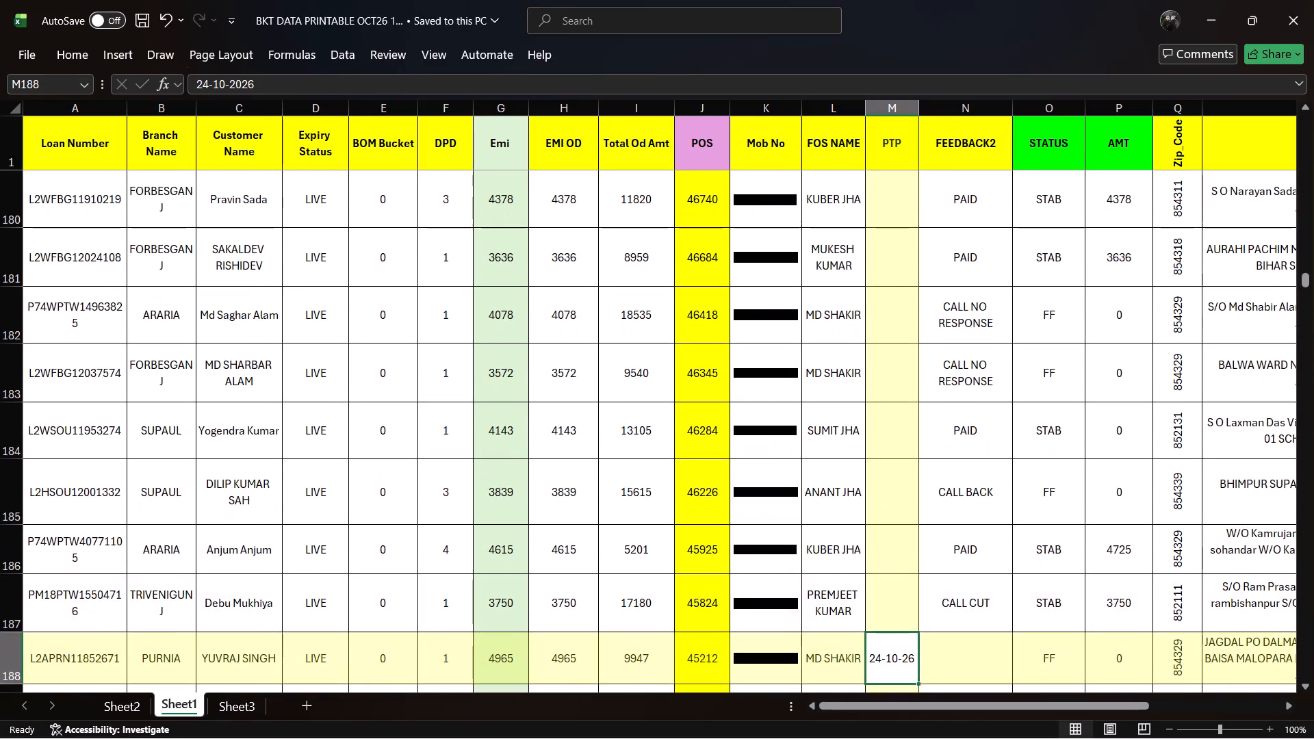
pyautogui.press('Down')
pyautogui.press('Up')
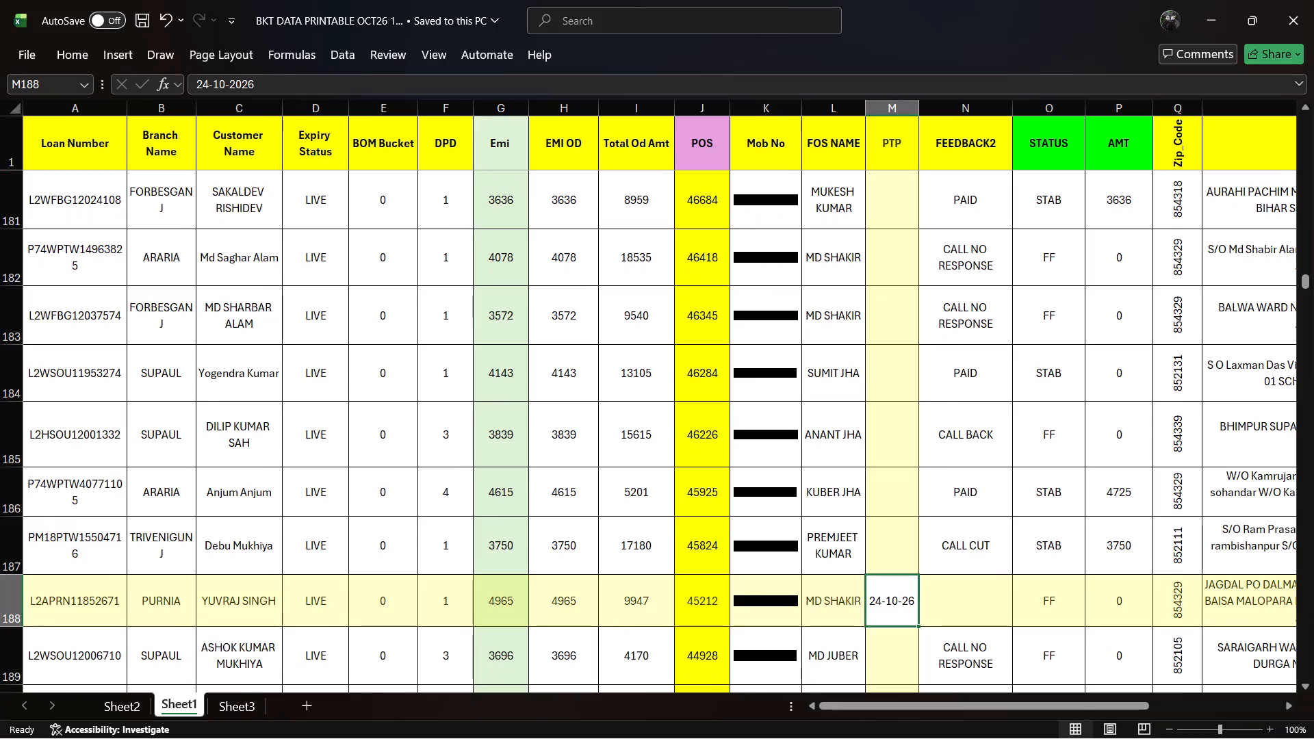
pyautogui.press('Right')
pyautogui.press('Right')
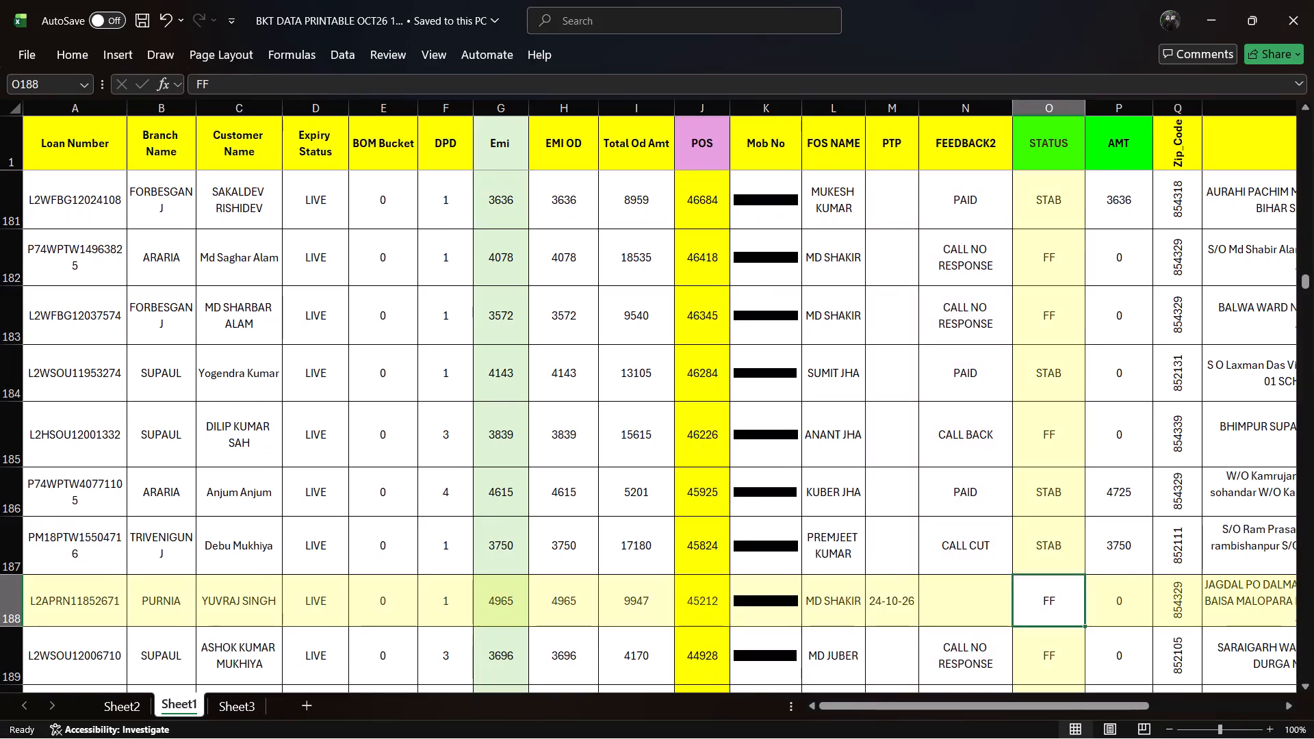
pyautogui.press('Right')
pyautogui.press('Right')
pyautogui.press('Left')
pyautogui.press('Left')
pyautogui.press('Left')
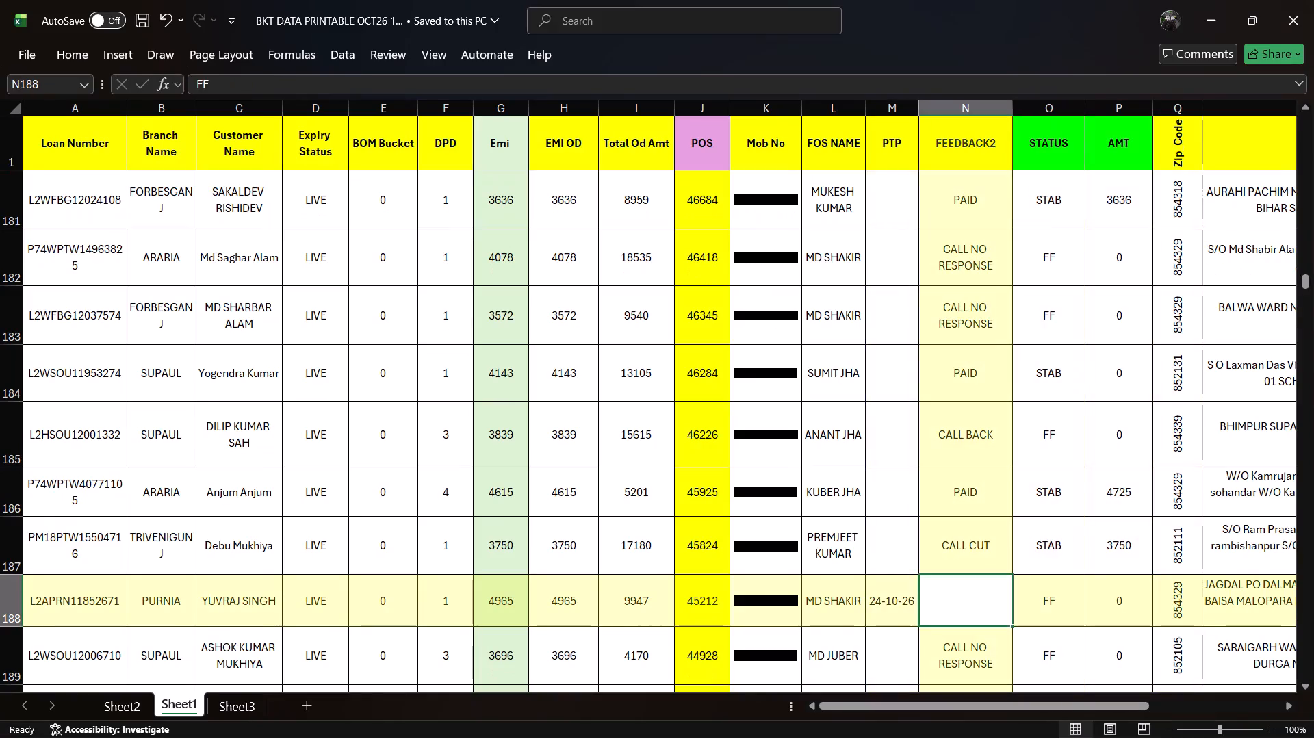
pyautogui.press('Left')
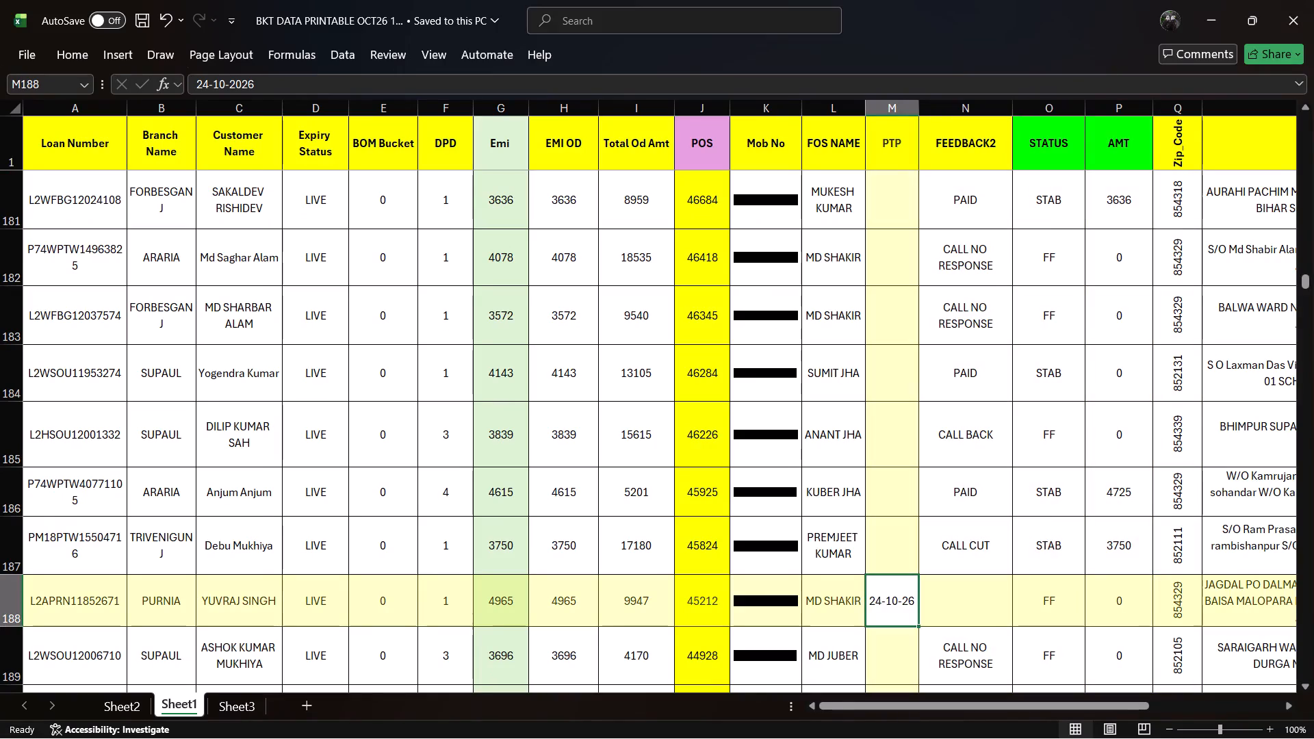
pyautogui.press('Left')
pyautogui.press('Left')
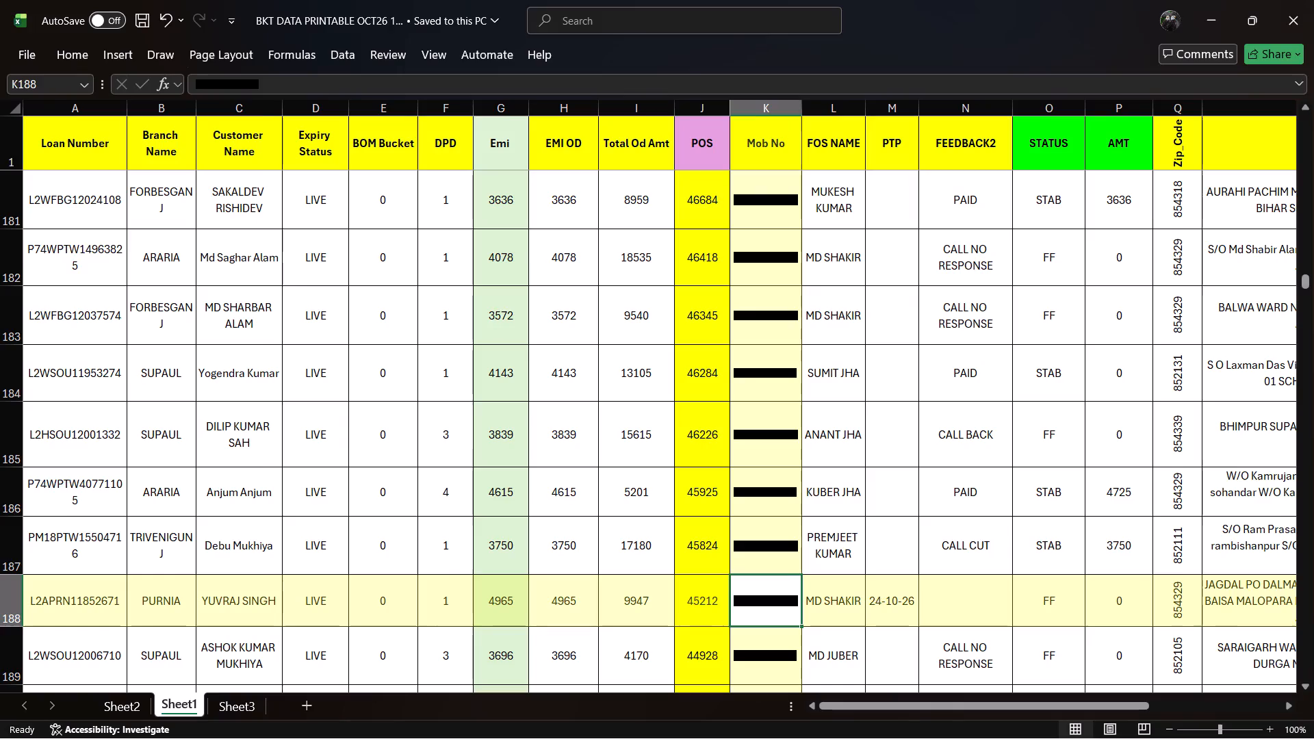
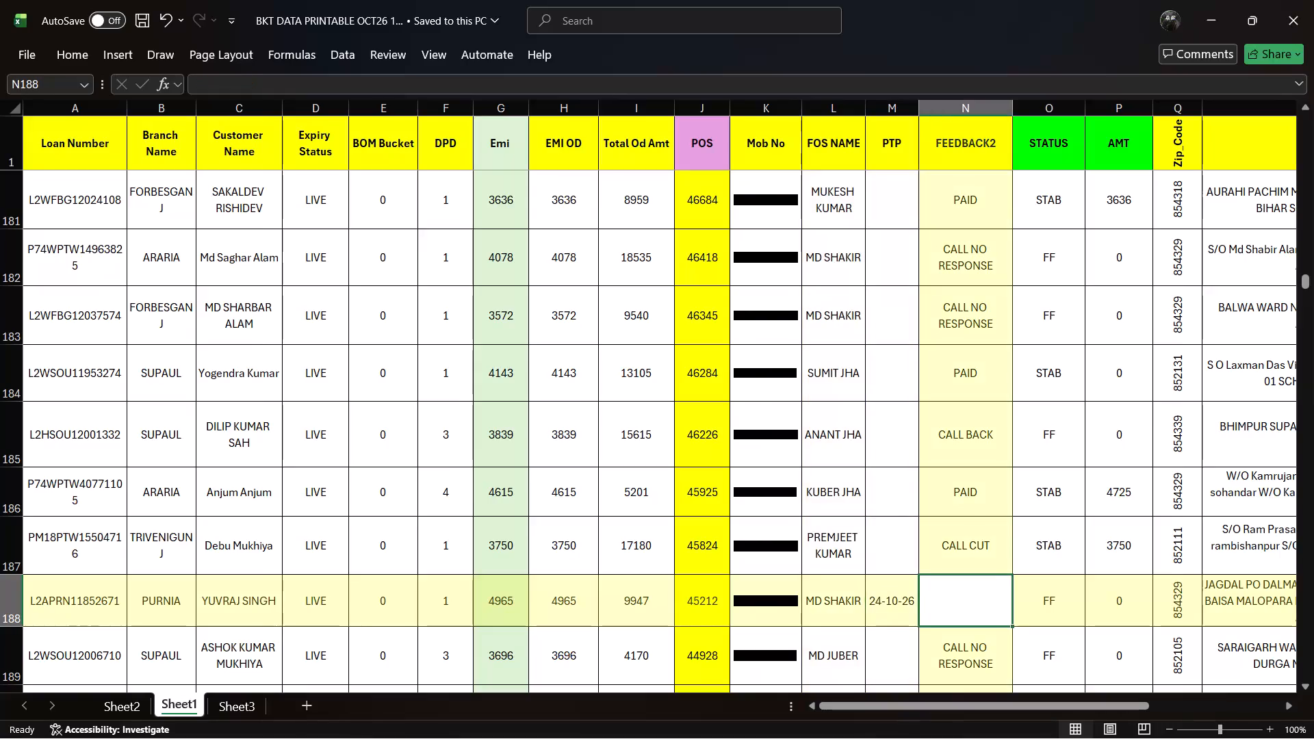
# Enter CALL NO RESPONSE as row 188's FEEDBACK2 entry and save the workbook.
pyautogui.write('CALL NO R')
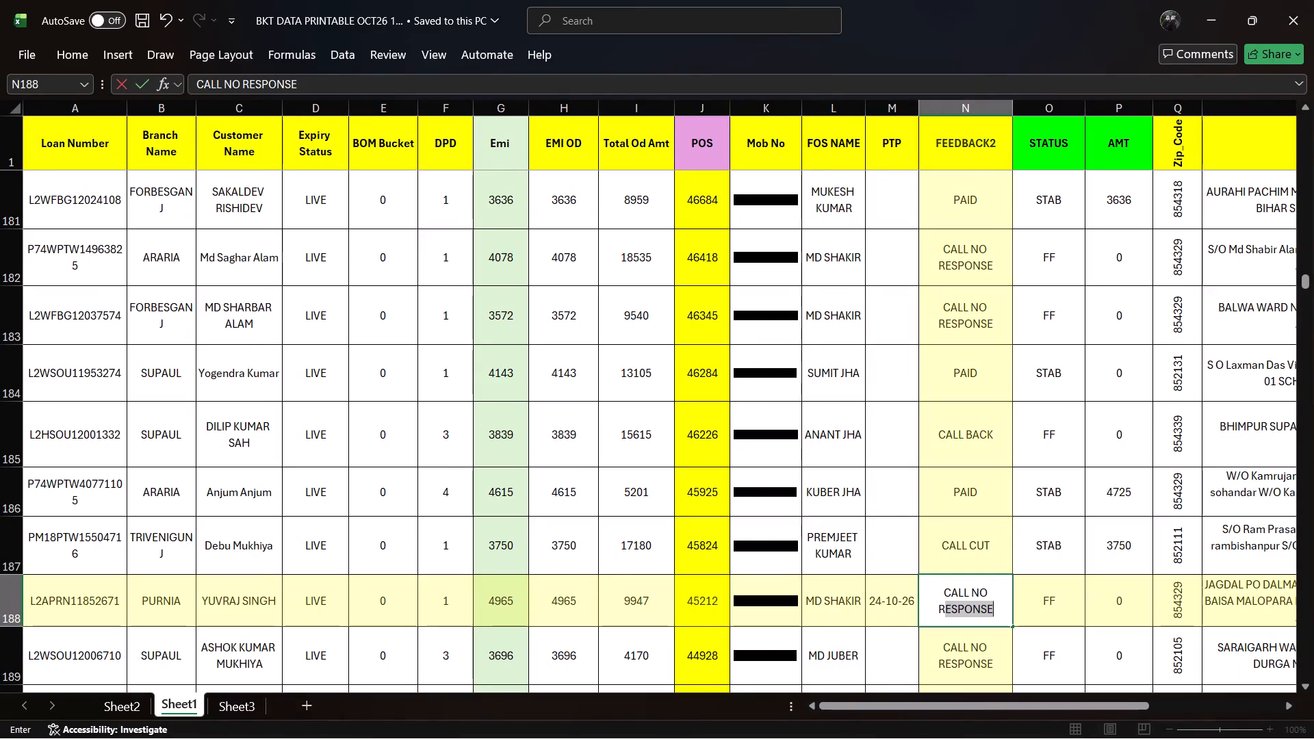
pyautogui.press('Down')
pyautogui.hotkey('ctrl', 's')
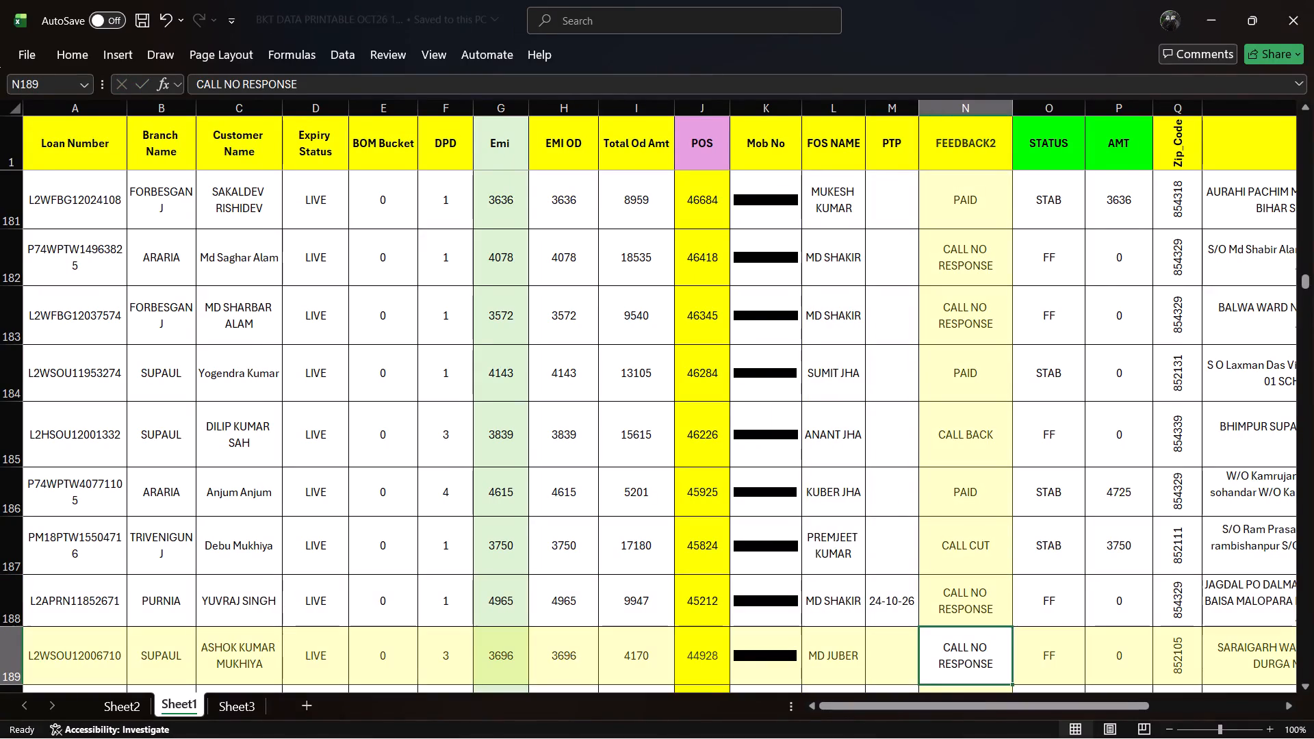
# Go down to row 191, the next borrower without FEEDBACK2, and check its PTP date and Mob No.
pyautogui.press('Down')
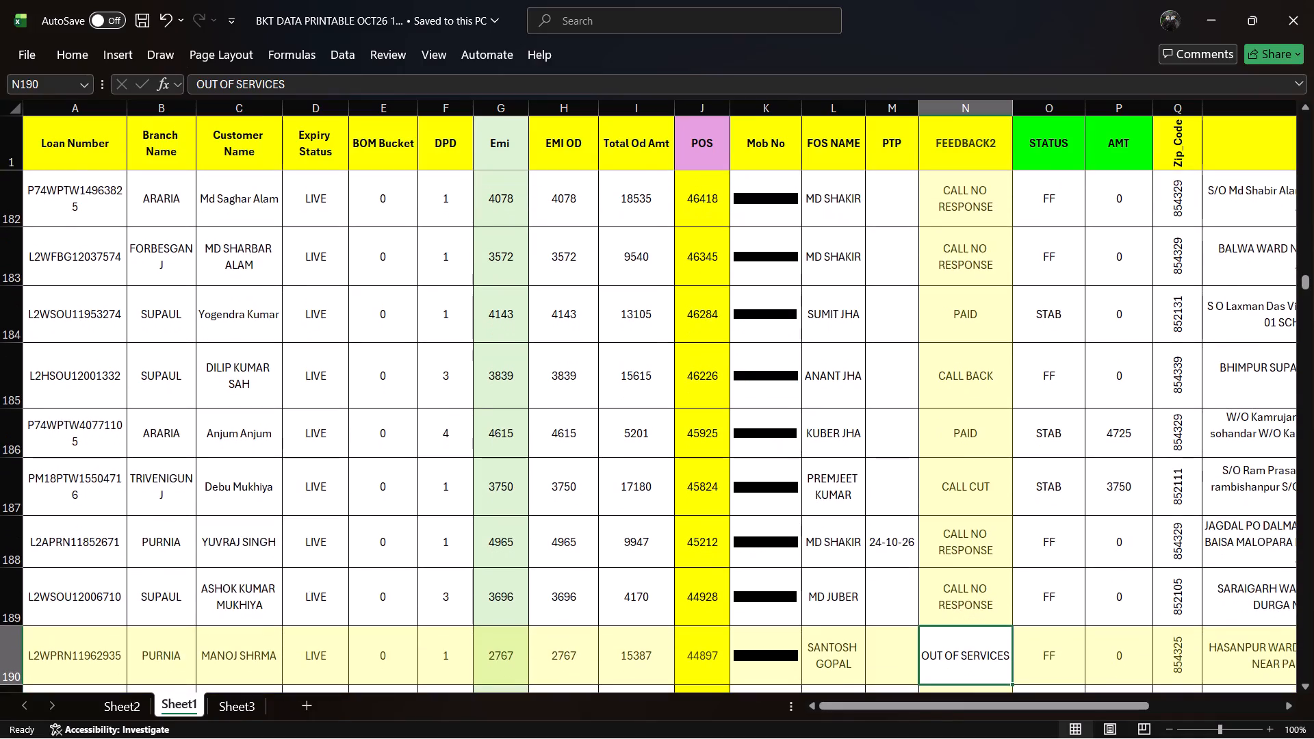
pyautogui.press('Down')
pyautogui.press('Left')
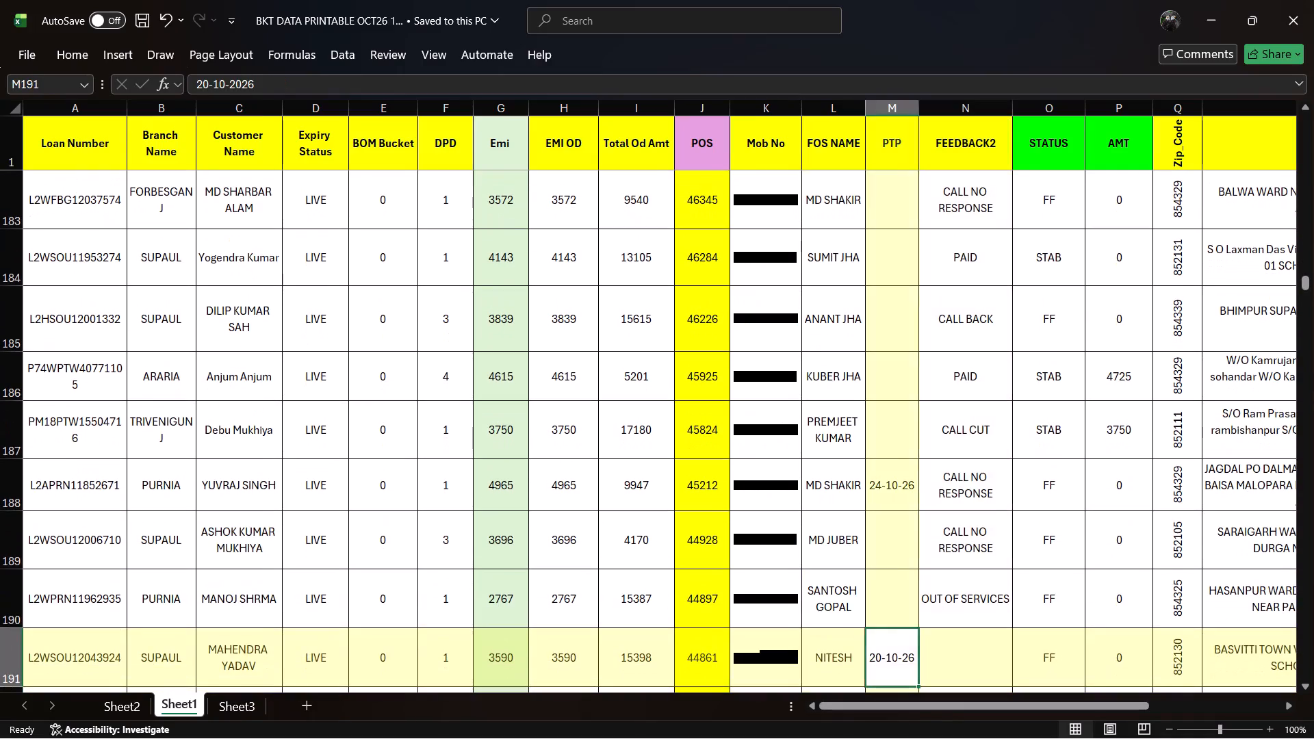
pyautogui.press('Left')
pyautogui.press('Left')
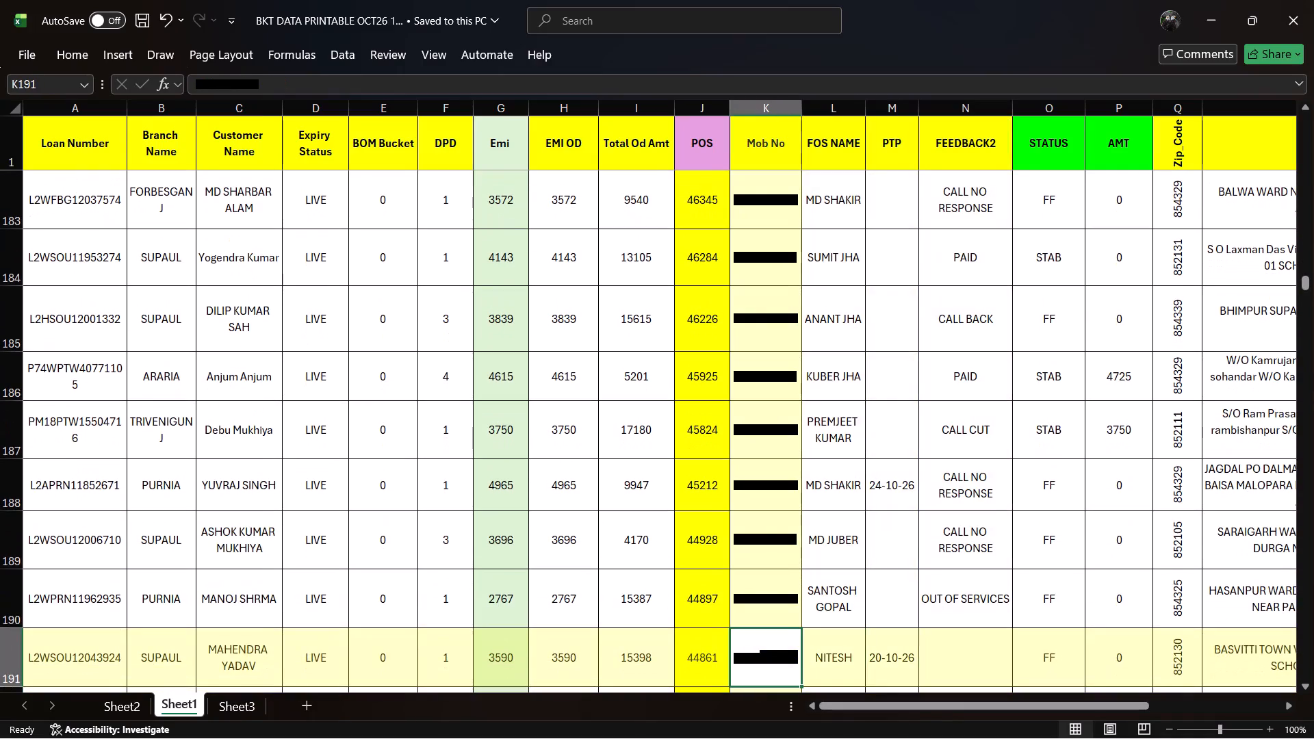
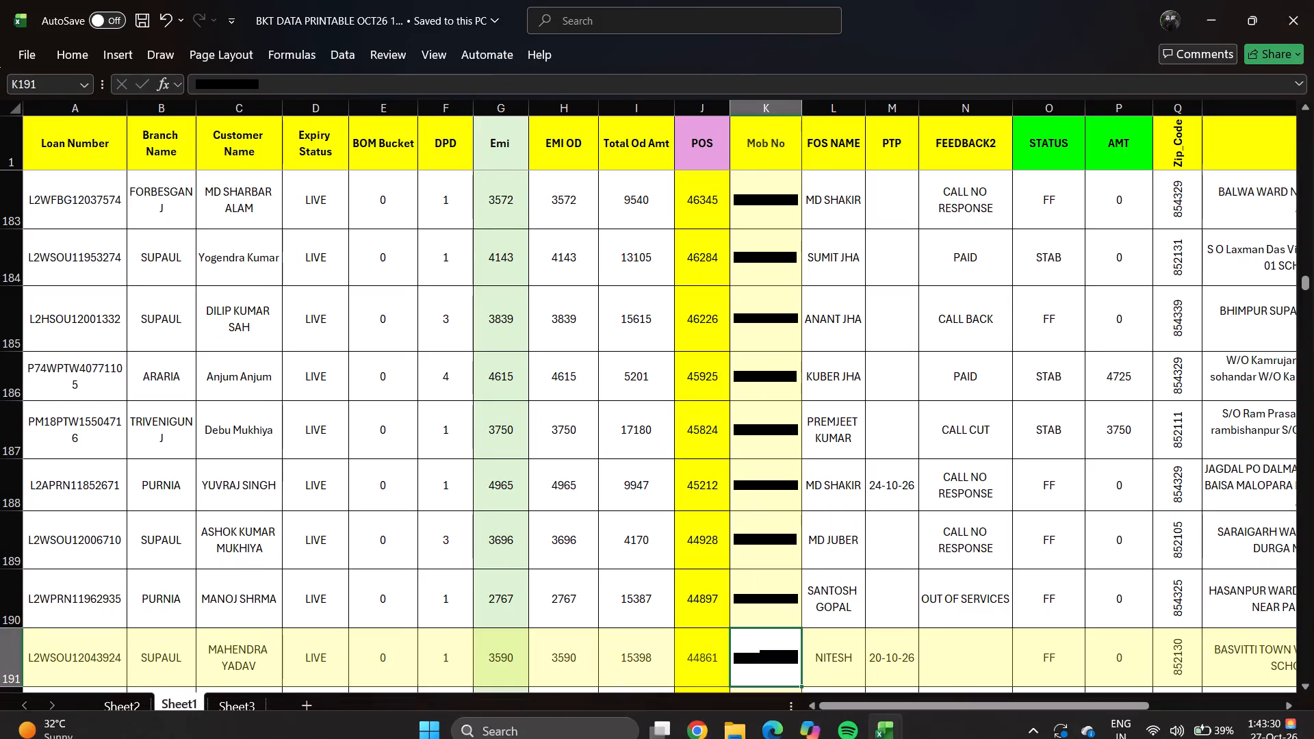
# Replace row 187's FEEDBACK2 entry with PAID, copied from row 186, and save the workbook.
pyautogui.click(941, 662)
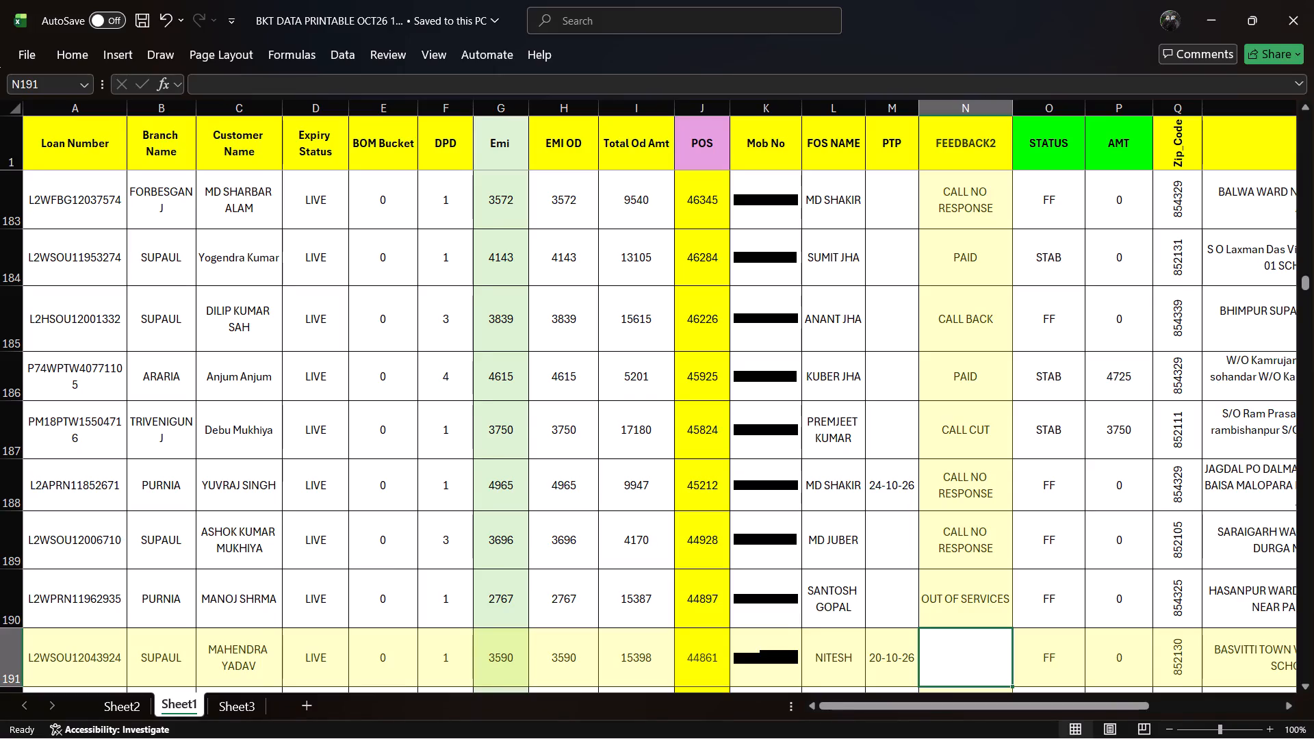
pyautogui.click(955, 426)
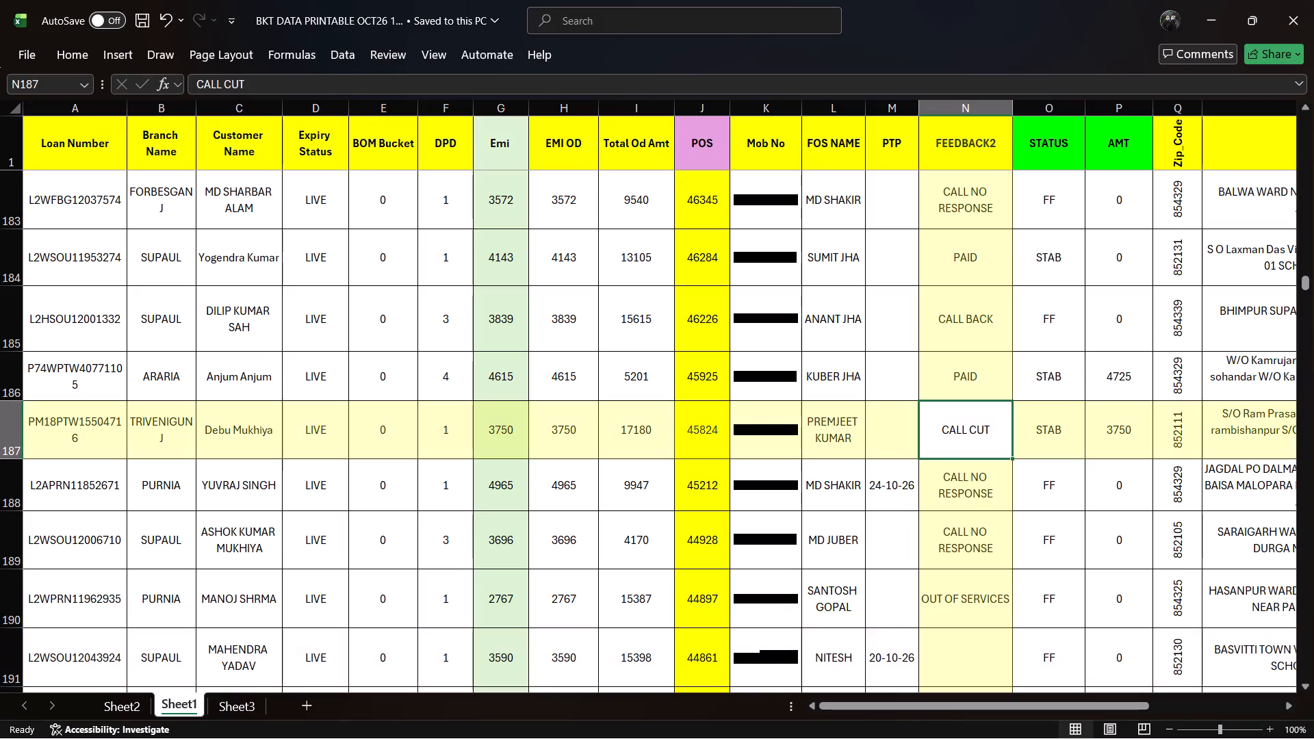
pyautogui.press('BackSpace')
pyautogui.click(964, 383)
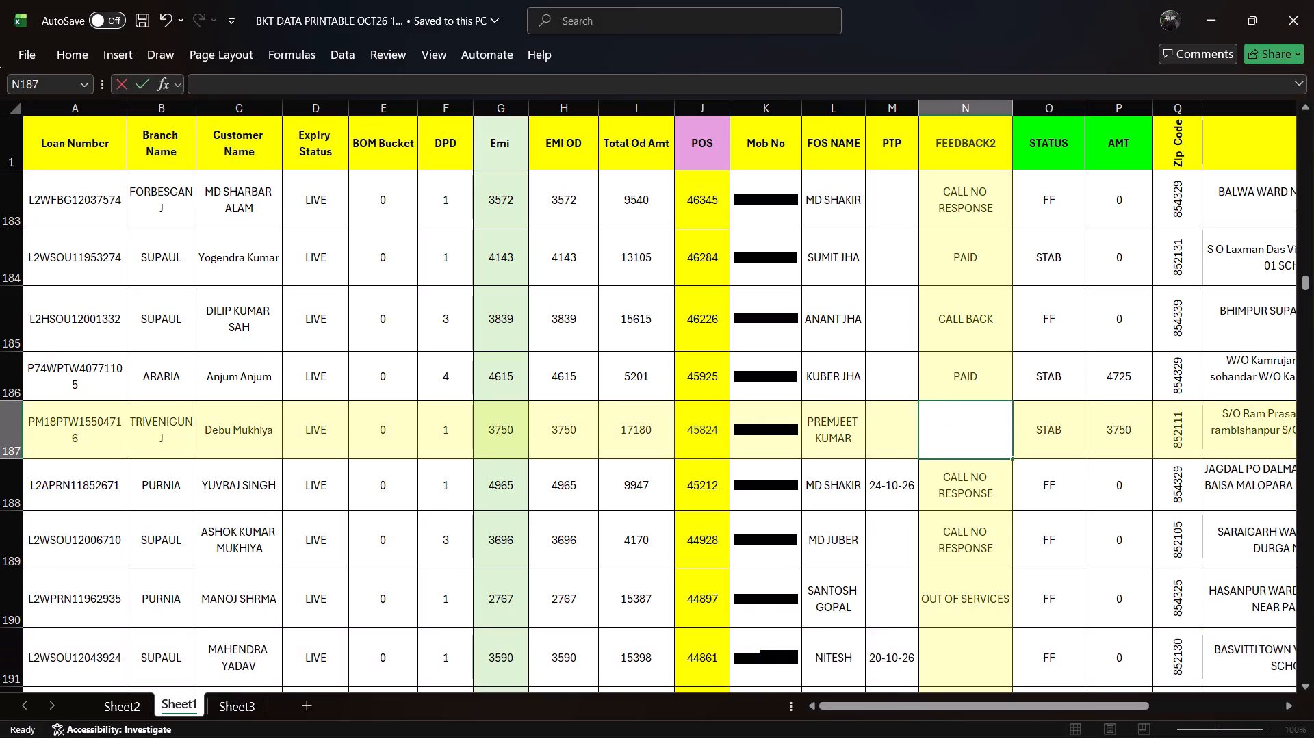
pyautogui.hotkey('ctrl', 'c')
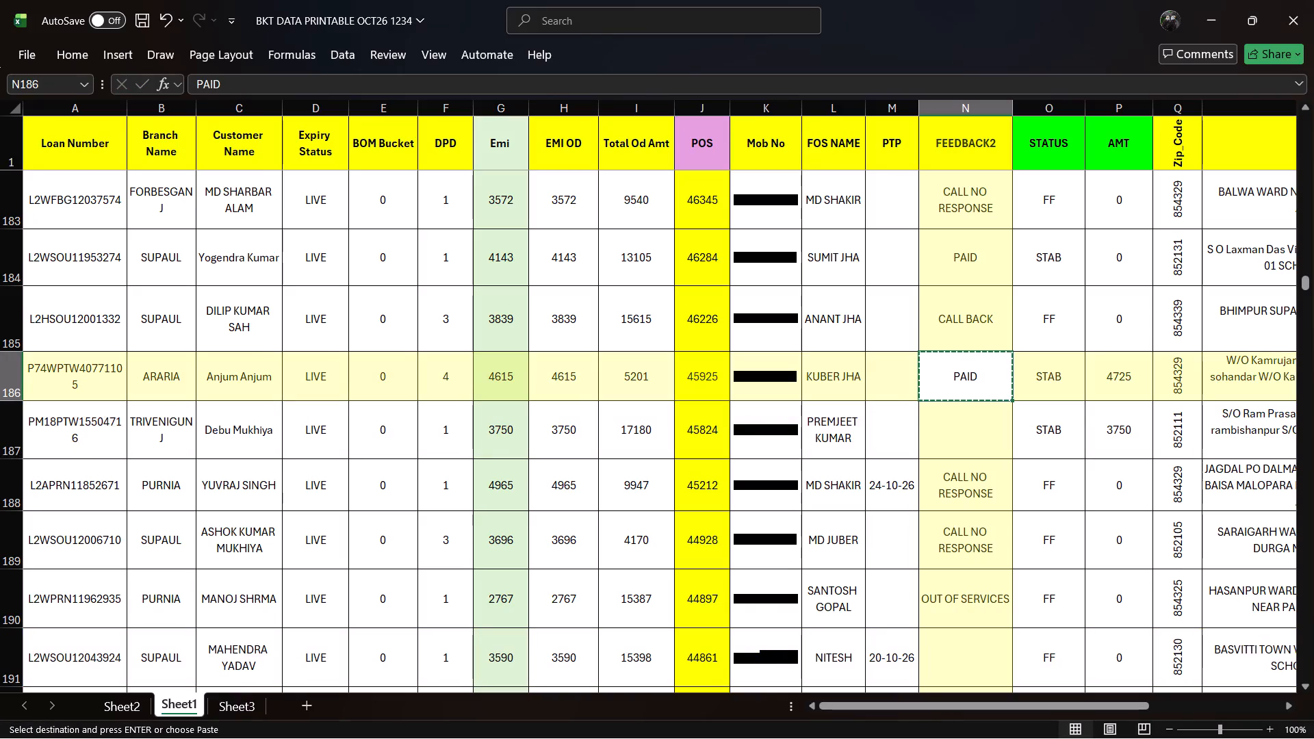
pyautogui.click(970, 439)
pyautogui.hotkey('ctrl', 'v')
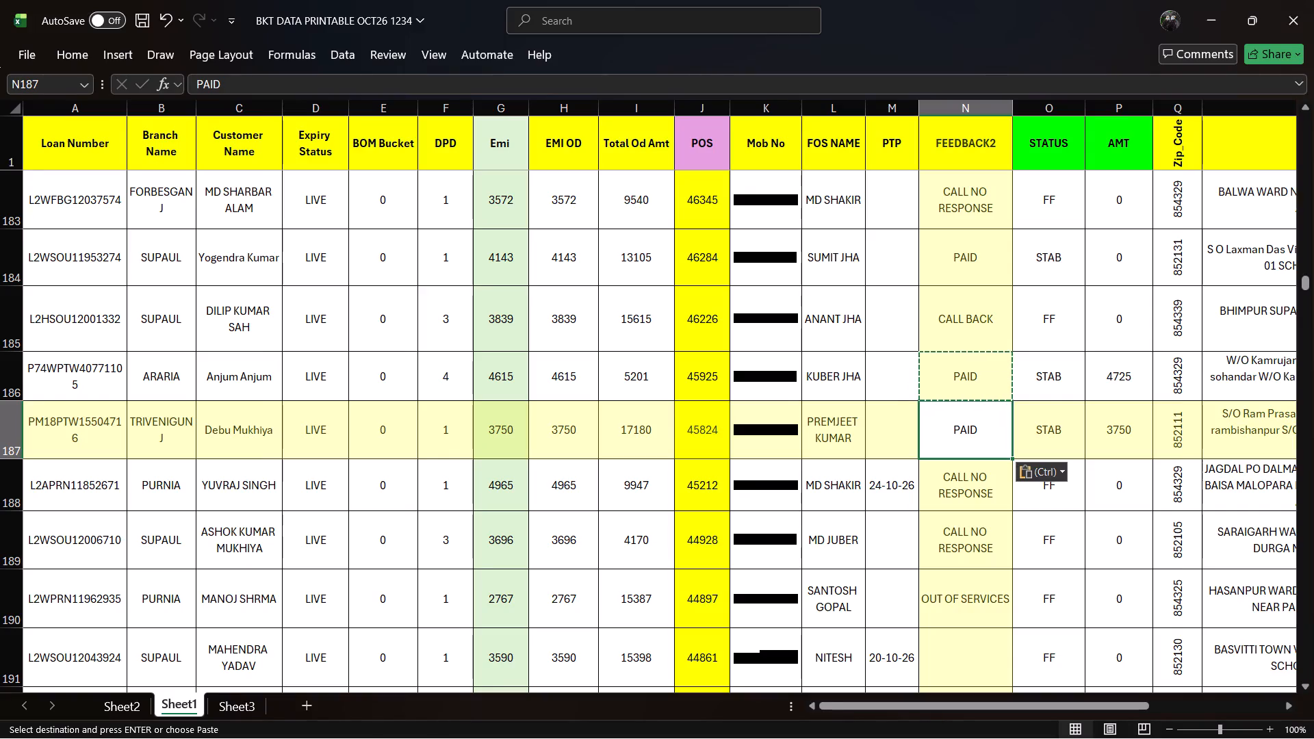
pyautogui.hotkey('ctrl', 's')
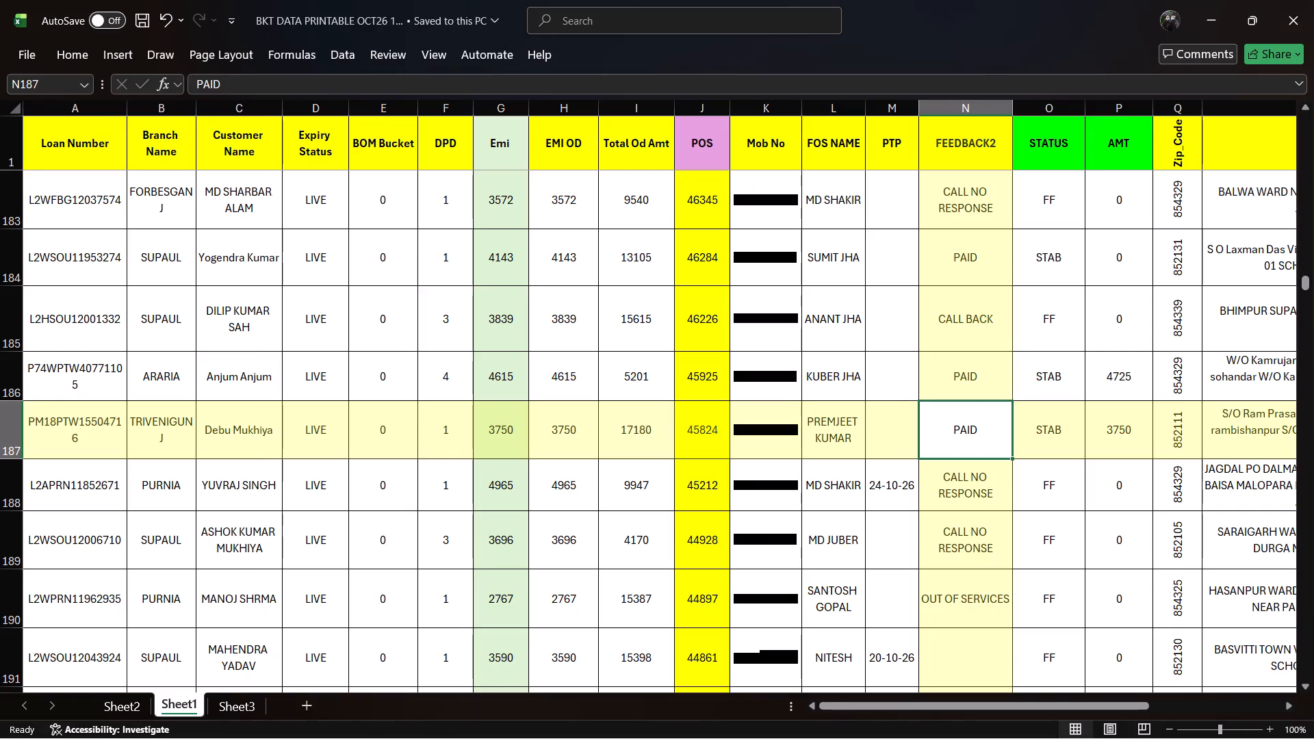
# Enter the borrower's contact phone number in row 191's empty FEEDBACK2 cell and save the workbook.
pyautogui.click(968, 607)
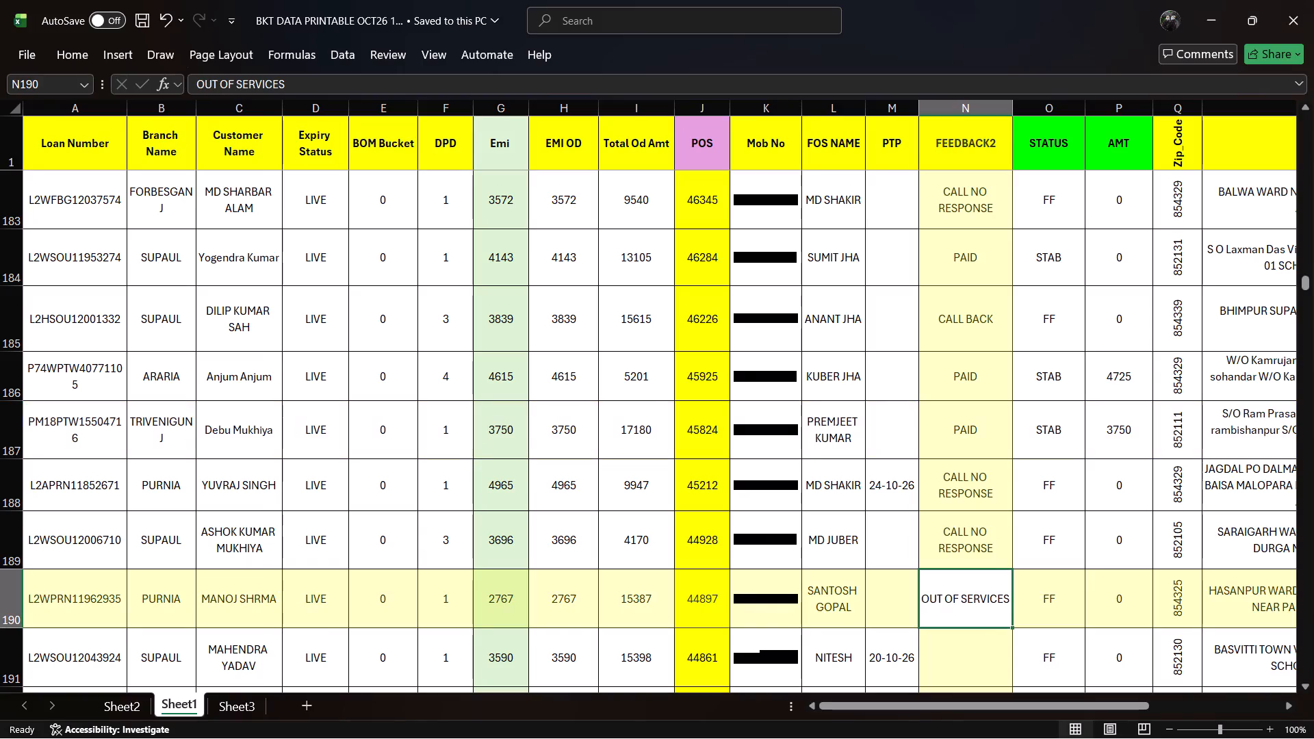
pyautogui.click(964, 657)
pyautogui.press('Up')
pyautogui.press('Up')
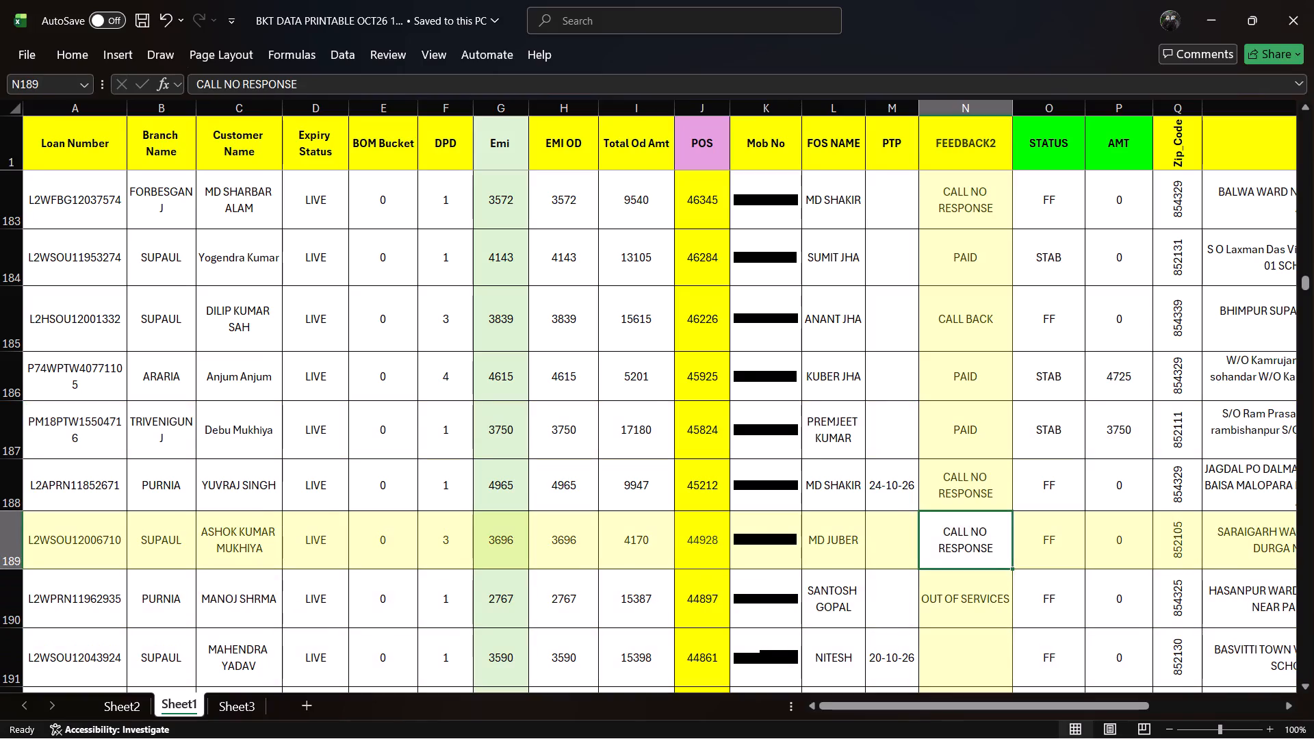
pyautogui.press('Down')
pyautogui.press('Down')
pyautogui.doubleClick(964, 657)
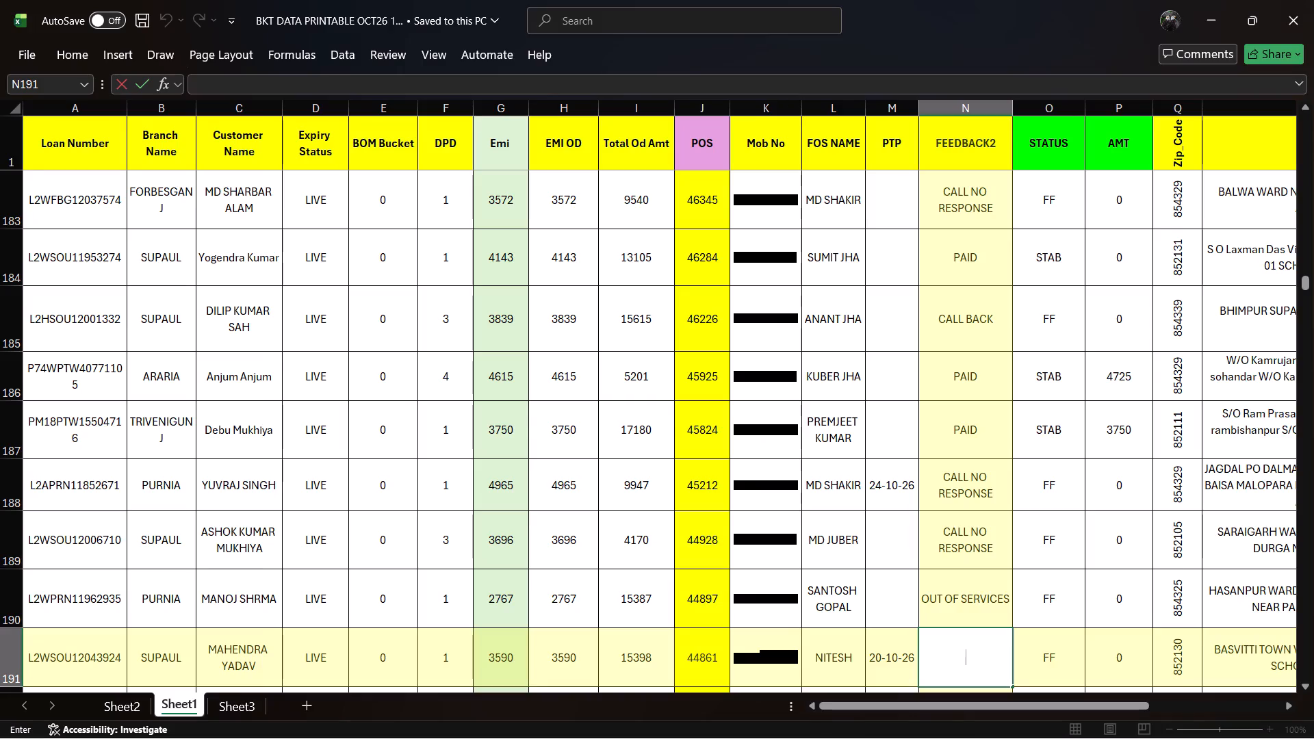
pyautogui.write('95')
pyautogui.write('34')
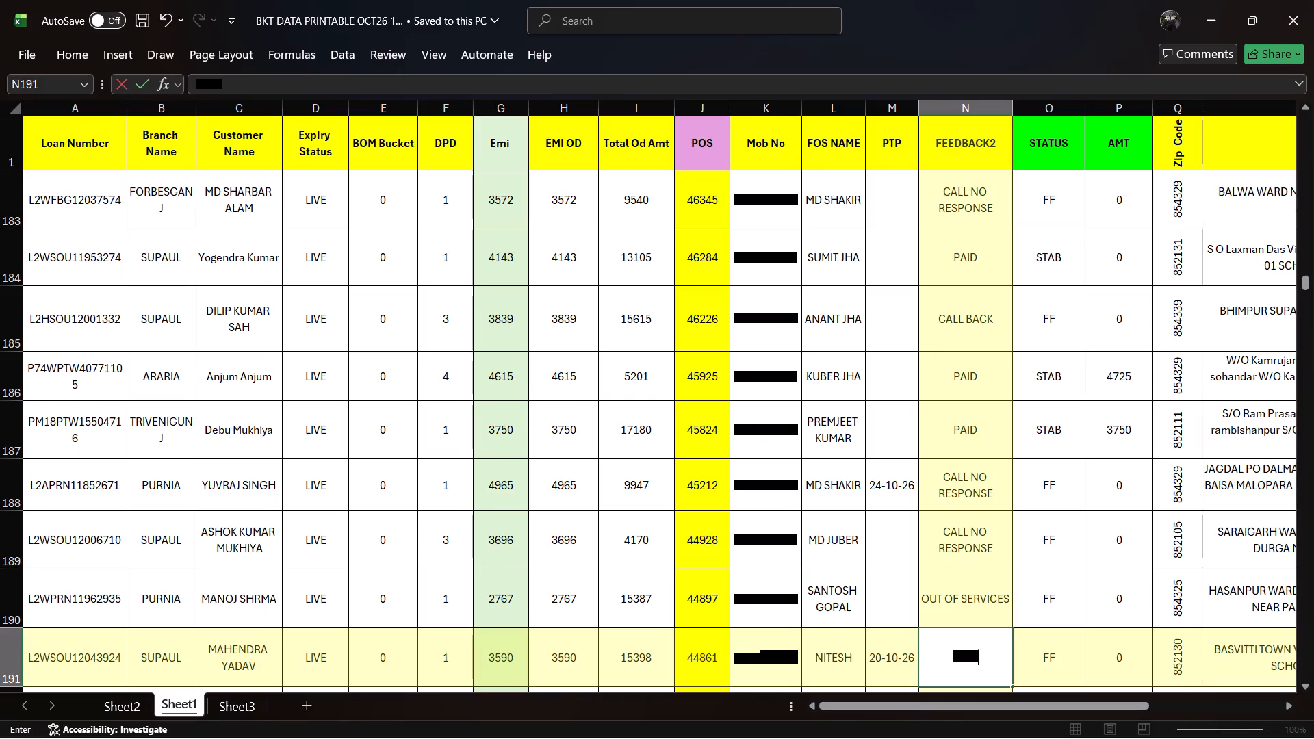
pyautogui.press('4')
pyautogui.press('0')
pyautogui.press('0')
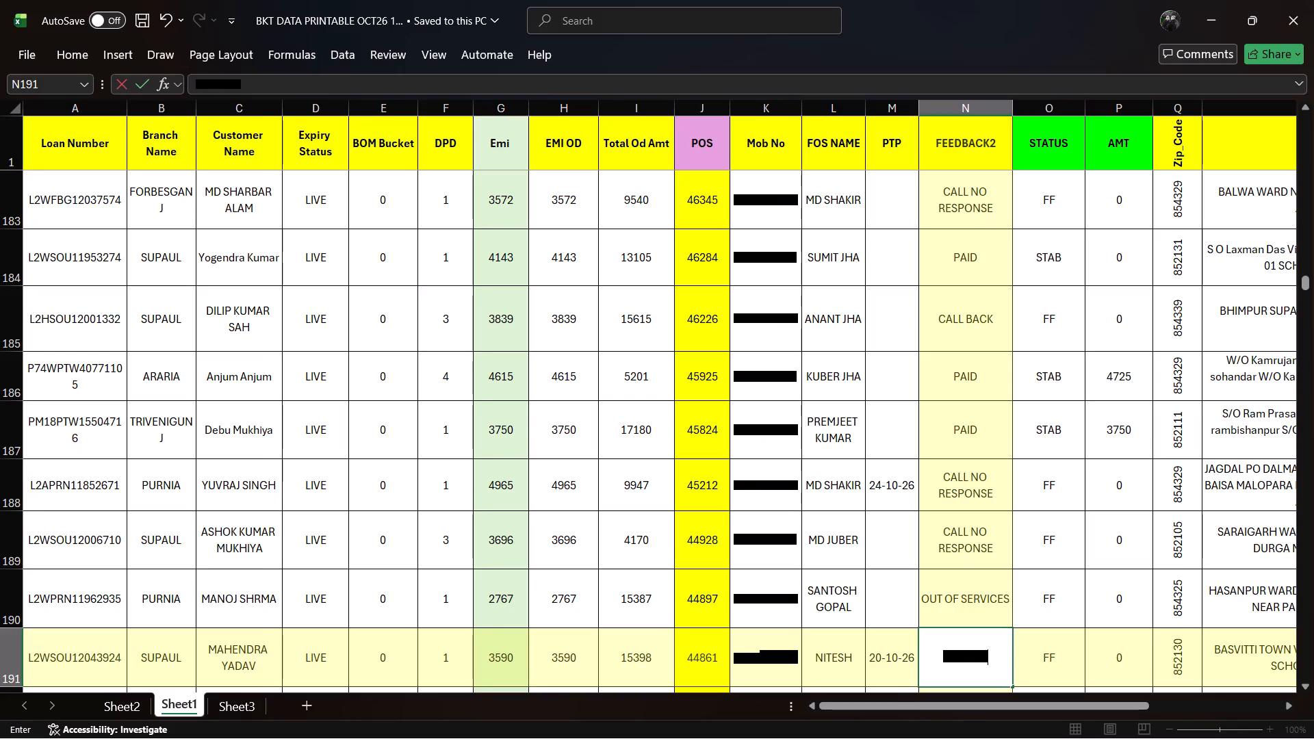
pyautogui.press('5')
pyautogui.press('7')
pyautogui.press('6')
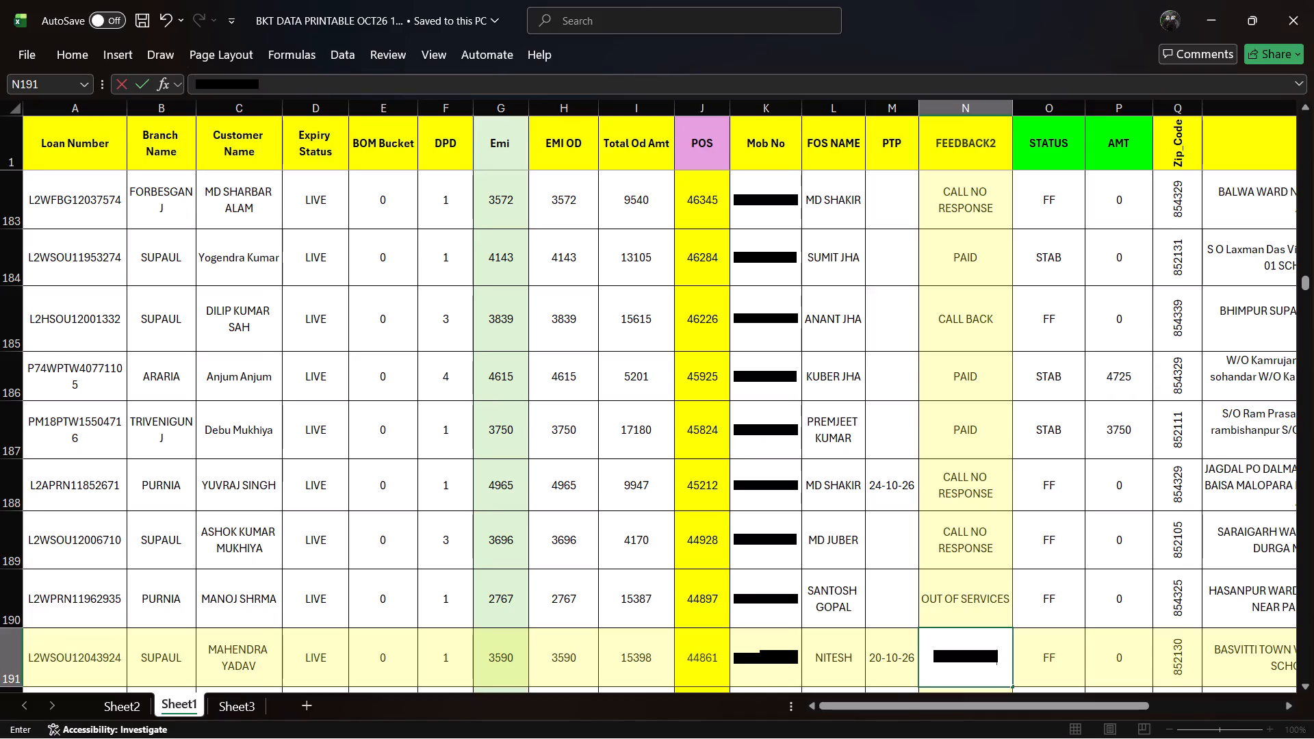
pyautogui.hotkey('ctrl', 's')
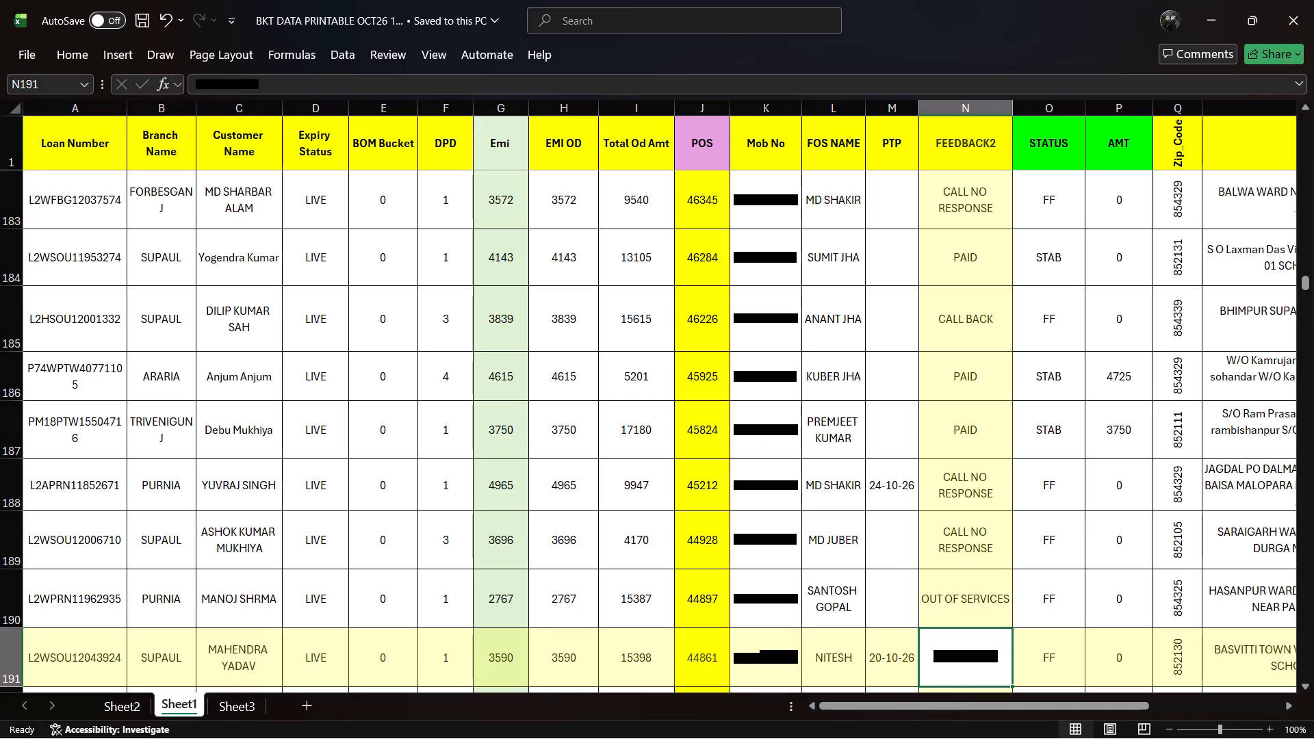
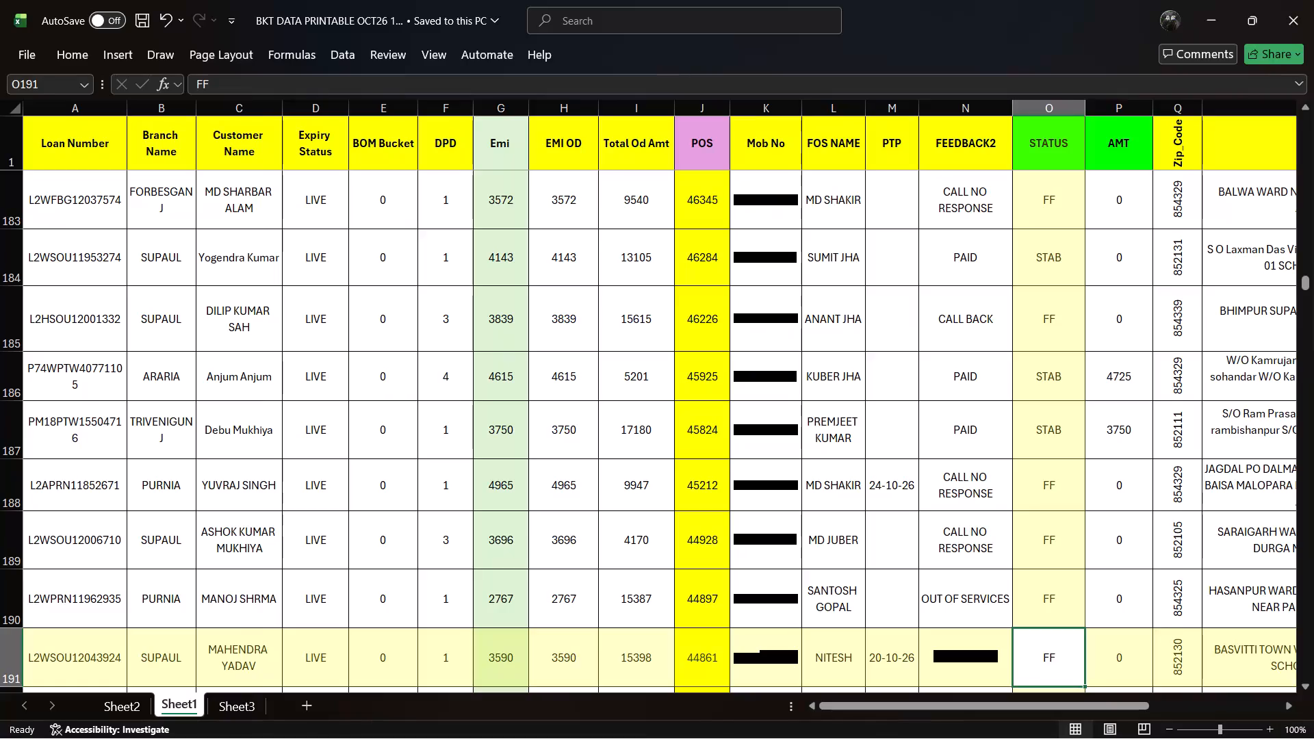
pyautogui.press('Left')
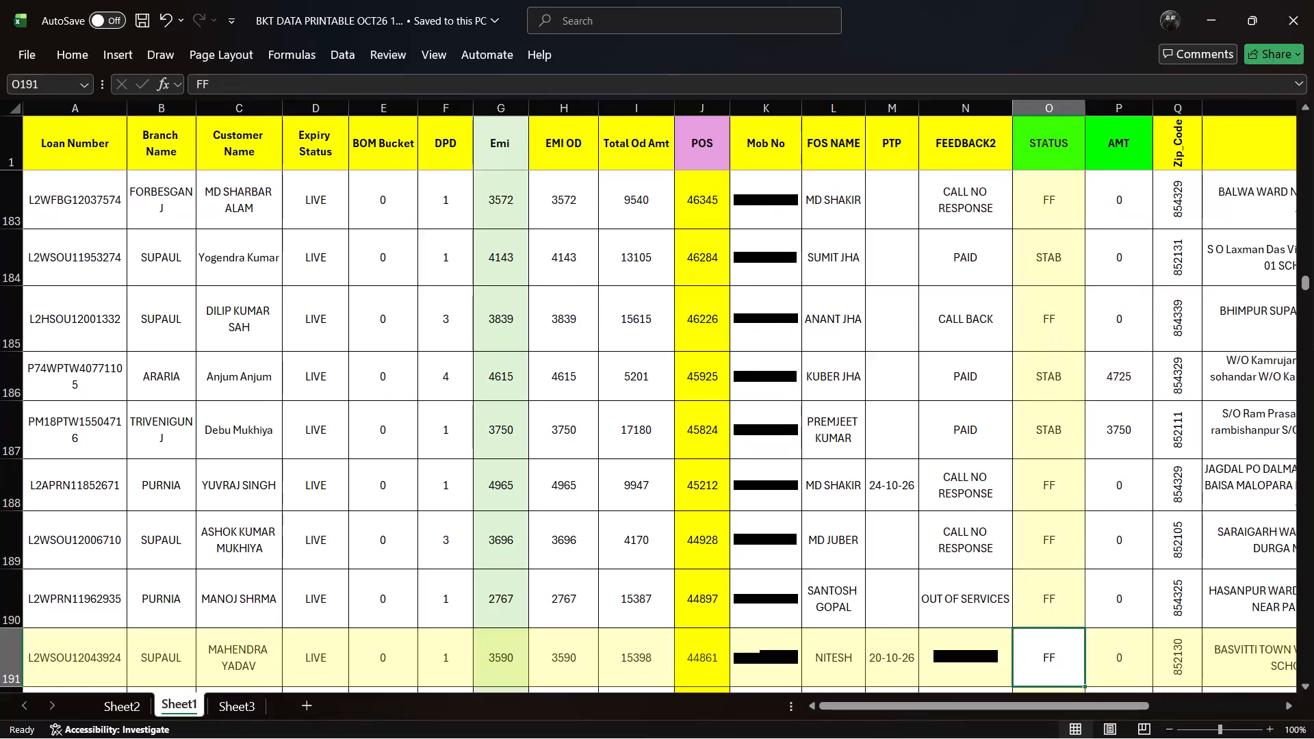
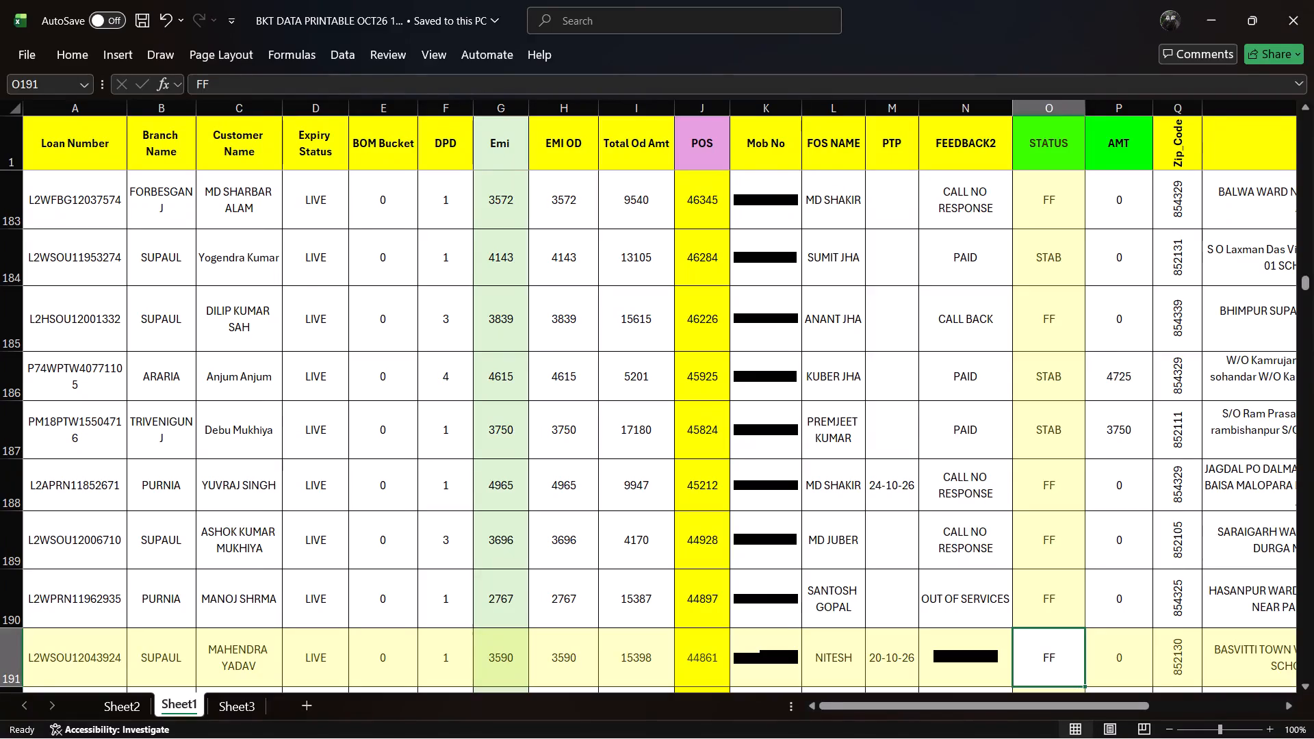
# Replace the feedback in row 191 with PAID and set that row's status to STAB.
pyautogui.click(966, 664)
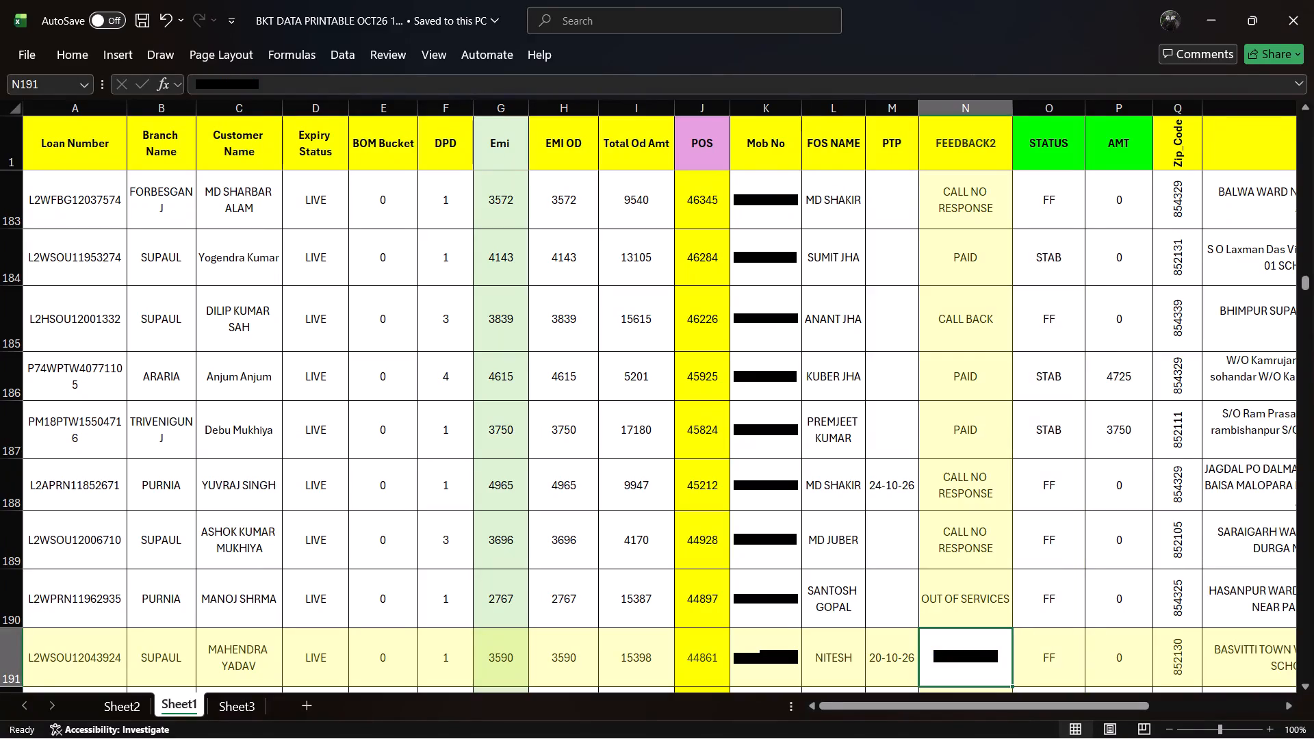
pyautogui.press('BackSpace')
pyautogui.press('p')
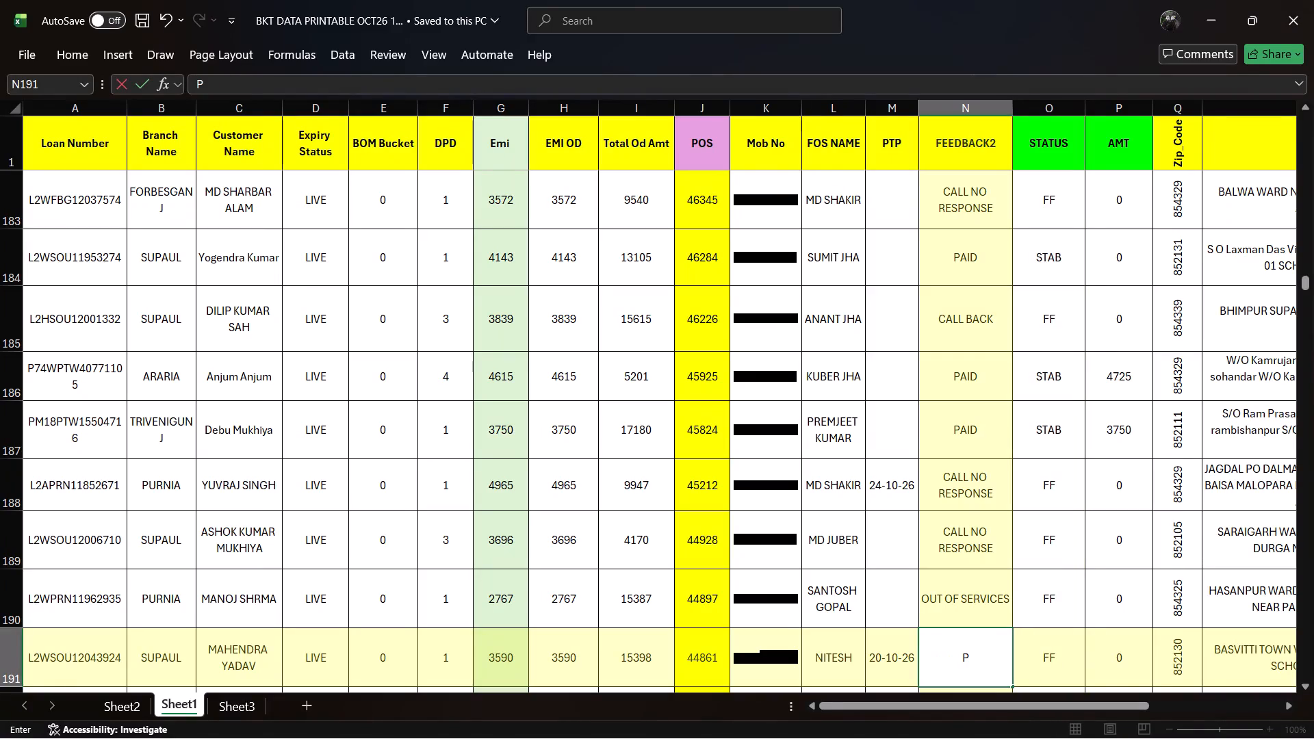
pyautogui.write('AID')
pyautogui.press('Right')
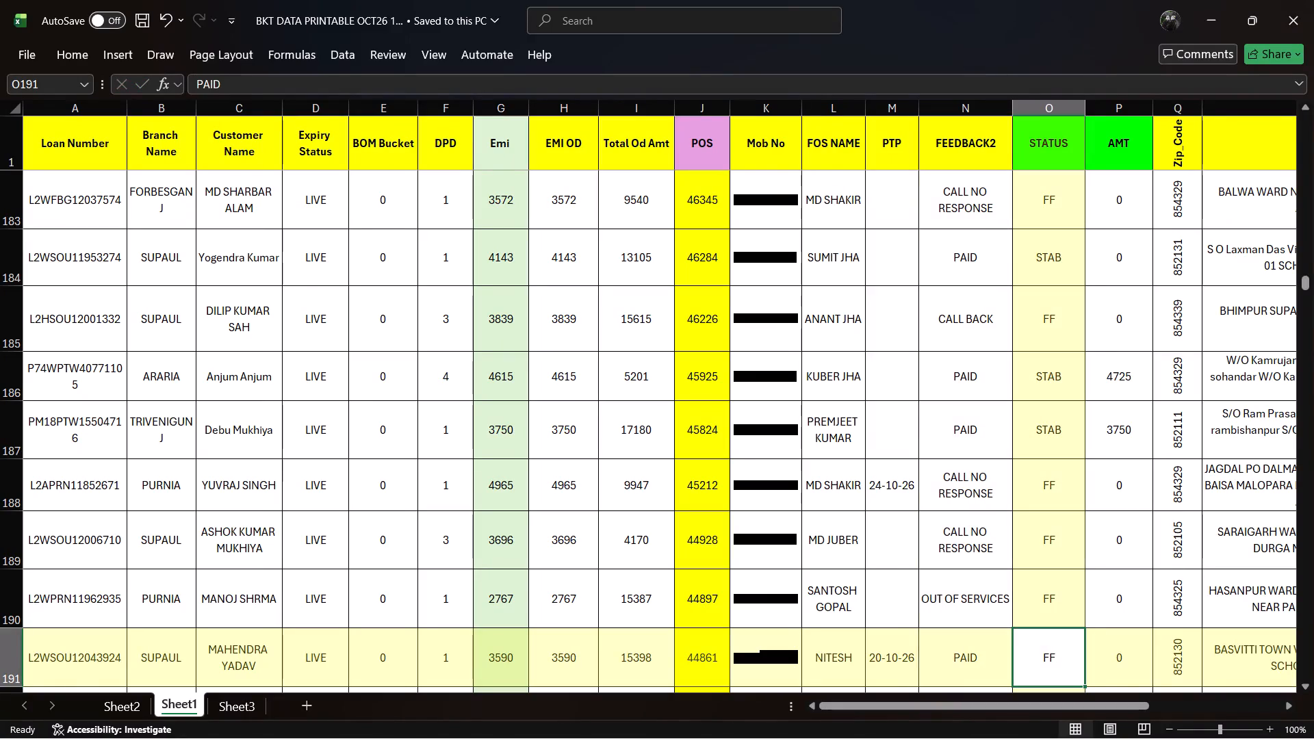
pyautogui.press('Left')
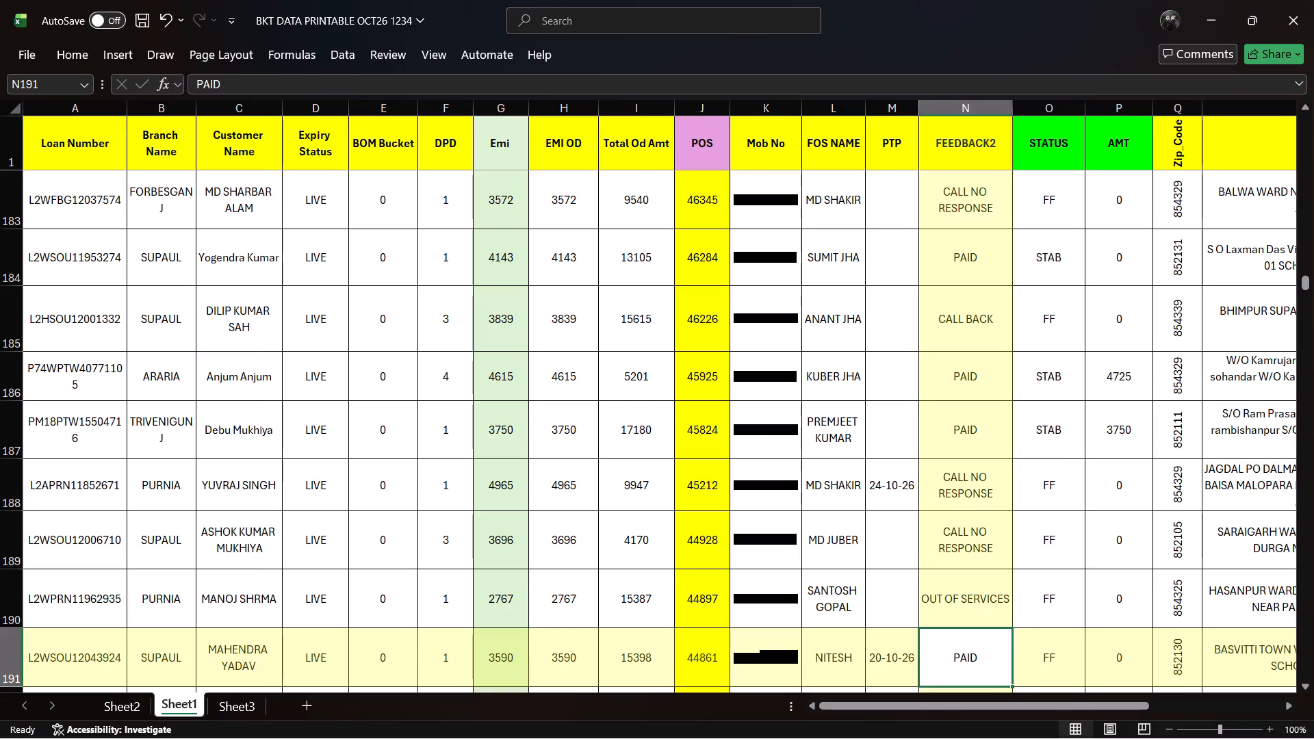
pyautogui.press('Right')
pyautogui.press('s')
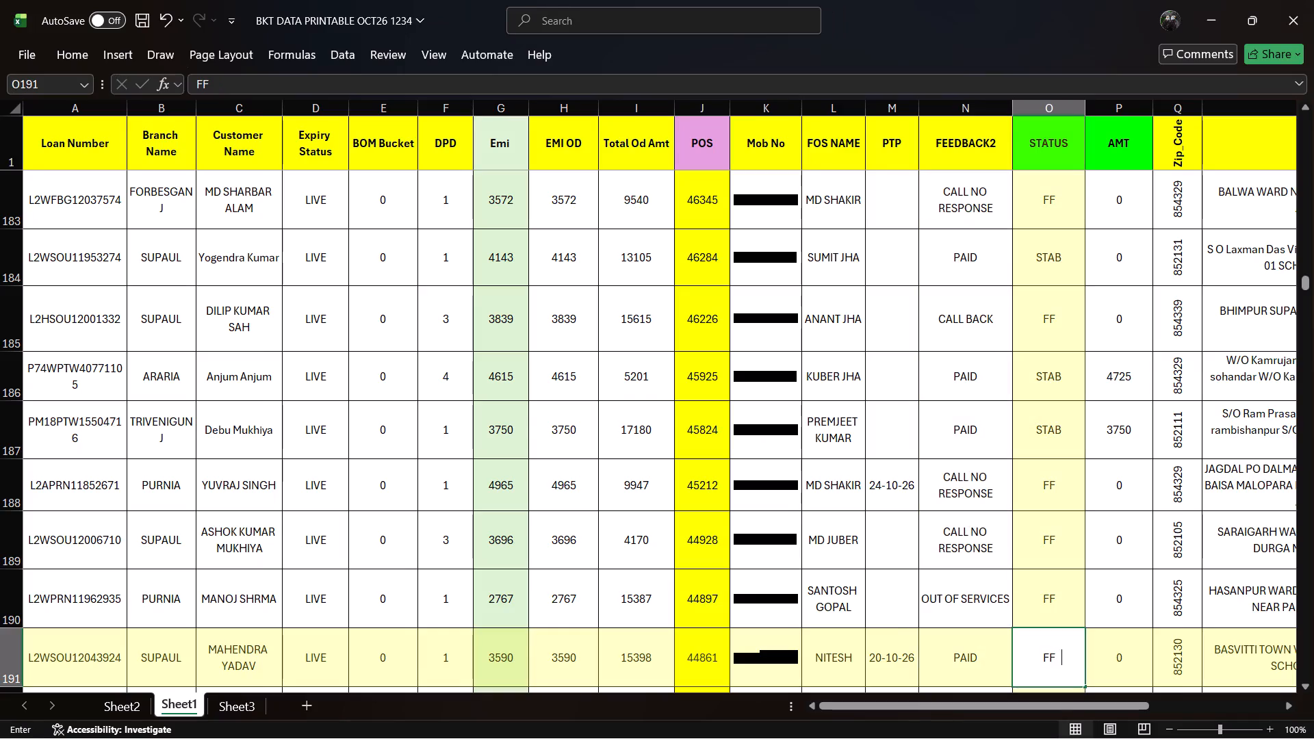
pyautogui.press('Right')
# Copy the EMI OD amount of 3590 in row 191 into that row's AMT cell and save the workbook.
pyautogui.press('Left')
pyautogui.press('Left')
pyautogui.press('Left')
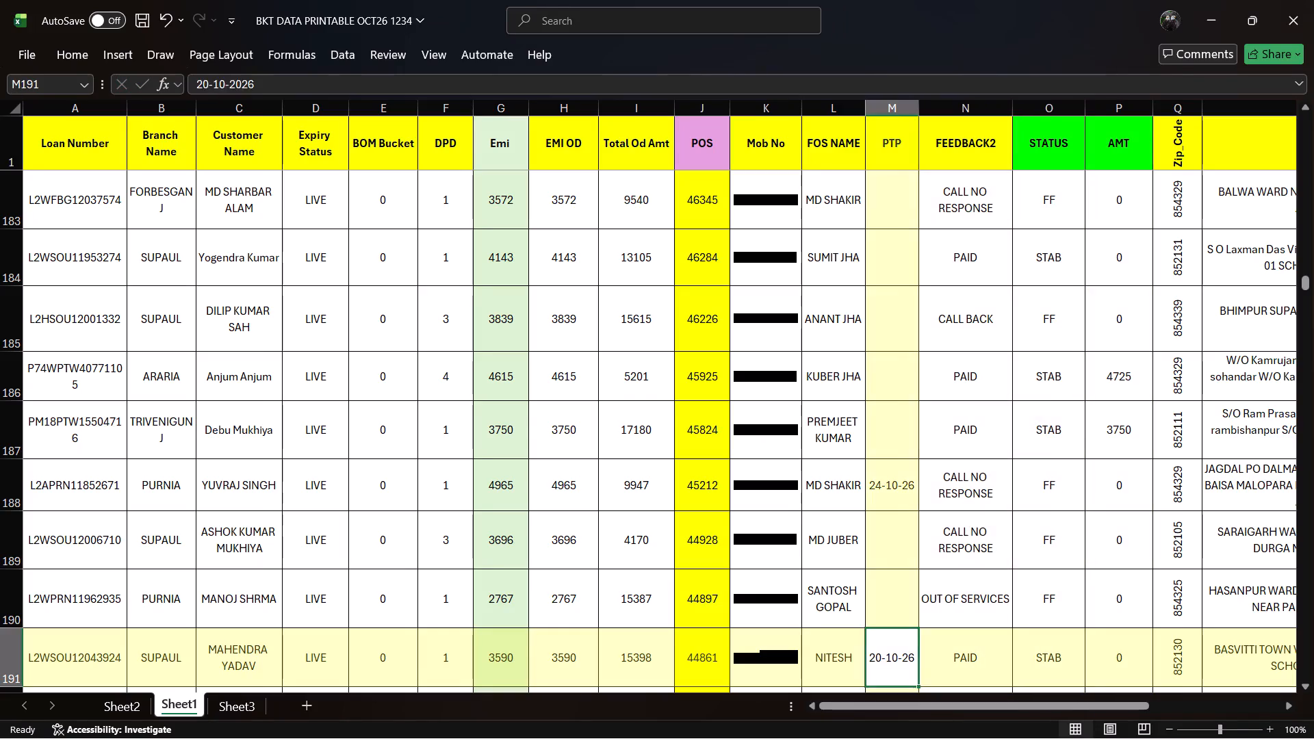
pyautogui.press('Left')
pyautogui.press('Left')
pyautogui.press('Left')
pyautogui.press('Left')
pyautogui.press('Left')
pyautogui.press('Left')
pyautogui.press('Right')
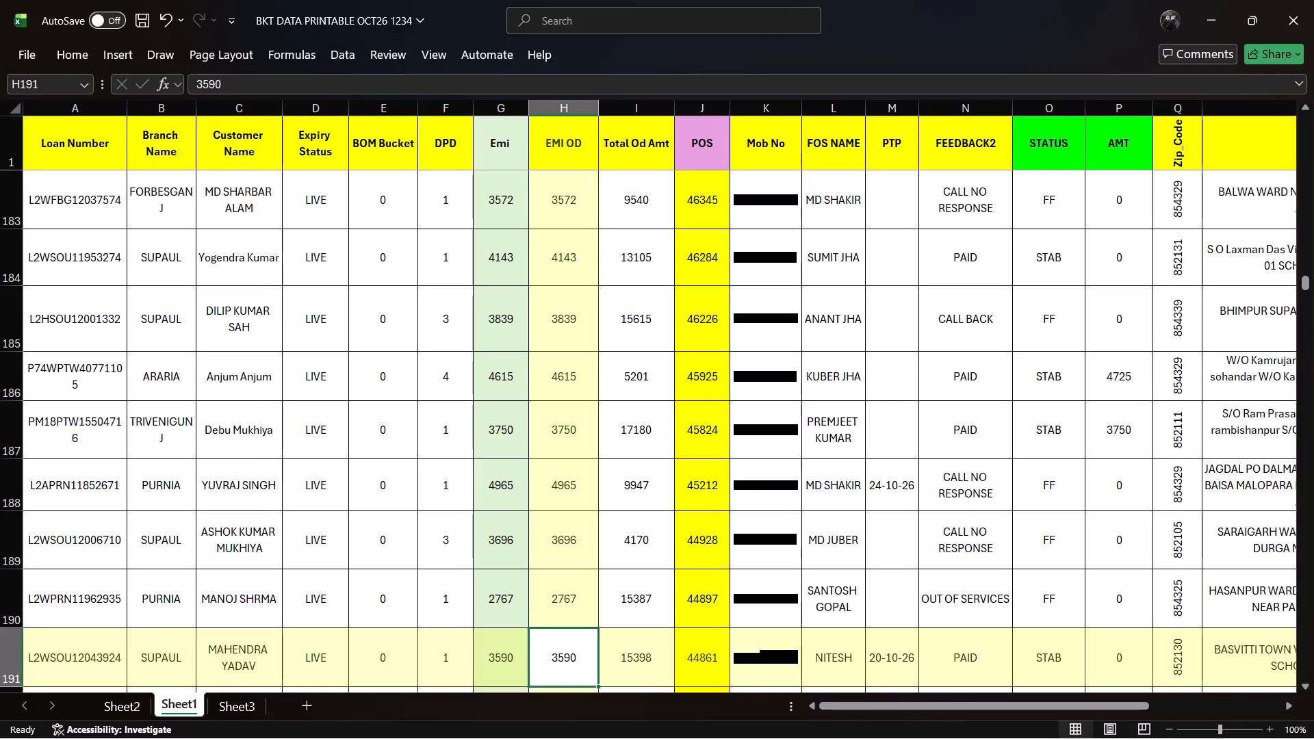
pyautogui.hotkey('ctrl', 'c')
pyautogui.press('Right')
pyautogui.press('Right')
pyautogui.press('Right')
pyautogui.press('Right')
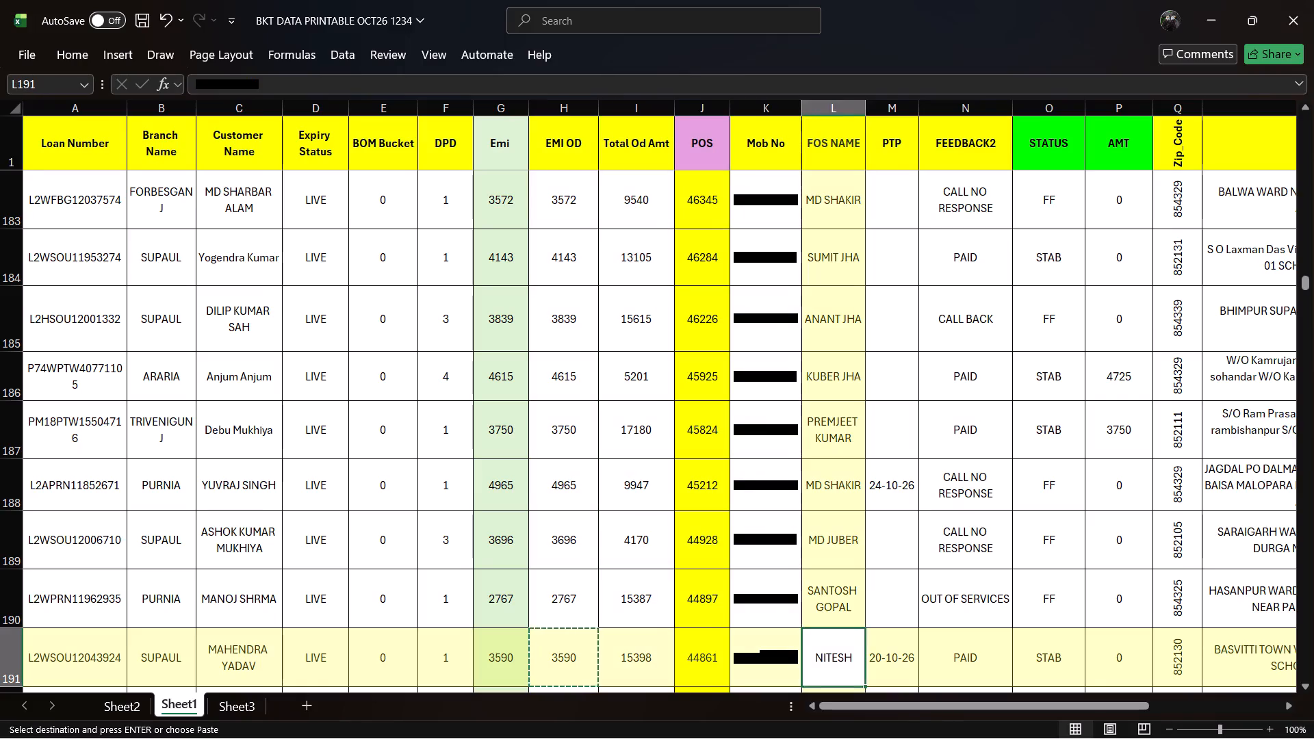
pyautogui.press('Right')
pyautogui.press('Right')
pyautogui.press('Right')
pyautogui.press('Right')
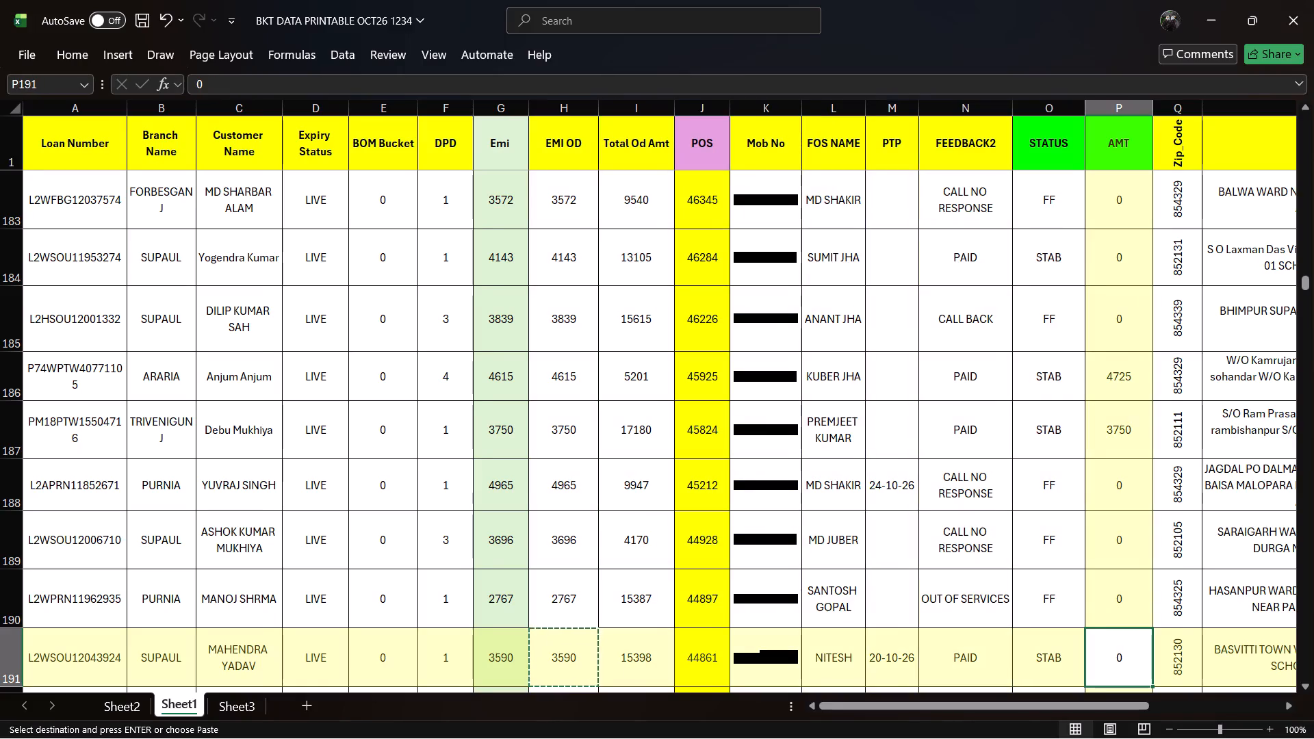
pyautogui.hotkey('ctrl', 'v')
pyautogui.hotkey('ctrl', 's')
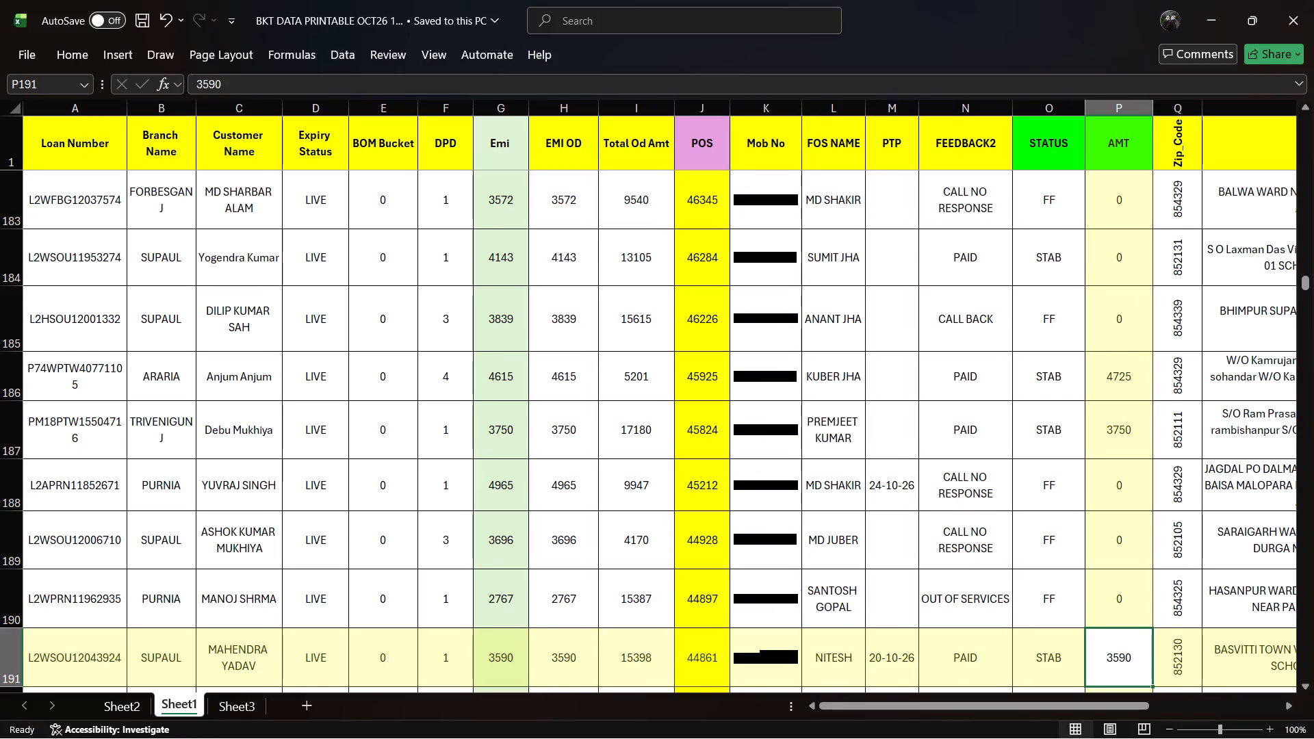
pyautogui.press('Down')
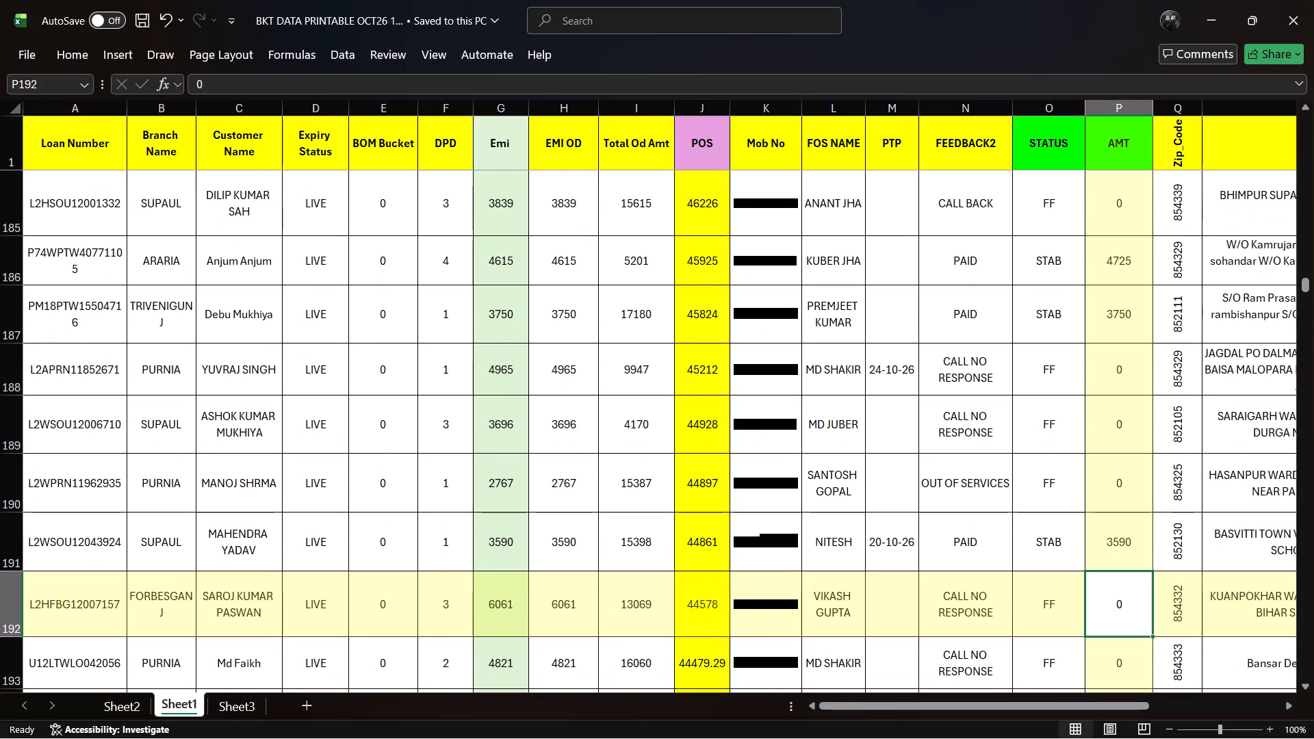
pyautogui.hotkey('ctrl', 's')
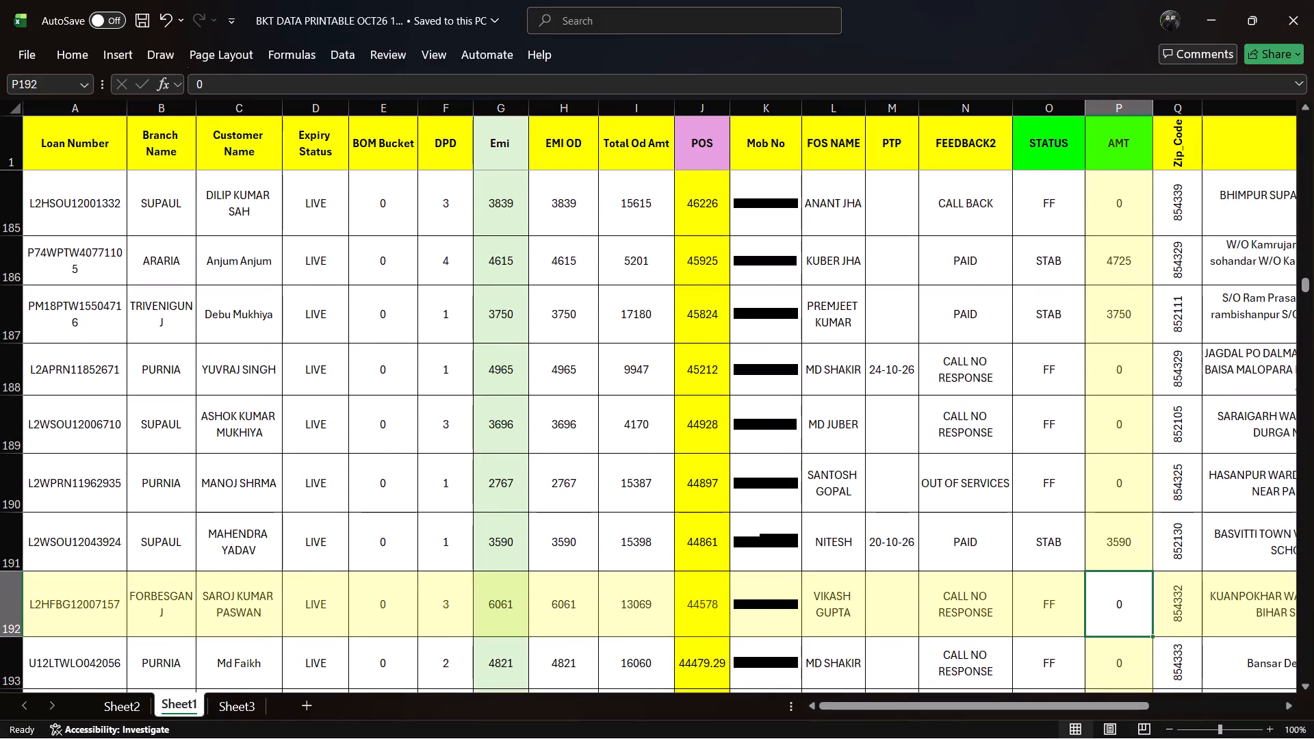
pyautogui.hotkey('ctrl', 's')
# Clear the PTP date in row 191 and save the workbook.
pyautogui.press('Up')
pyautogui.press('Down')
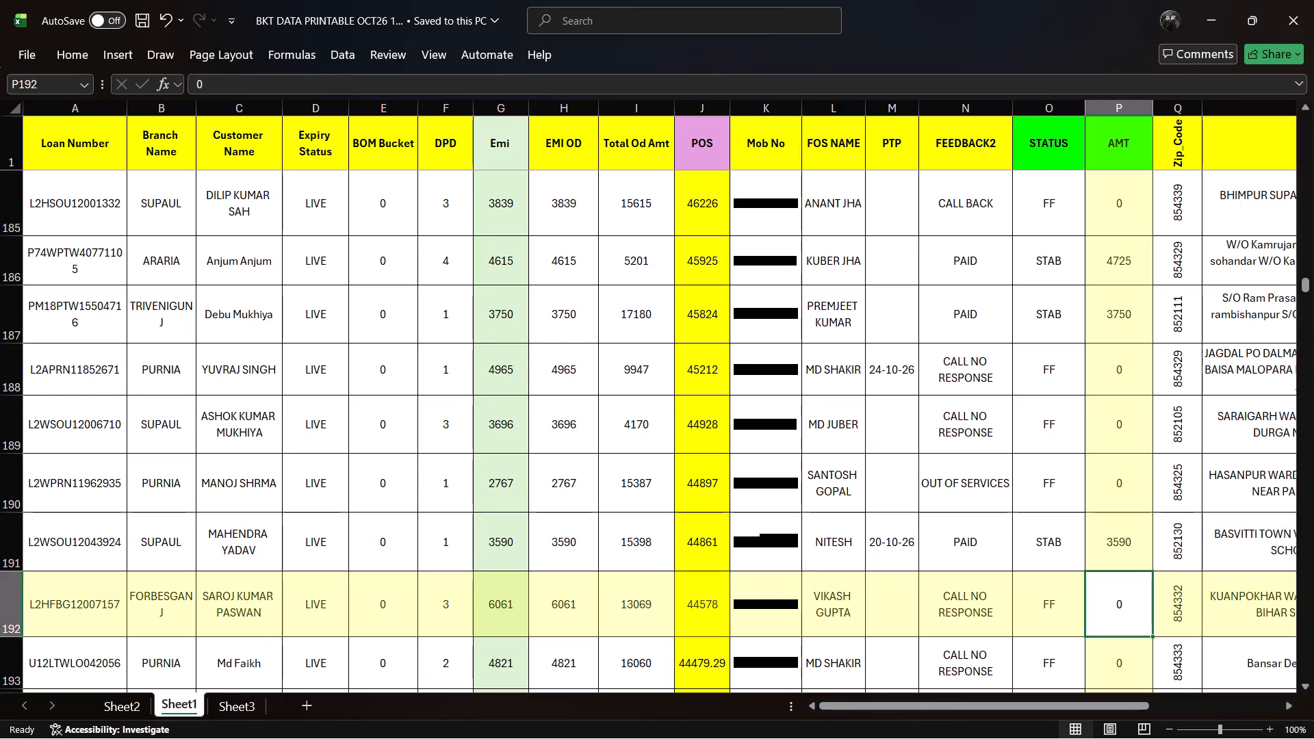
pyautogui.click(916, 548)
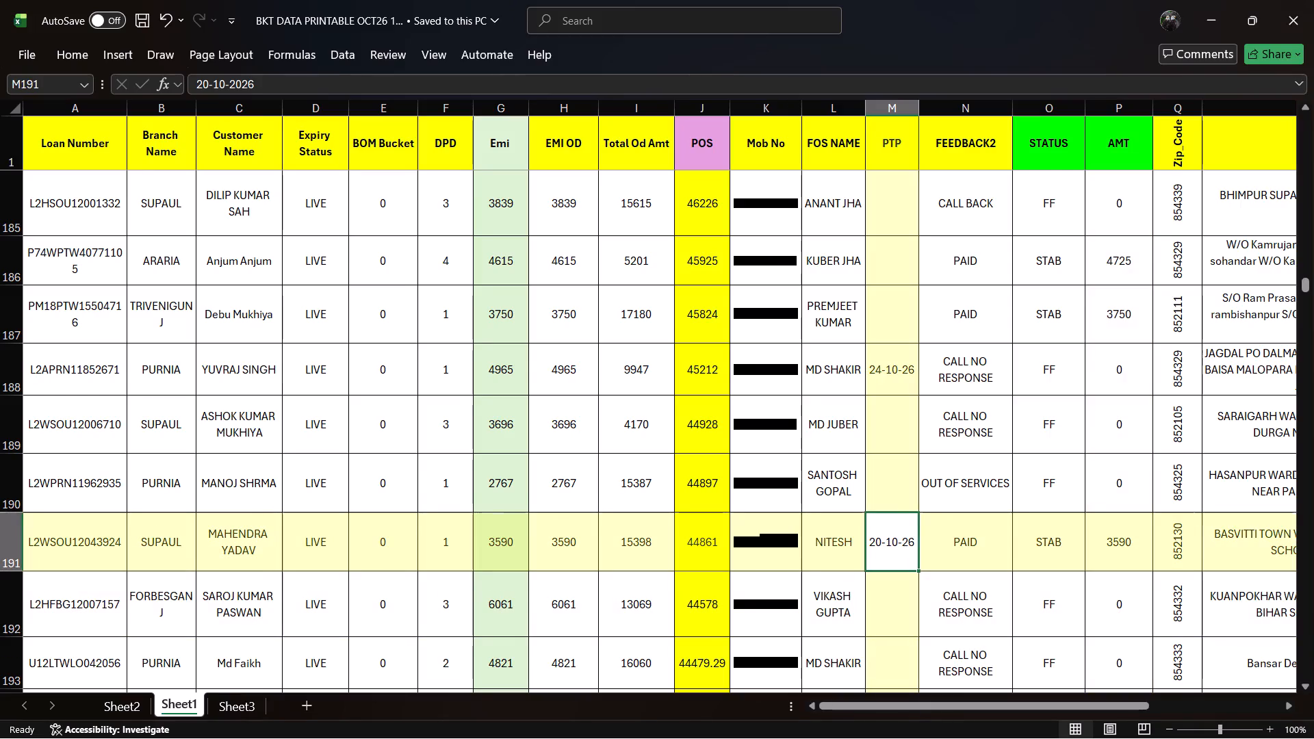
pyautogui.press('BackSpace')
pyautogui.press('Down')
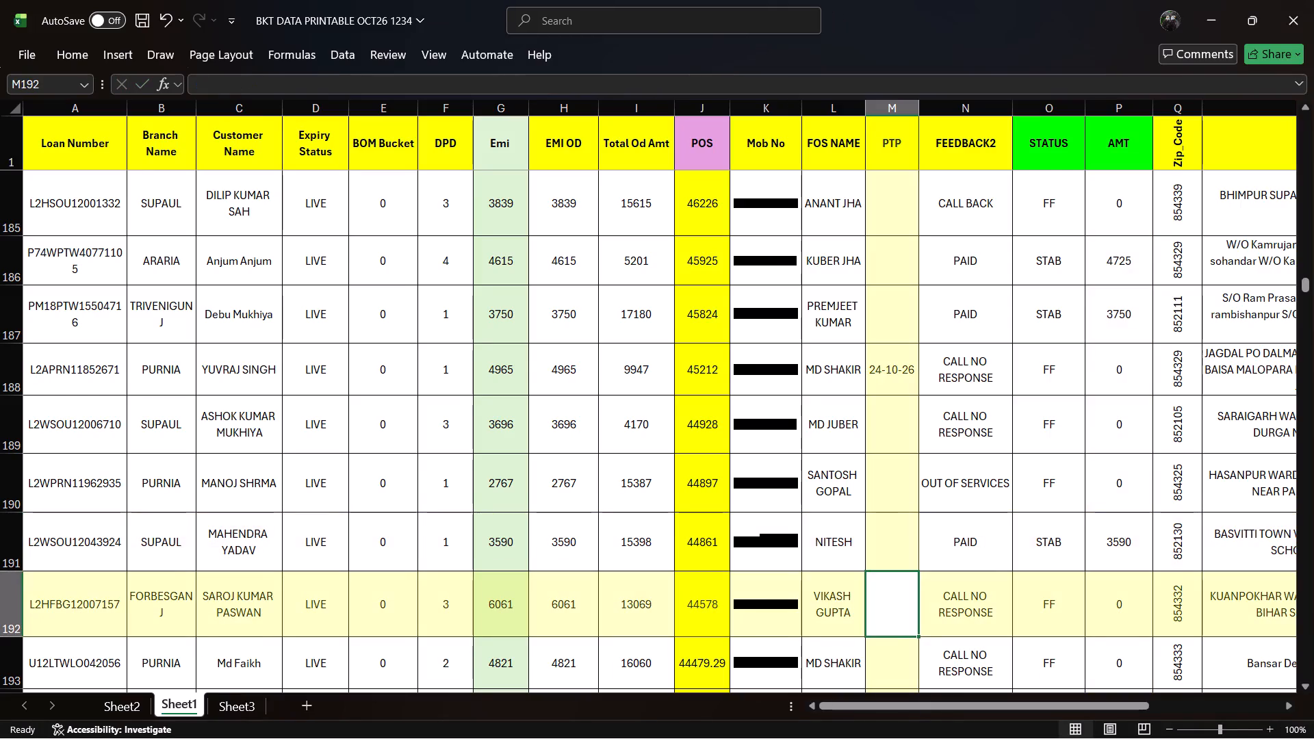
pyautogui.press('Right')
pyautogui.press('Right')
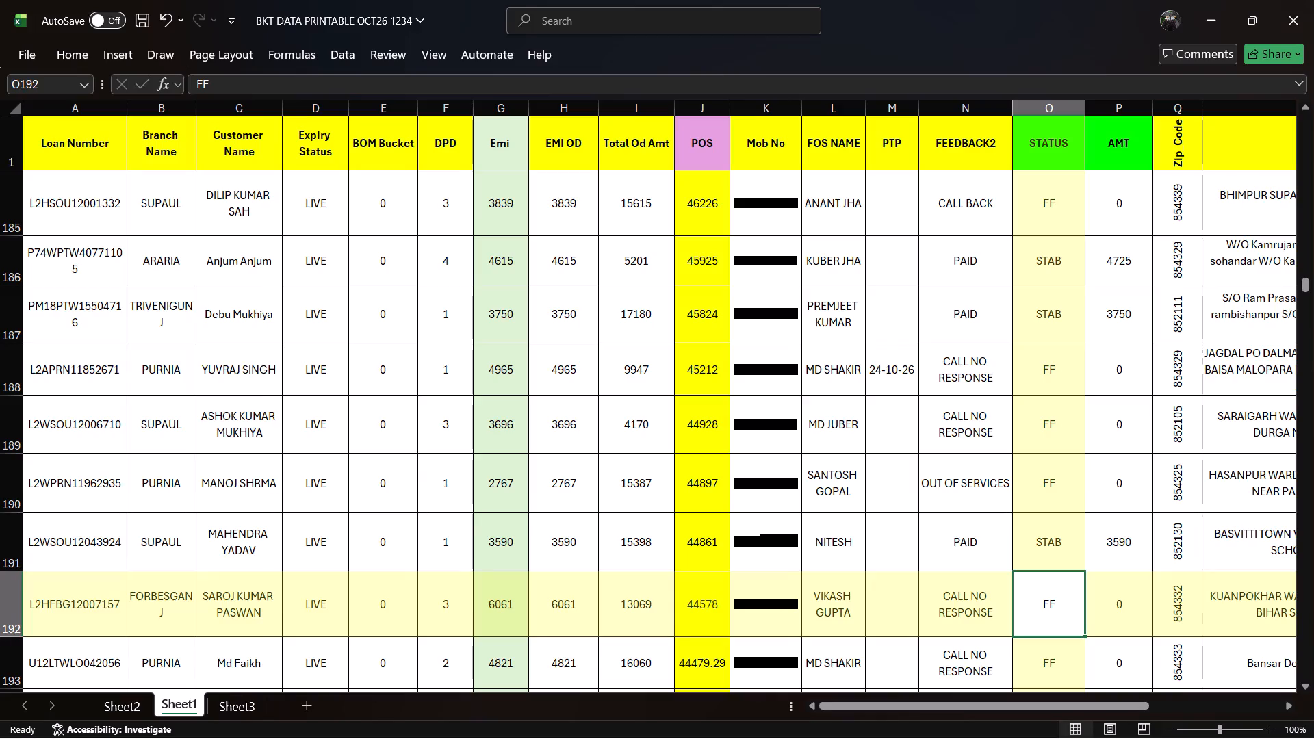
pyautogui.hotkey('ctrl', 's')
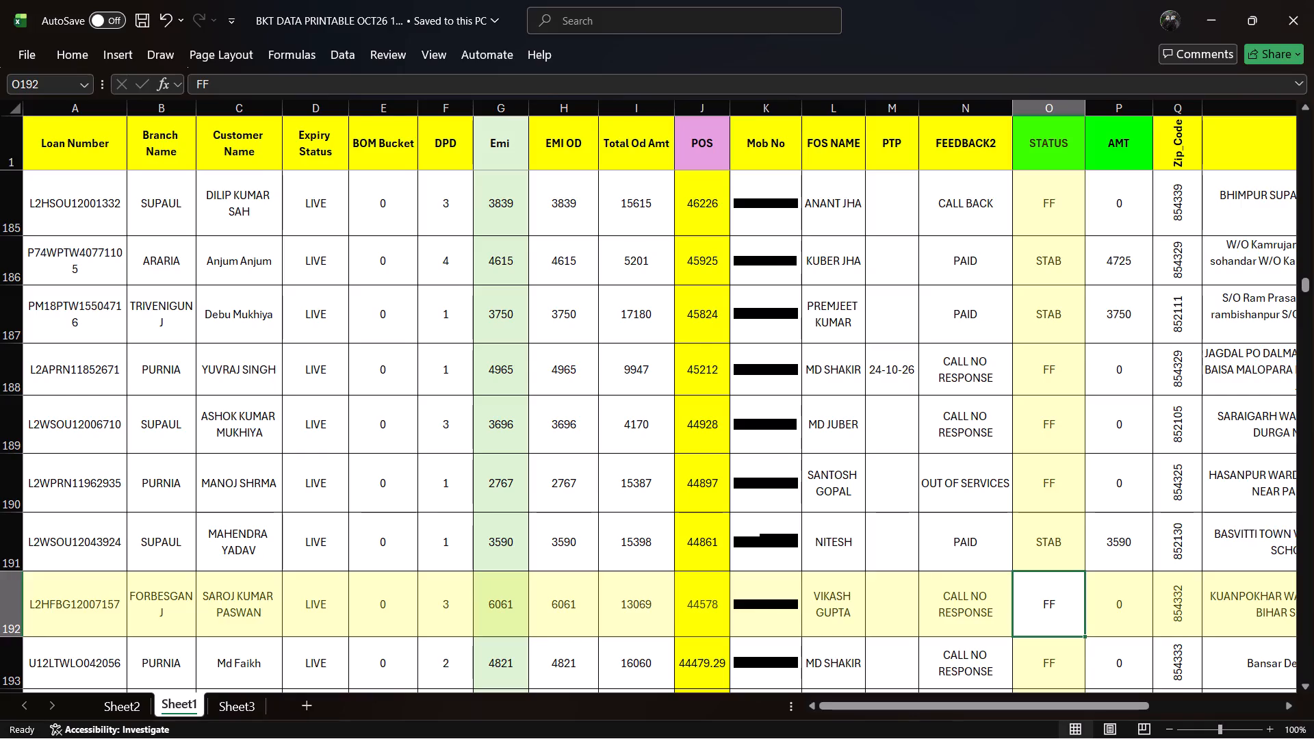
pyautogui.hotkey('ctrl', 's')
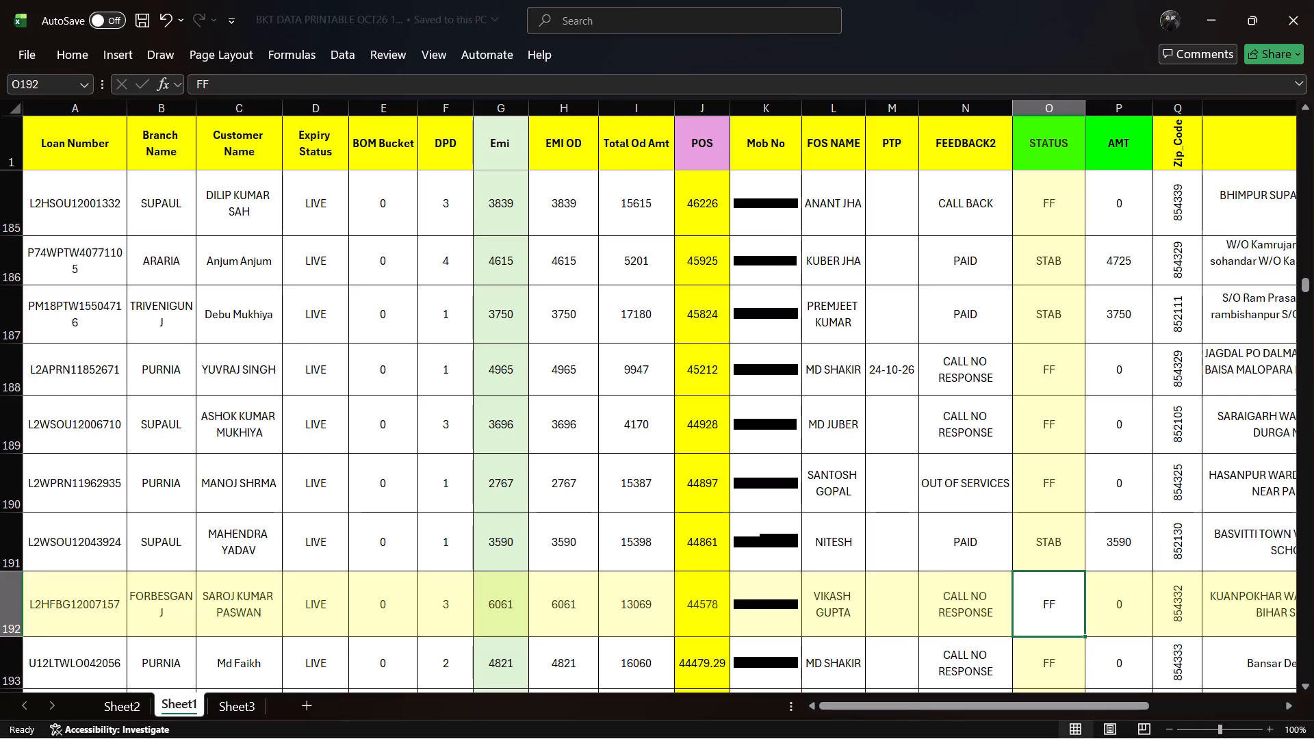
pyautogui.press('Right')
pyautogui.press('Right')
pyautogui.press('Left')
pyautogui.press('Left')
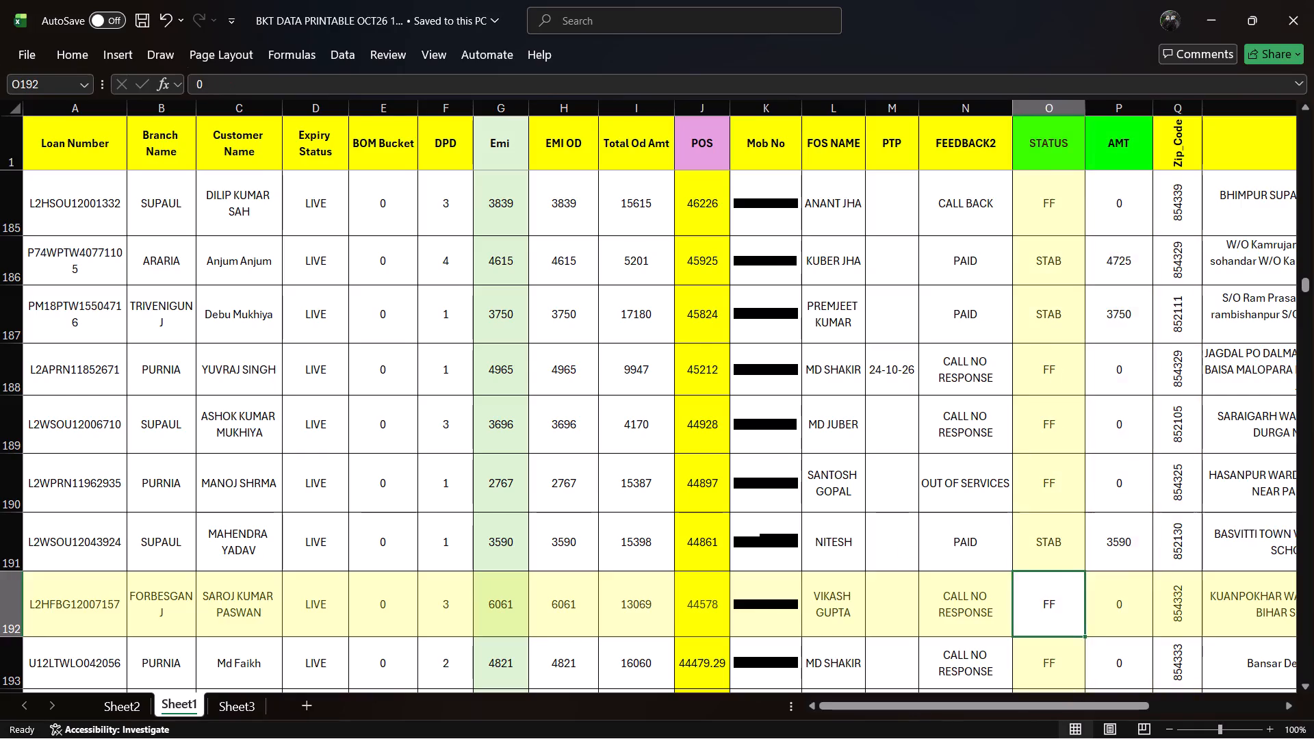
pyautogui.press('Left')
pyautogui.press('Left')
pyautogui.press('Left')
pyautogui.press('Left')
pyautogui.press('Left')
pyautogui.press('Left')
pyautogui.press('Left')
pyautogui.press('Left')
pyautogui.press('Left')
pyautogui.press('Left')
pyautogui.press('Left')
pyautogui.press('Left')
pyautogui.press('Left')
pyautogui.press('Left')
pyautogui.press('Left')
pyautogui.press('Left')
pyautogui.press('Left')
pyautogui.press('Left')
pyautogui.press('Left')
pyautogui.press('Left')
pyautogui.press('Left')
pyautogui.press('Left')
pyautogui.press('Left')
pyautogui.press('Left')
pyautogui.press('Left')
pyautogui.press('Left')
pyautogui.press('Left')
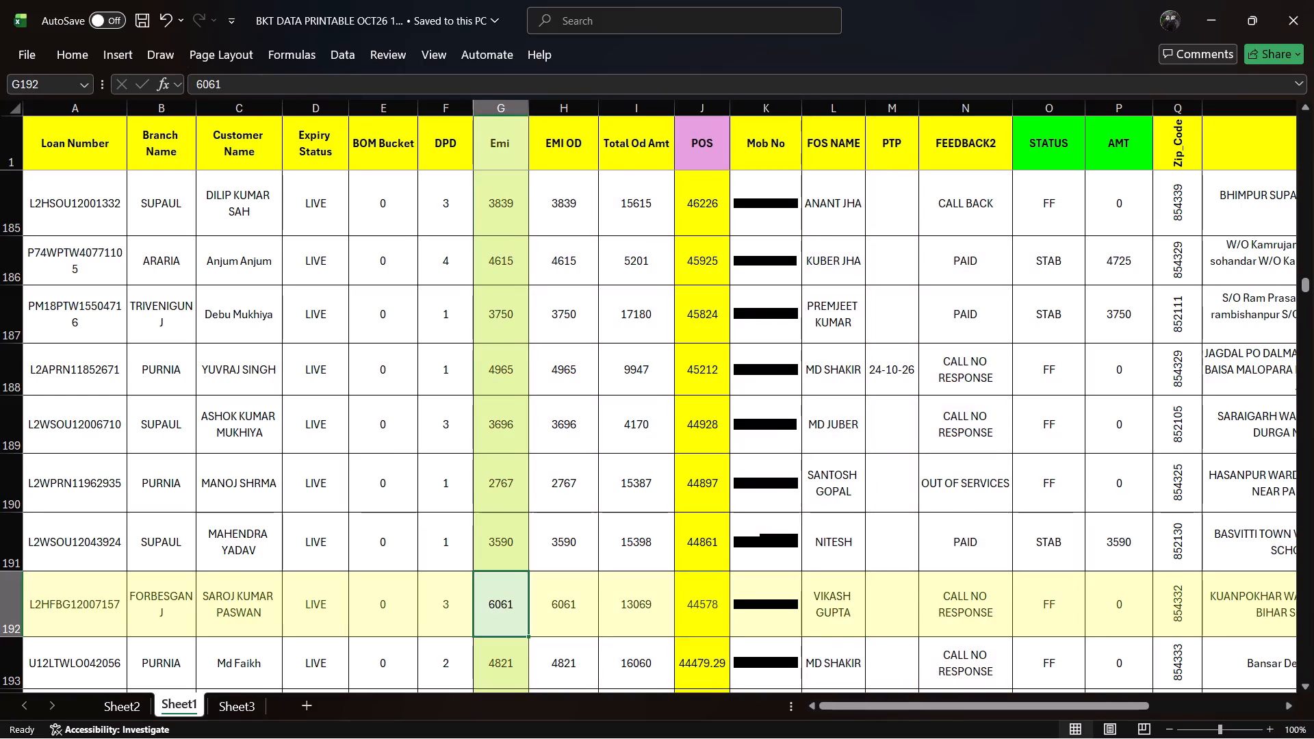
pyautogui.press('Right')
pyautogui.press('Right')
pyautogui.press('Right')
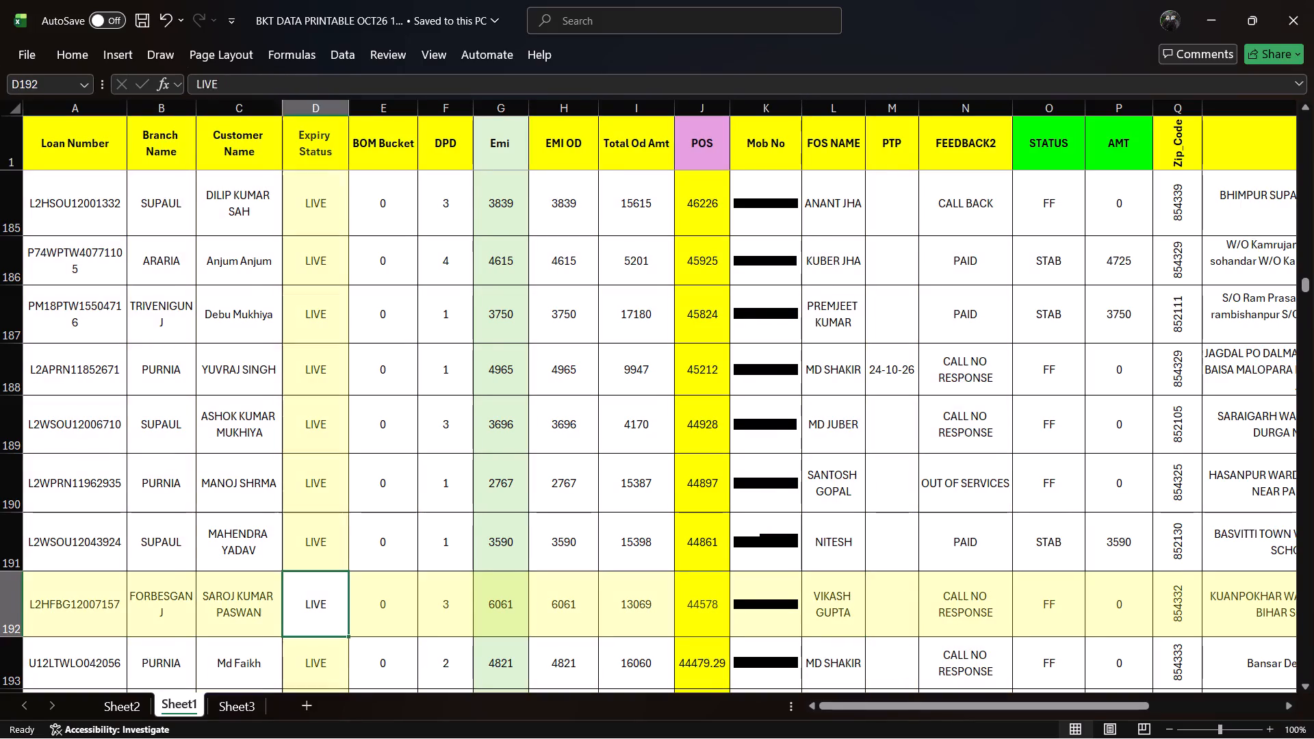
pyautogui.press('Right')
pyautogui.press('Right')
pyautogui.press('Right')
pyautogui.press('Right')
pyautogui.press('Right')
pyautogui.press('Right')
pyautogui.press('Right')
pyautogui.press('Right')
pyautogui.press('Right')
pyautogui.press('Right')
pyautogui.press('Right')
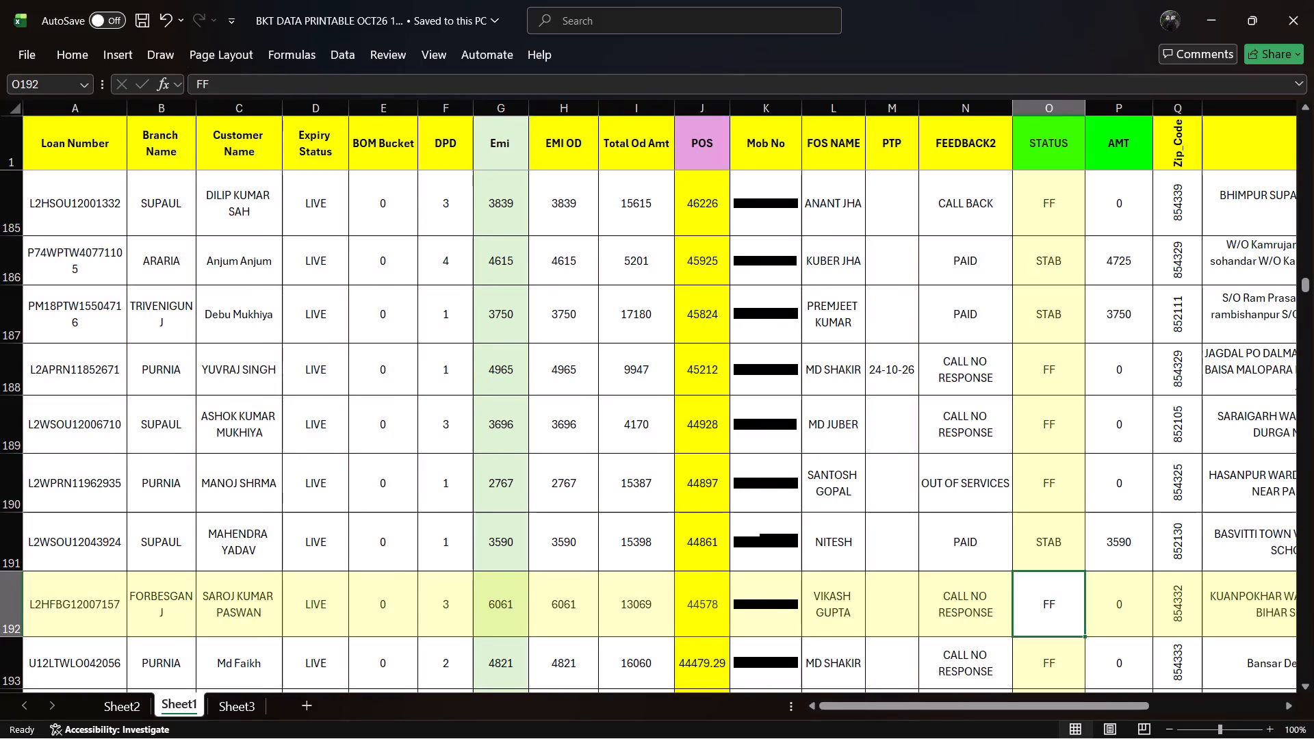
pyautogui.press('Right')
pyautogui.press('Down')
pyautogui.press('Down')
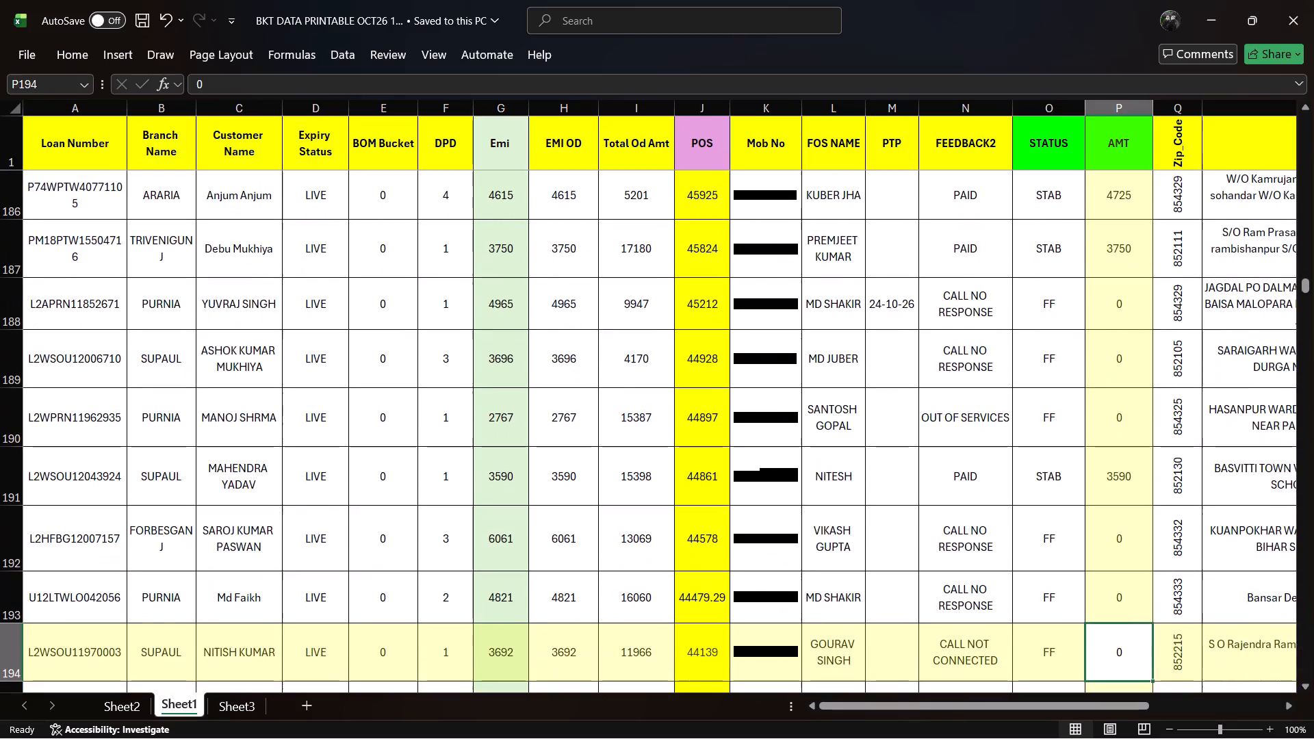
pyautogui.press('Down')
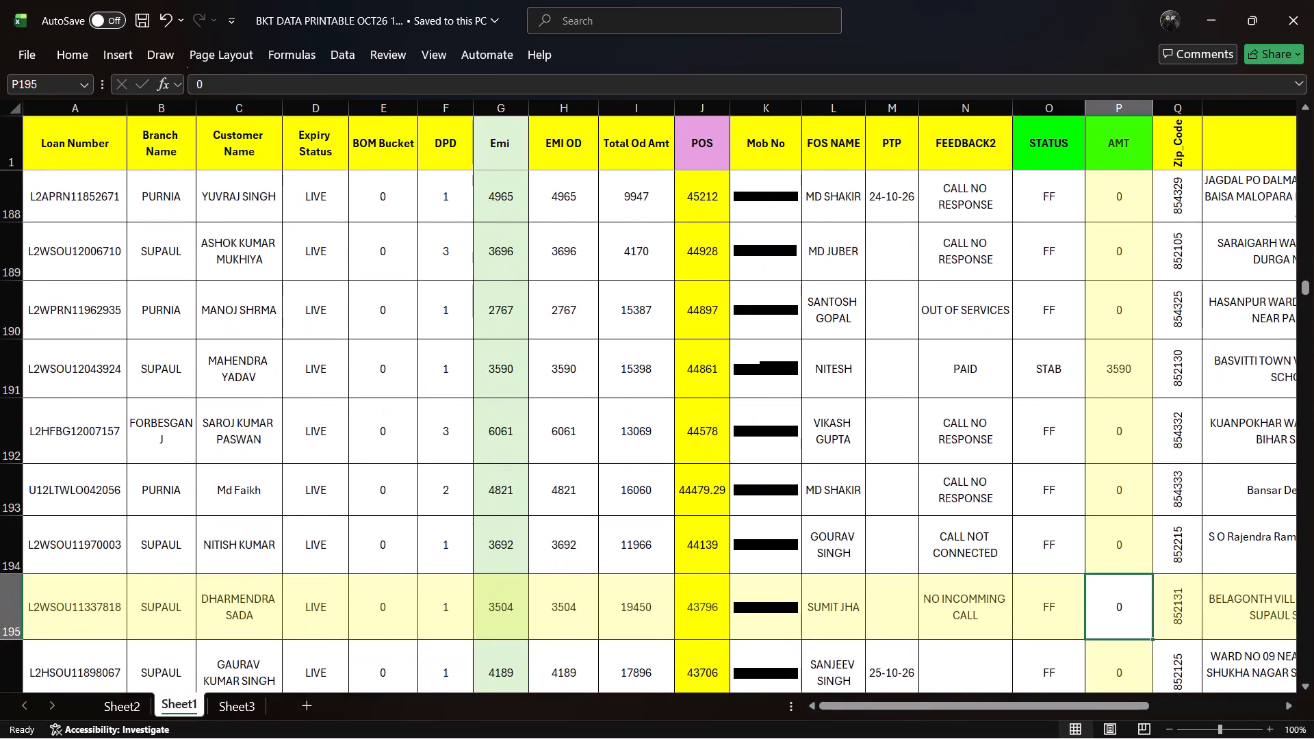
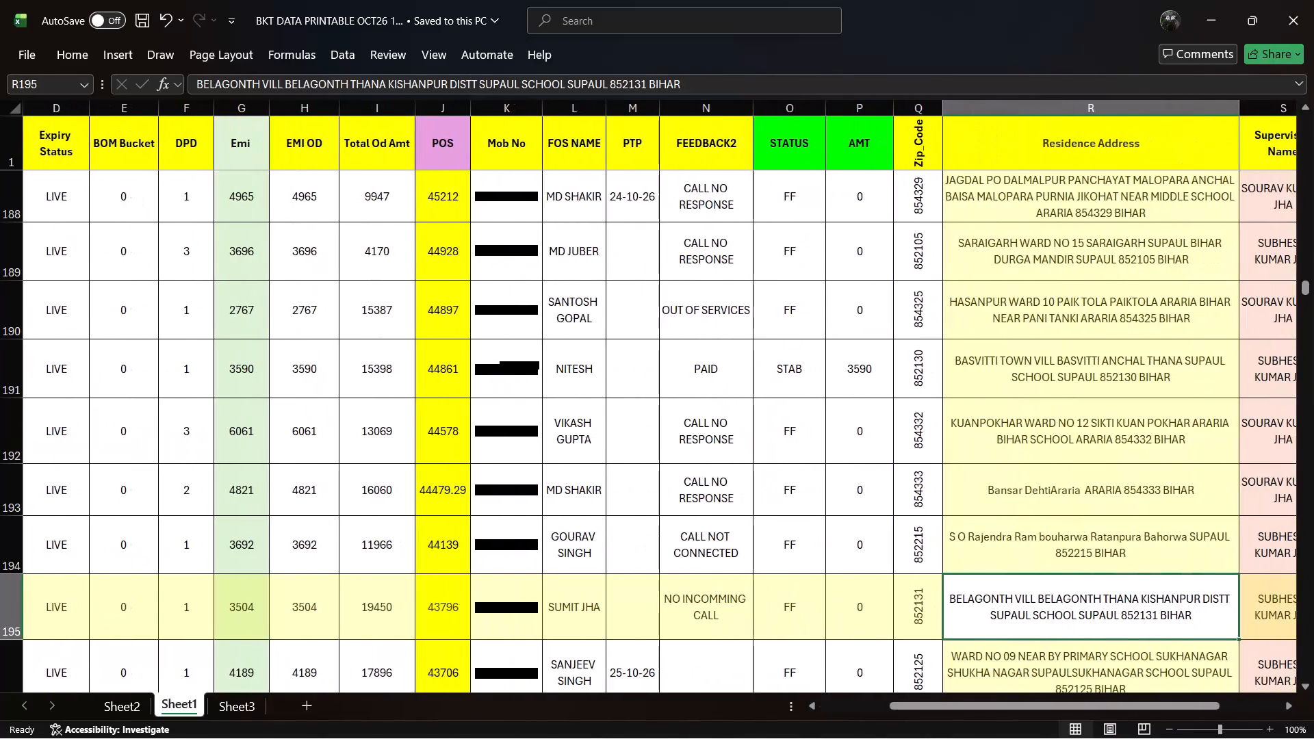
# Review the borrower record in row 195, from the loan number and overdue amounts across to the feedback, status and AMT.
pyautogui.press('Left')
pyautogui.press('Left')
pyautogui.press('Left')
pyautogui.press('Left')
pyautogui.press('Left')
pyautogui.press('Left')
pyautogui.press('Left')
pyautogui.press('Left')
pyautogui.press('Left')
pyautogui.press('Left')
pyautogui.press('Left')
pyautogui.press('Left')
pyautogui.press('Left')
pyautogui.press('Left')
pyautogui.press('Left')
pyautogui.press('Left')
pyautogui.press('Left')
pyautogui.press('Left')
pyautogui.press('Left')
pyautogui.press('Left')
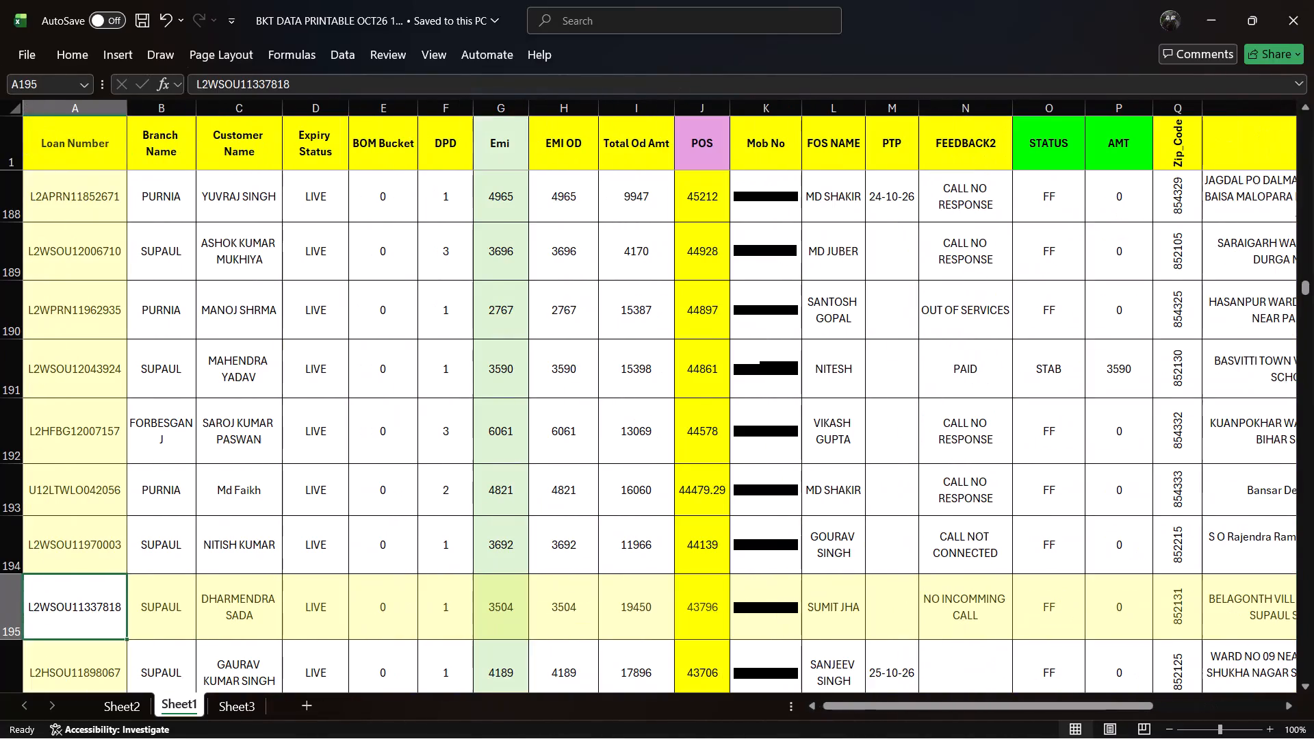
pyautogui.press('Right')
pyautogui.press('Right')
pyautogui.press('Right')
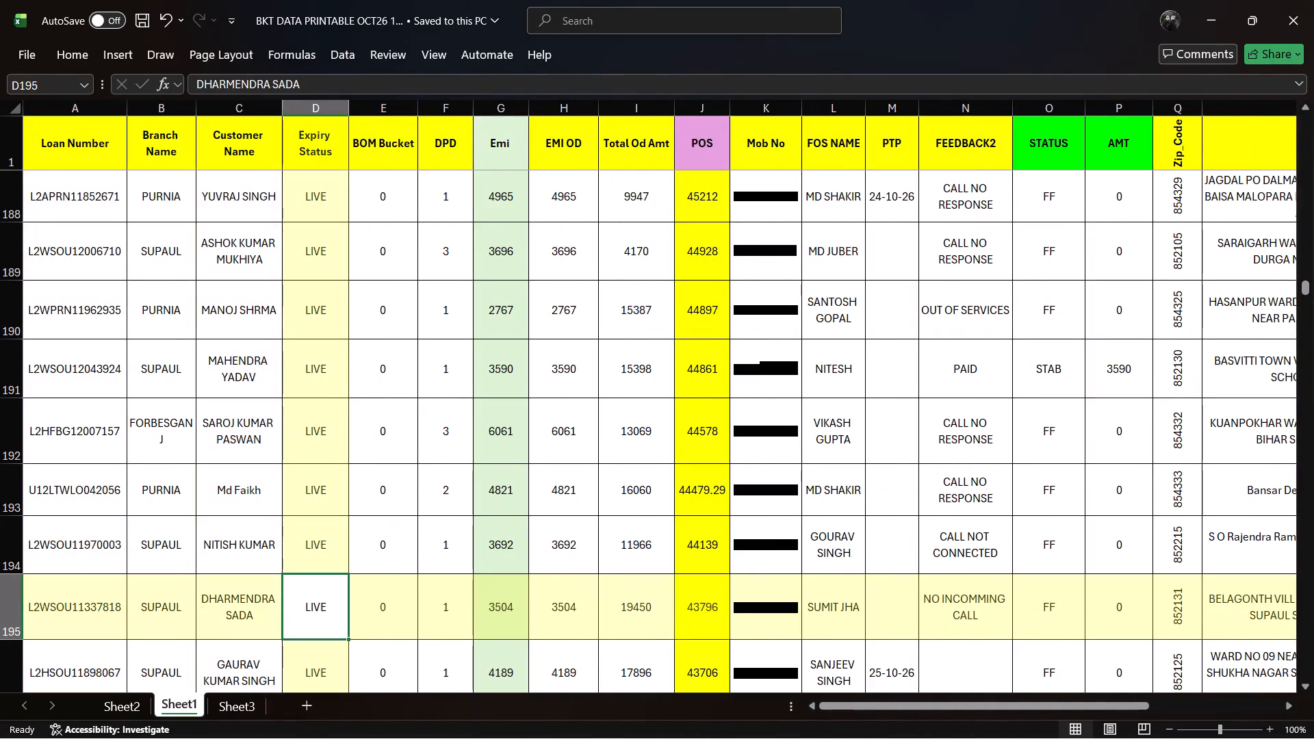
pyautogui.press('Right')
pyautogui.press('Right')
pyautogui.press('Right')
pyautogui.press('Right')
pyautogui.press('Right')
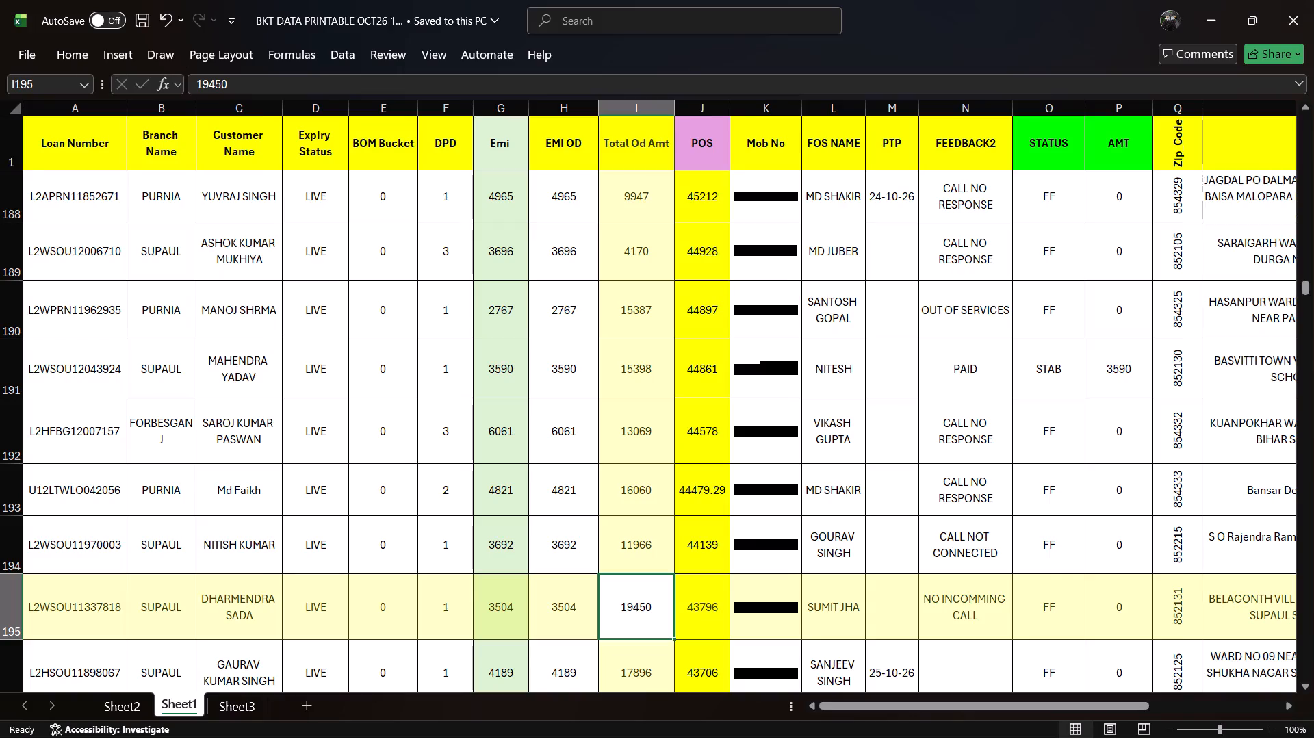
pyautogui.press('Right')
pyautogui.press('Right')
pyautogui.press('Right')
pyautogui.press('Right')
pyautogui.press('Right')
pyautogui.press('Right')
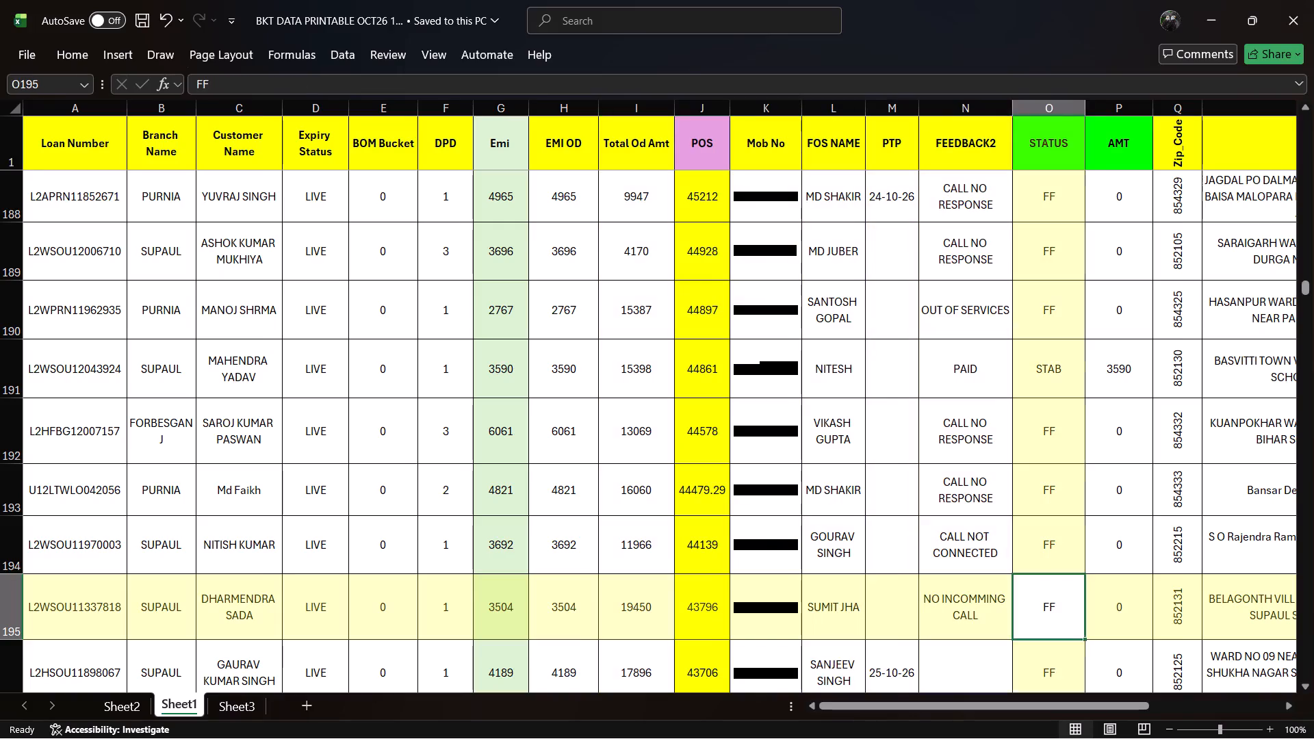
pyautogui.press('Right')
pyautogui.press('Right')
# Examine the borrower record in row 196, checking the loan number, total overdue amount, FOS name and mobile number.
pyautogui.press('Down')
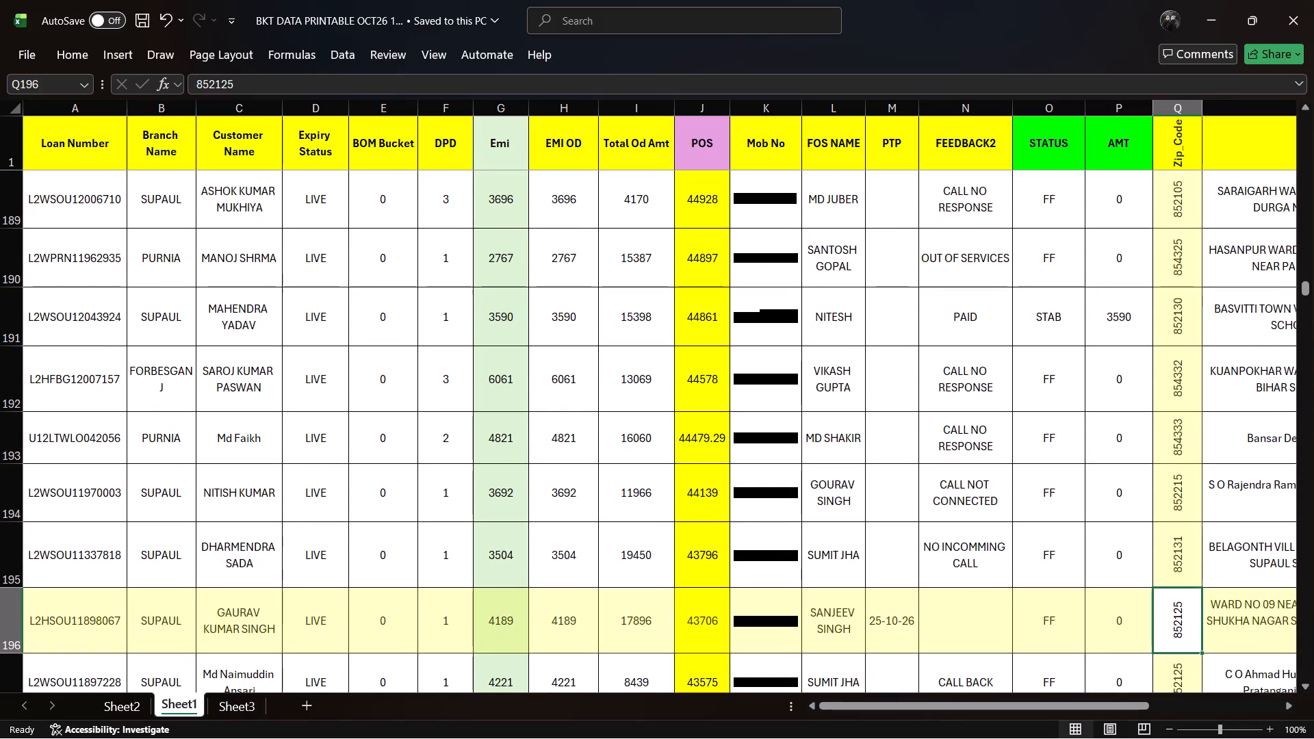
pyautogui.press('Left')
pyautogui.press('Left')
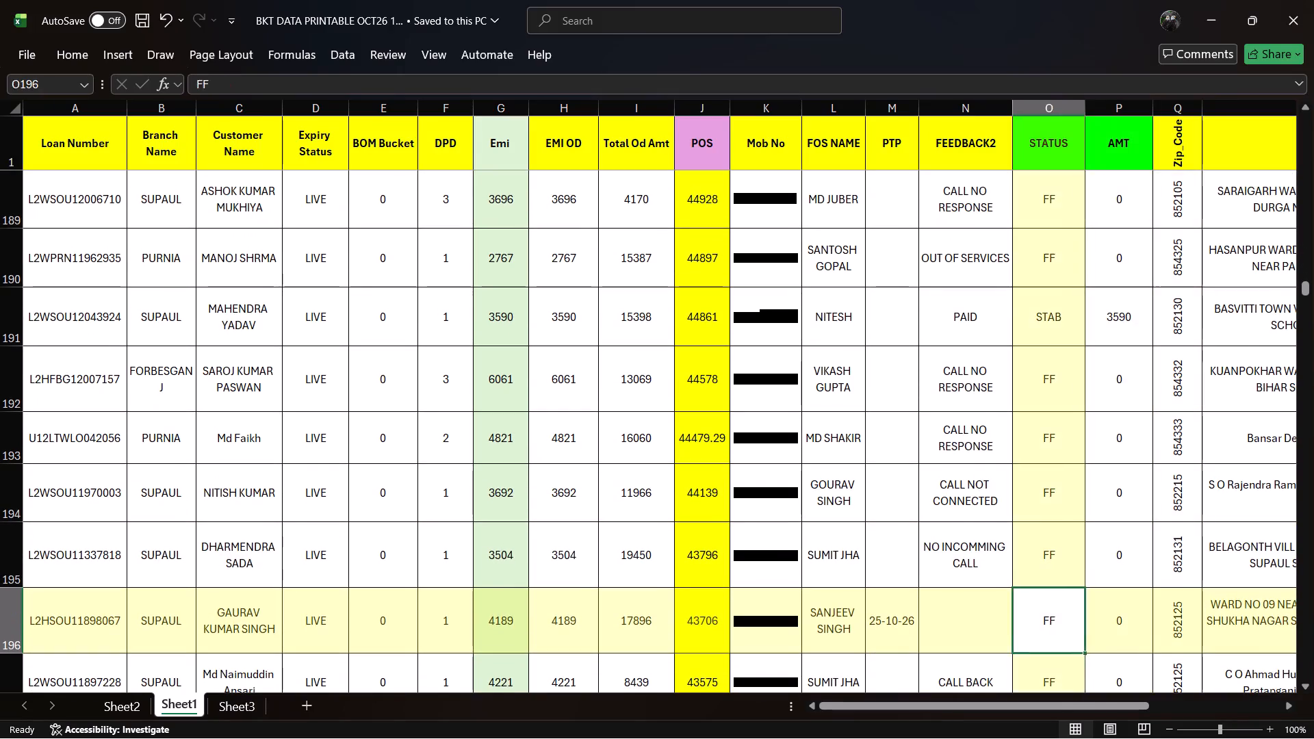
pyautogui.press('Left')
pyautogui.press('Left')
pyautogui.press('Left')
pyautogui.press('Left')
pyautogui.press('Left')
pyautogui.press('Left')
pyautogui.press('Left')
pyautogui.press('Left')
pyautogui.press('Left')
pyautogui.press('Left')
pyautogui.press('Left')
pyautogui.press('Left')
pyautogui.press('Left')
pyautogui.press('Left')
pyautogui.press('Left')
pyautogui.press('Left')
pyautogui.press('Left')
pyautogui.press('Left')
pyautogui.press('Left')
pyautogui.press('Left')
pyautogui.press('Left')
pyautogui.press('Left')
pyautogui.press('Left')
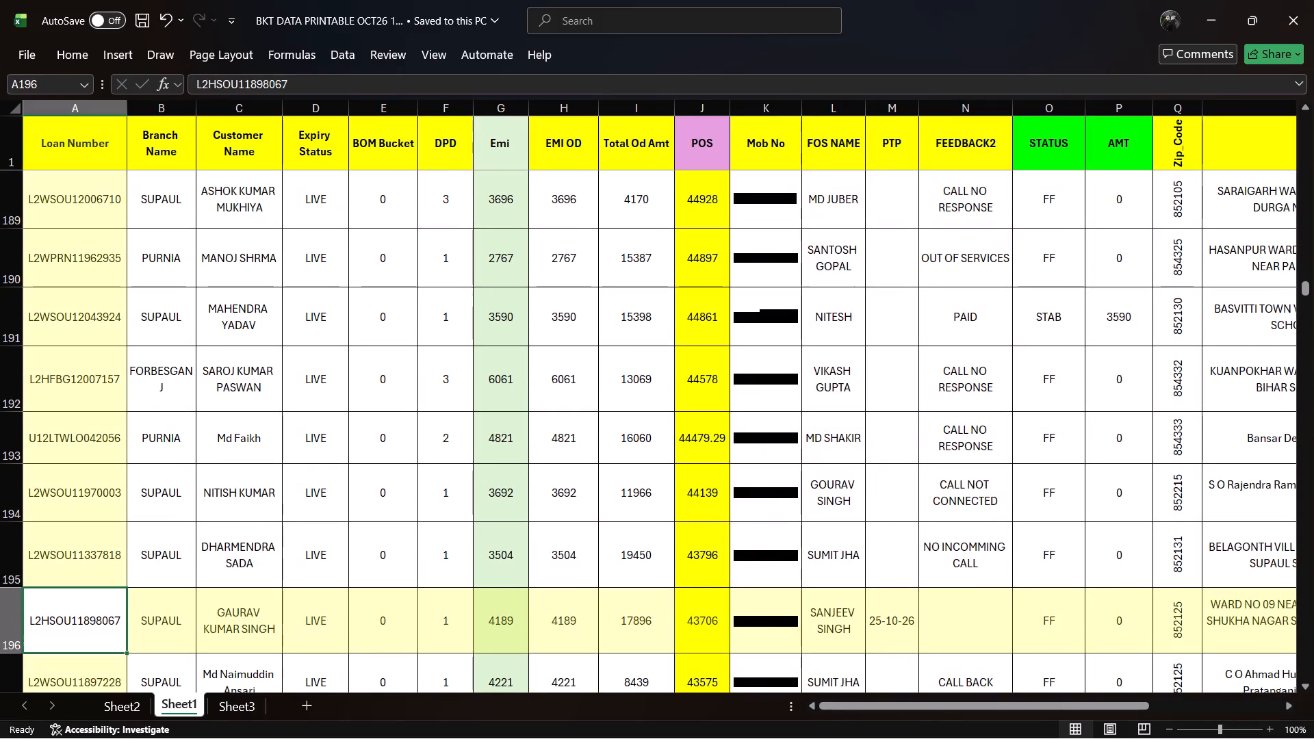
pyautogui.press('Right')
pyautogui.press('Right')
pyautogui.press('Right')
pyautogui.press('Right')
pyautogui.press('Right')
pyautogui.press('Right')
pyautogui.press('Right')
pyautogui.press('Right')
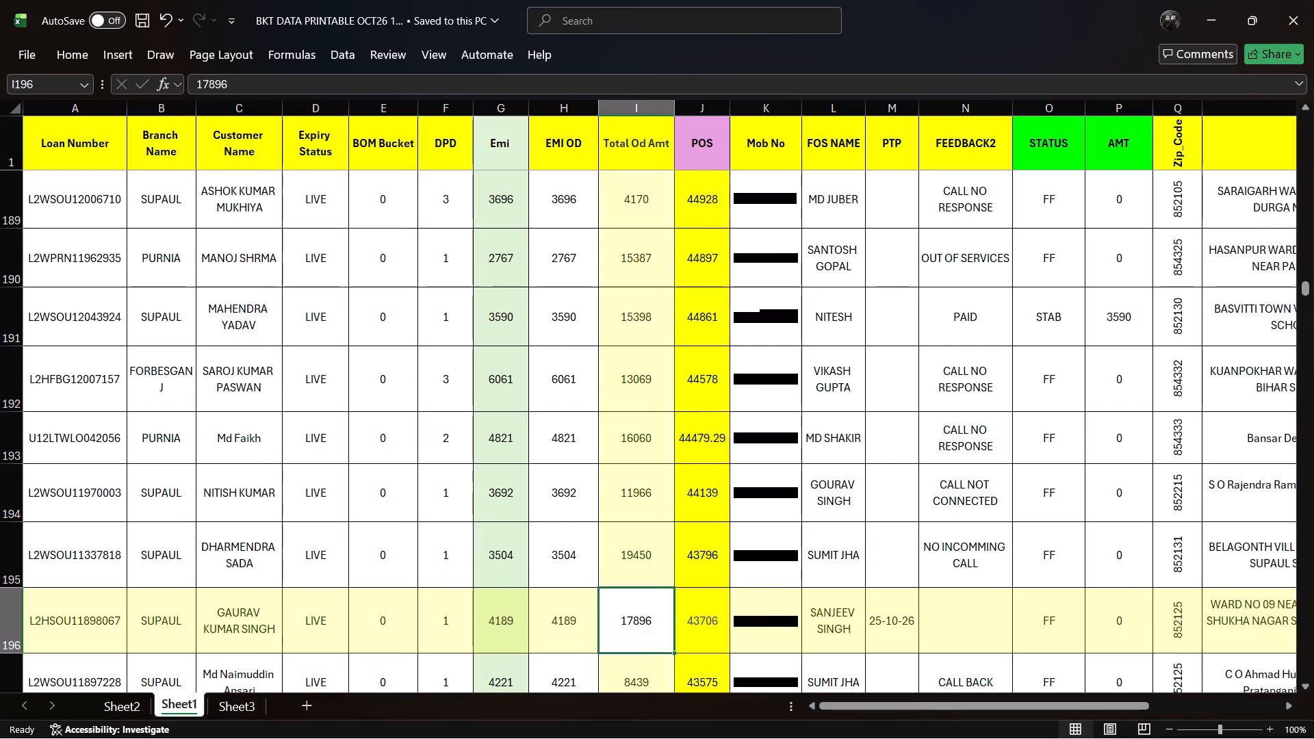
pyautogui.press('Right')
pyautogui.press('Right')
pyautogui.press('Right')
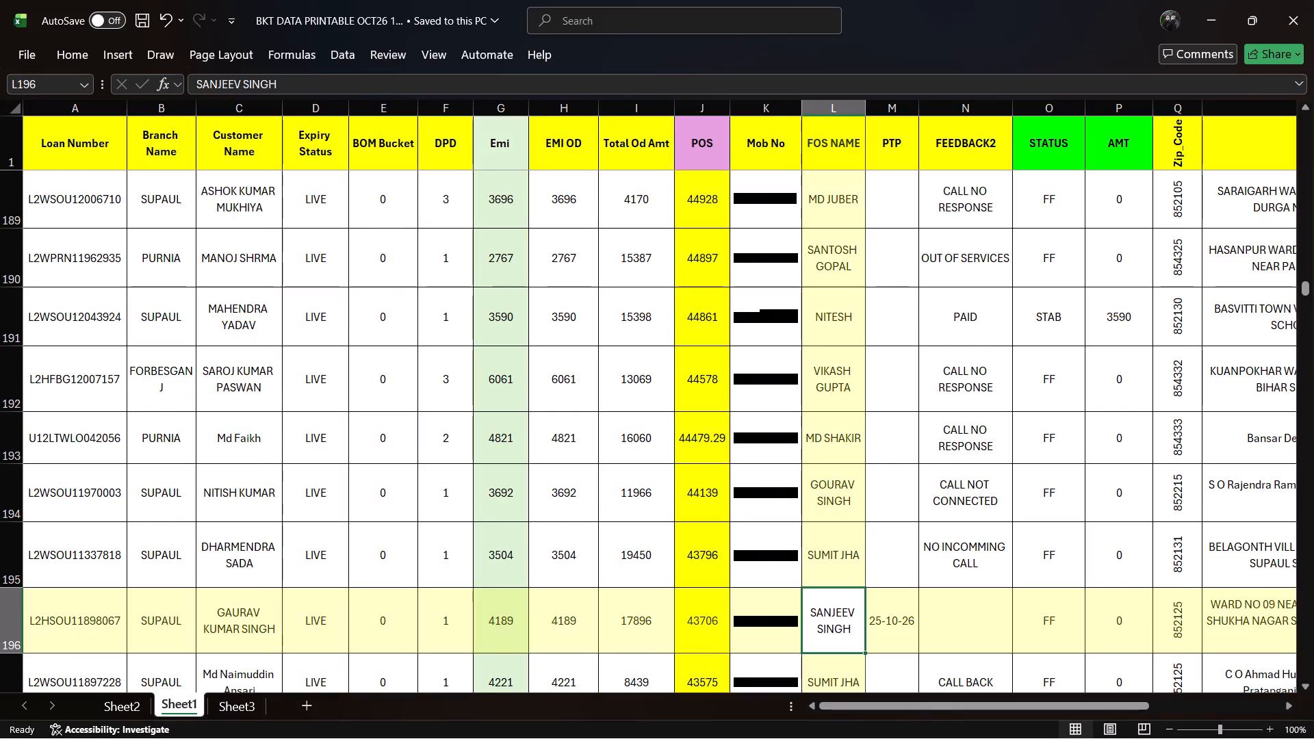
pyautogui.press('Left')
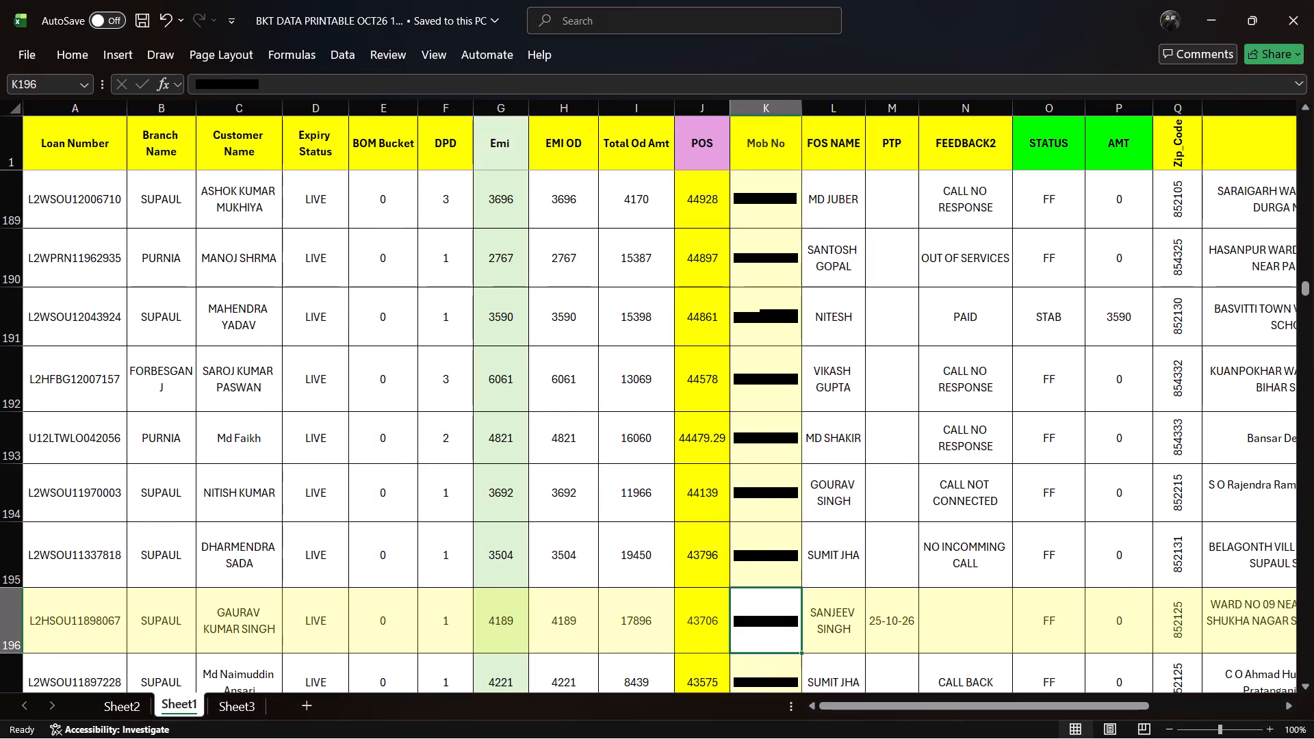
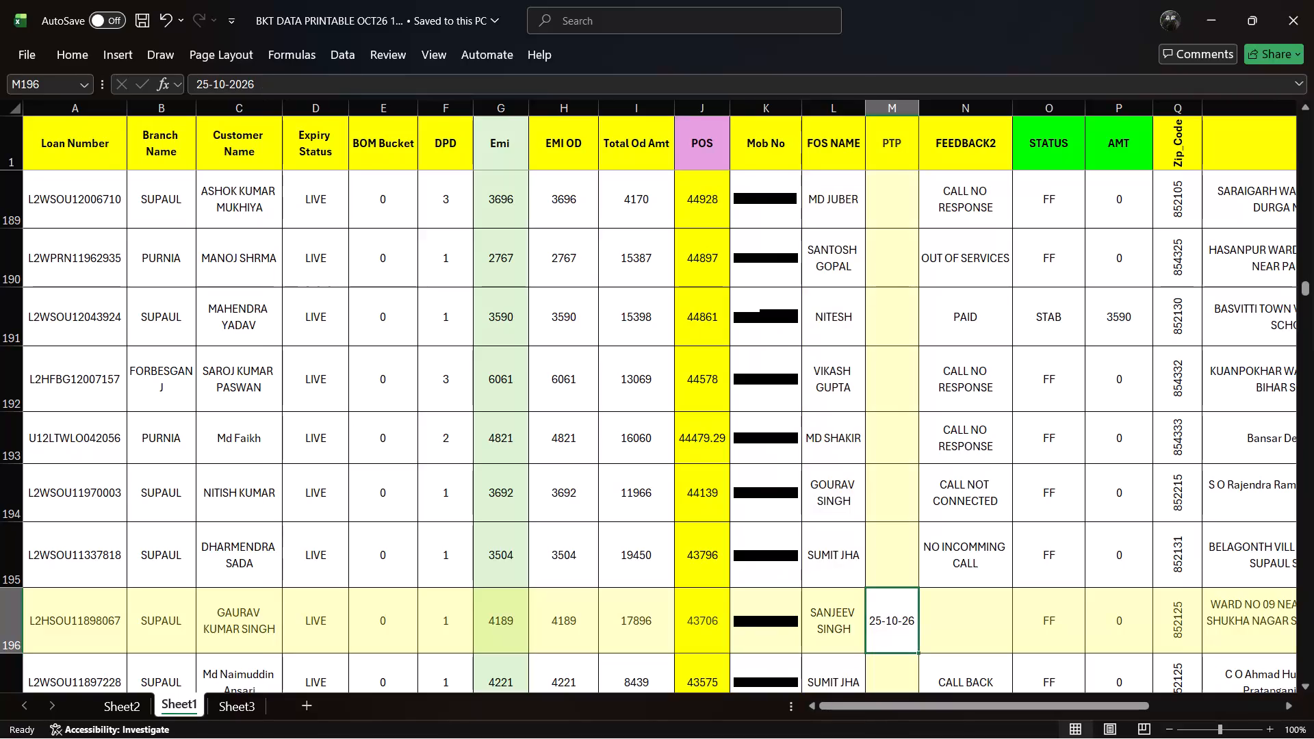
# Change the PTP date in row 196 to 28-10-2026 and save the workbook.
pyautogui.doubleClick(890, 612)
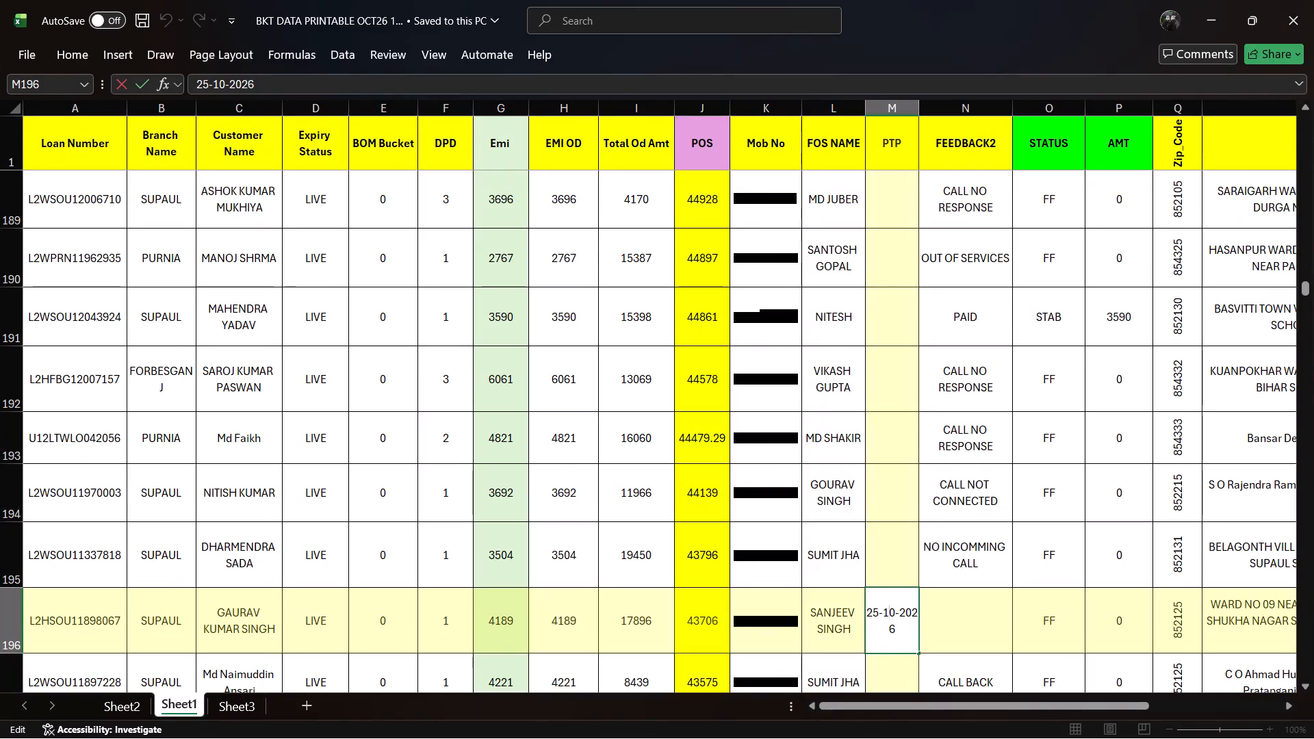
pyautogui.press('Left')
pyautogui.press('Left')
pyautogui.press('BackSpace')
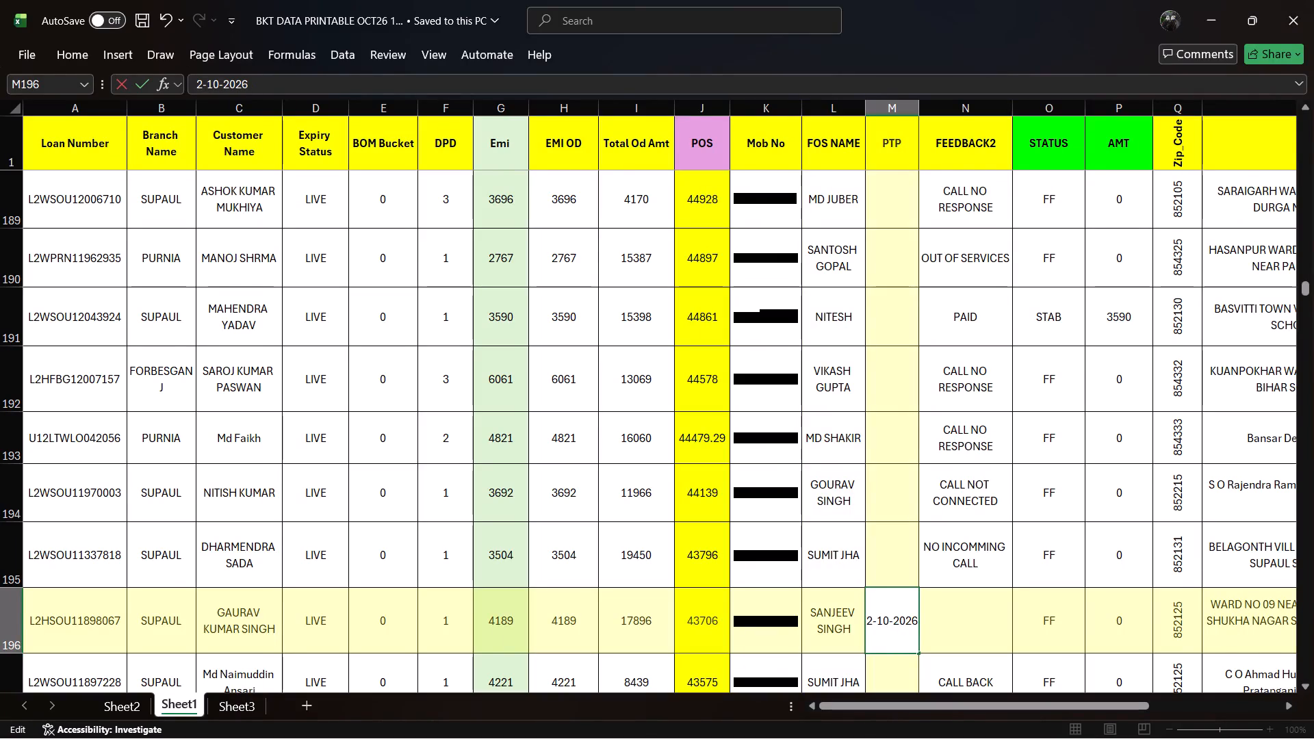
pyautogui.press('8')
pyautogui.hotkey('ctrl', 's')
# Examine the borrower record in row 199, checking the PTP date, FOS name, loan details, customer name, EMI OD and mobile number.
pyautogui.press('Down')
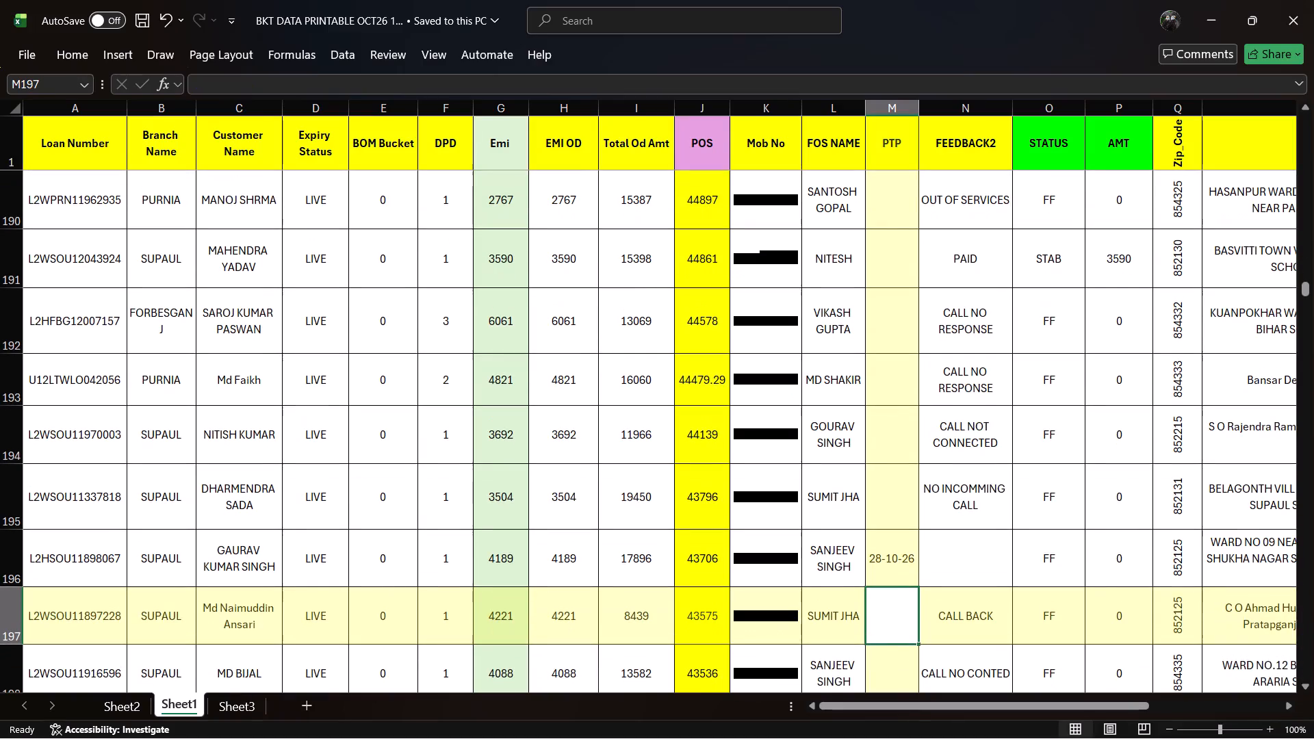
pyautogui.press('Down')
pyautogui.press('Down')
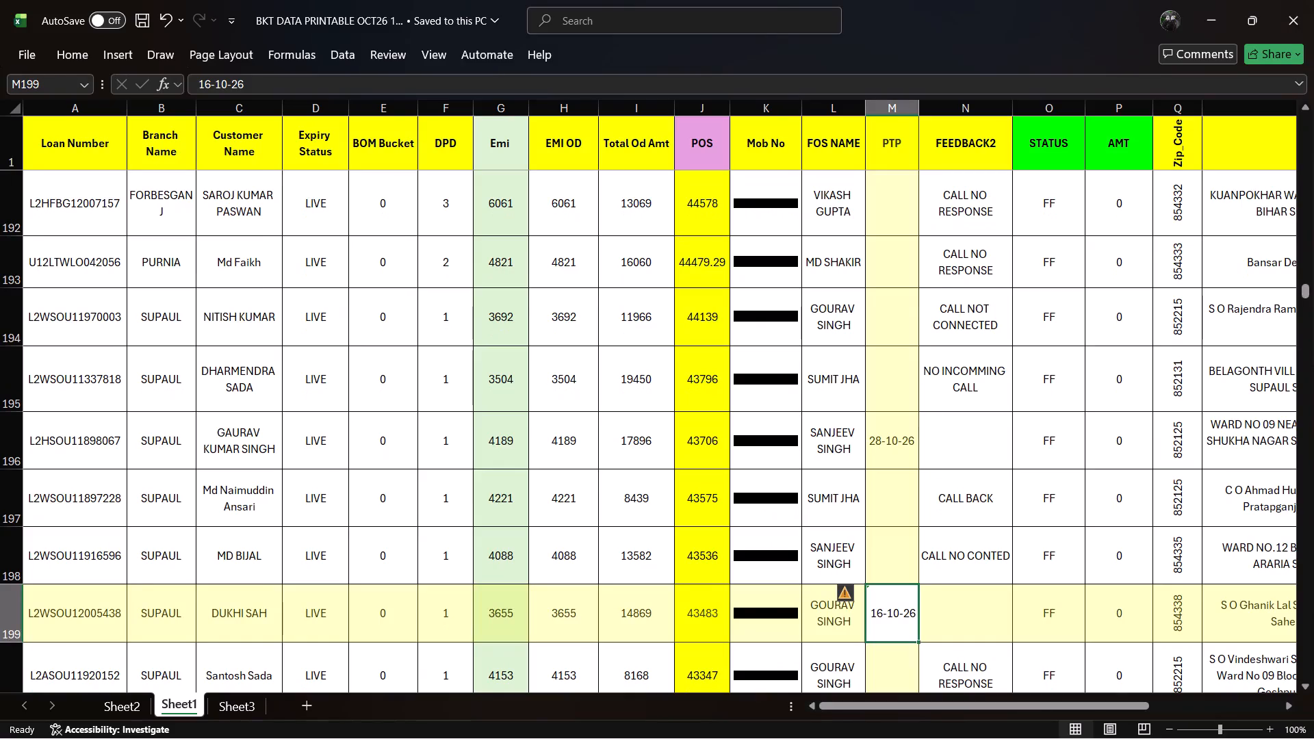
pyautogui.press('Left')
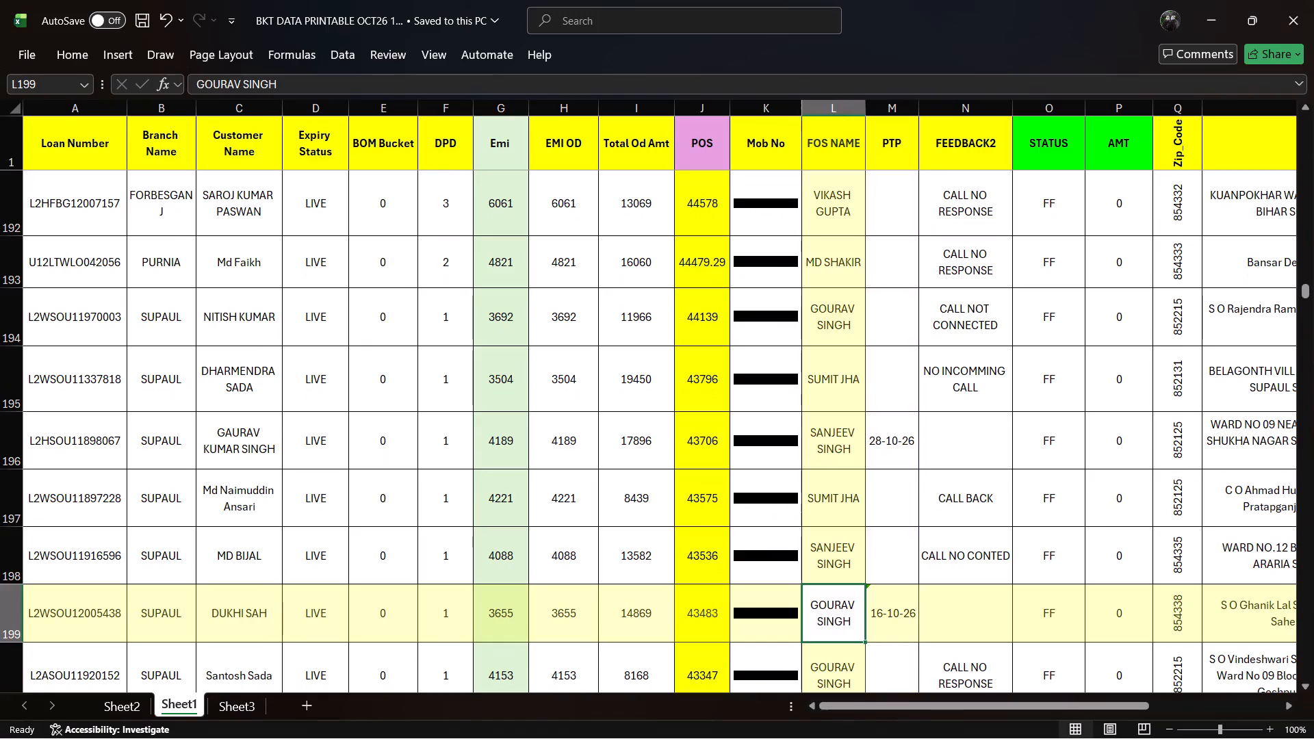
pyautogui.press('Left')
pyautogui.press('Left')
pyautogui.press('Left')
pyautogui.press('Left')
pyautogui.press('Left')
pyautogui.press('Left')
pyautogui.press('Left')
pyautogui.press('Left')
pyautogui.press('Left')
pyautogui.press('Left')
pyautogui.press('Left')
pyautogui.press('Left')
pyautogui.press('Left')
pyautogui.press('Left')
pyautogui.press('Left')
pyautogui.press('Left')
pyautogui.press('Left')
pyautogui.press('Left')
pyautogui.press('Left')
pyautogui.press('Left')
pyautogui.press('Left')
pyautogui.press('Left')
pyautogui.press('Left')
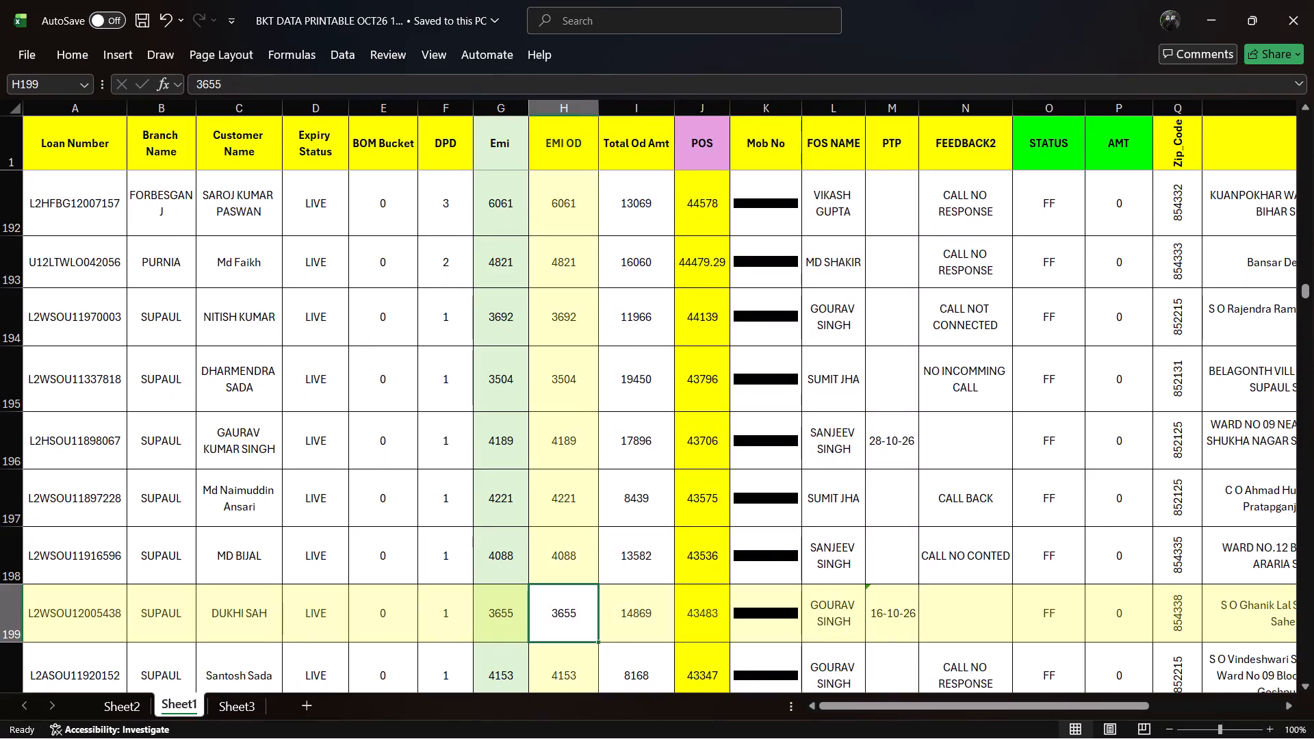
pyautogui.press('Right')
pyautogui.press('Right')
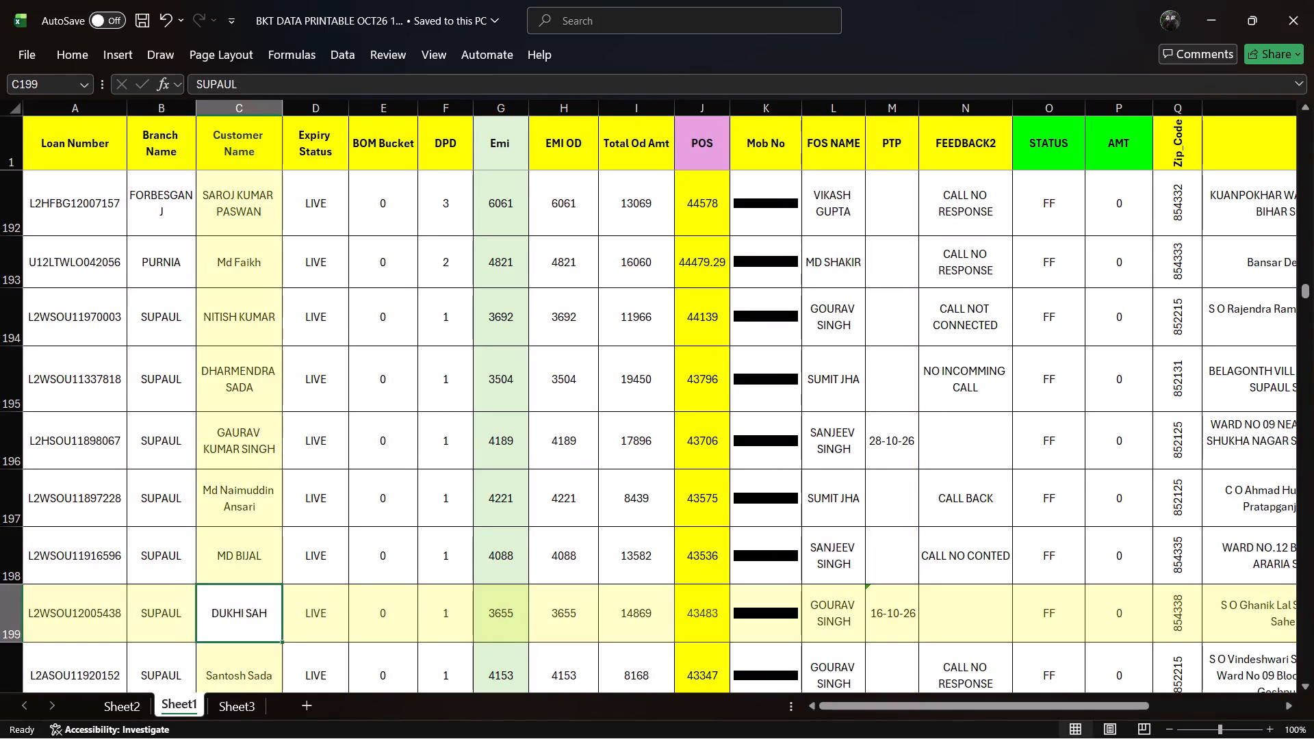
pyautogui.press('Right')
pyautogui.press('Right')
pyautogui.press('Right')
pyautogui.press('Right')
pyautogui.press('Right')
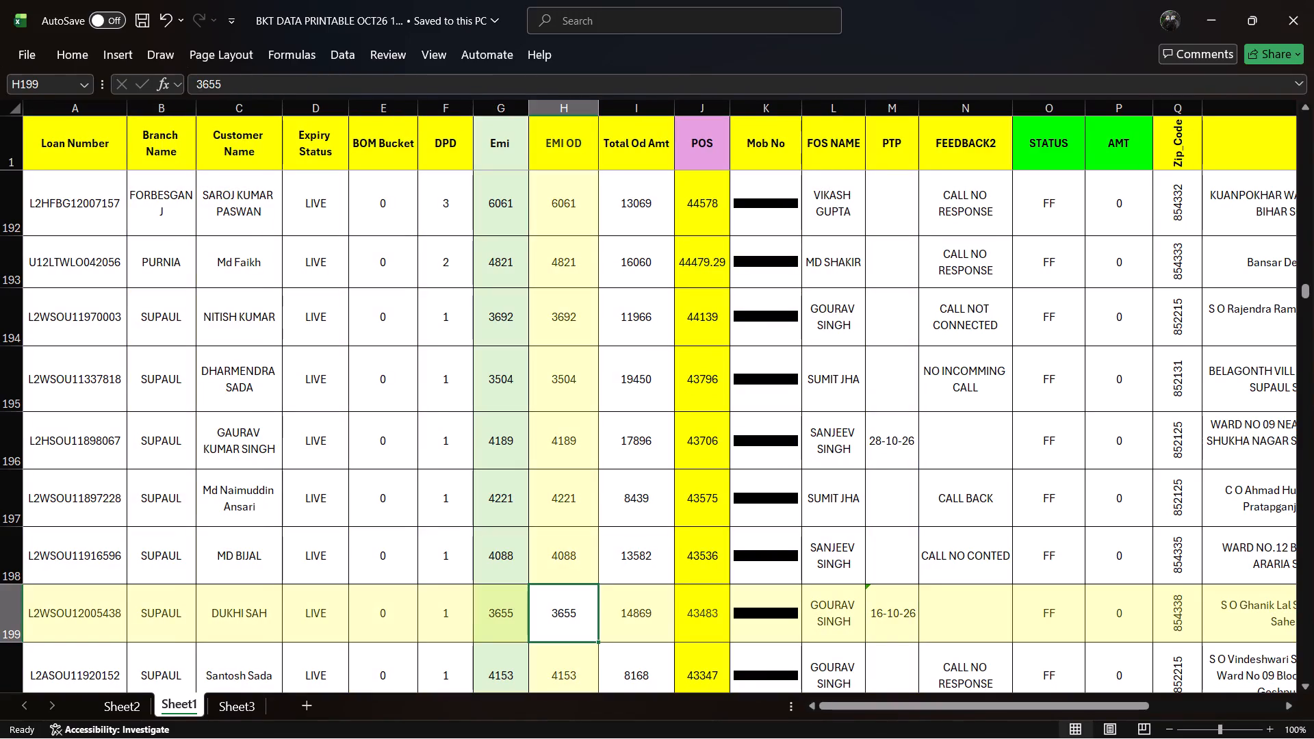
pyautogui.click(765, 610)
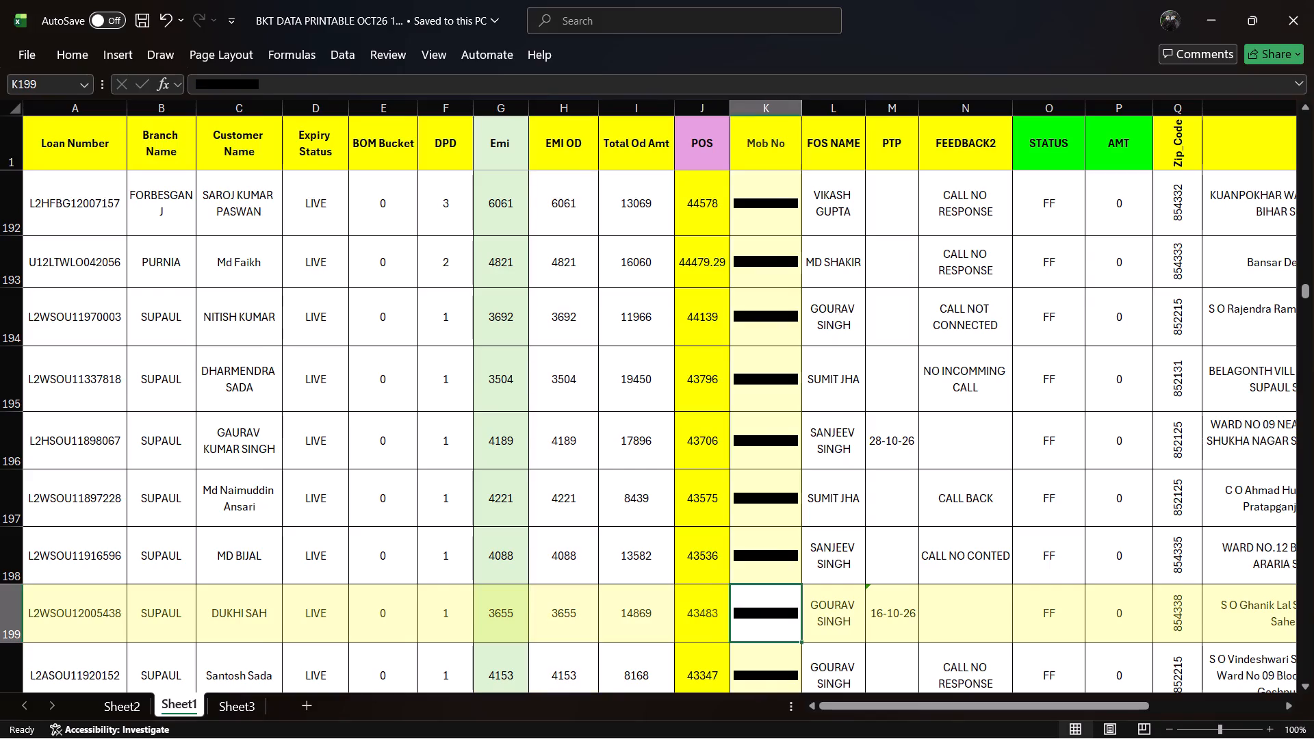
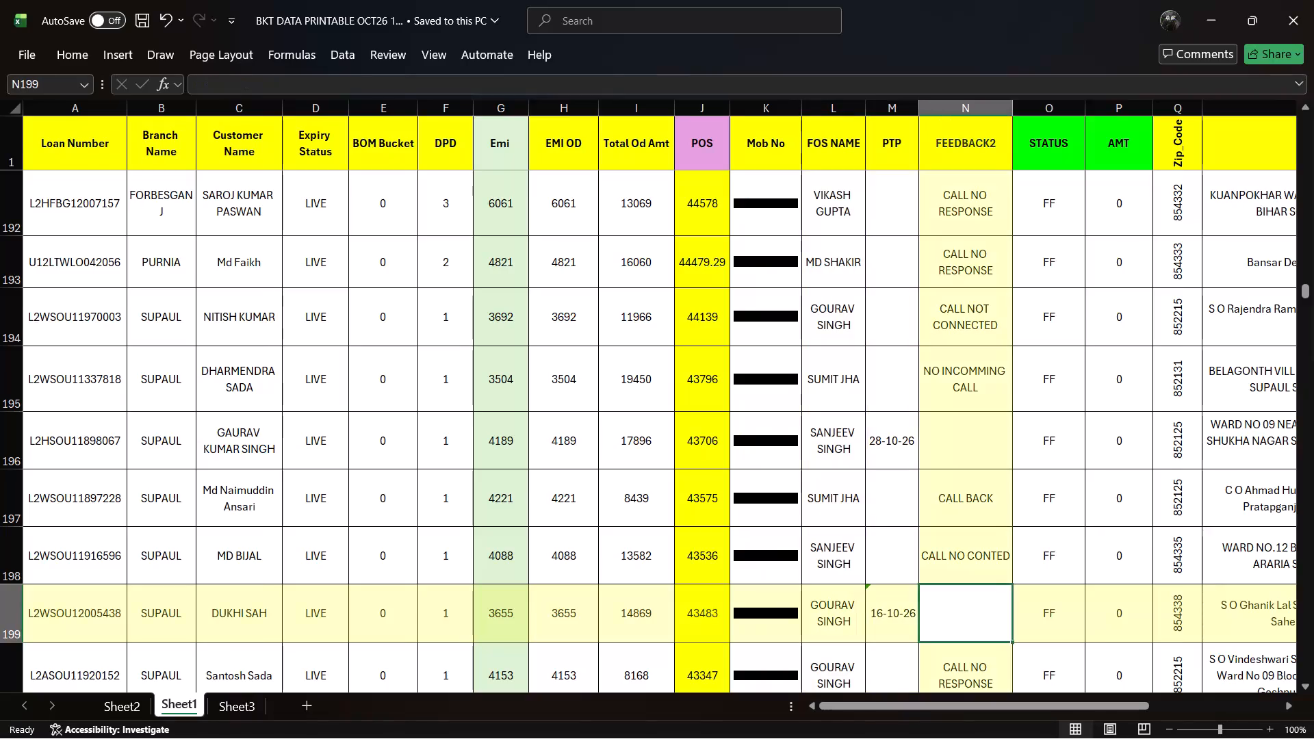
# Enter the feedback CALL NO RESPONSE for the borrower in row 199 and save the workbook.
pyautogui.press('x')
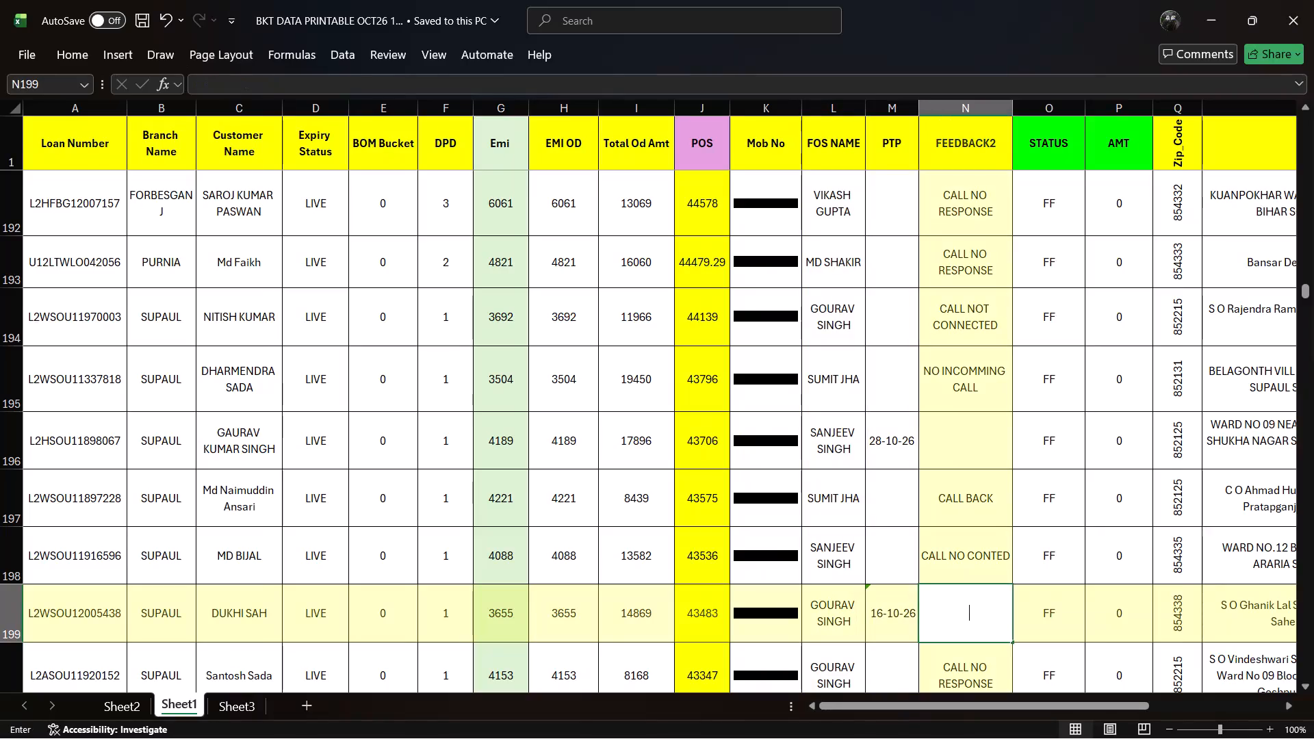
pyautogui.press('BackSpace')
pyautogui.write('CALL N')
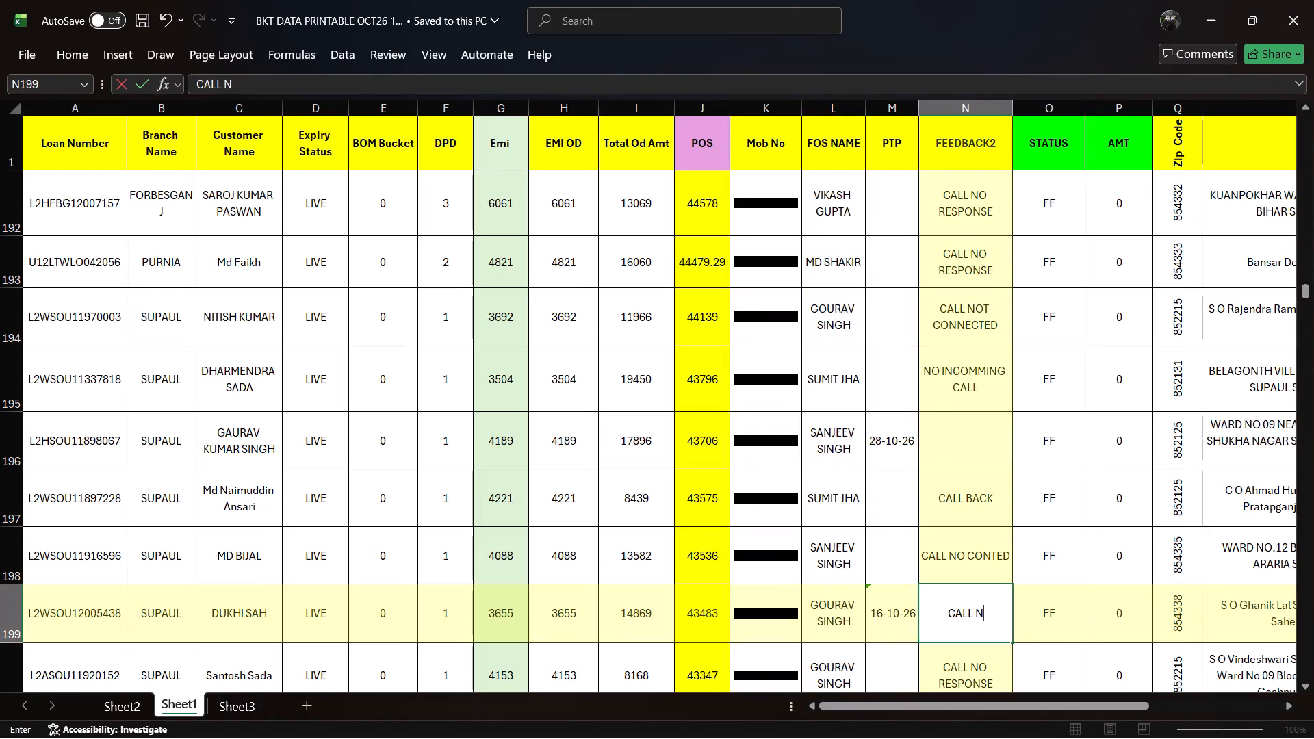
pyautogui.write('O R')
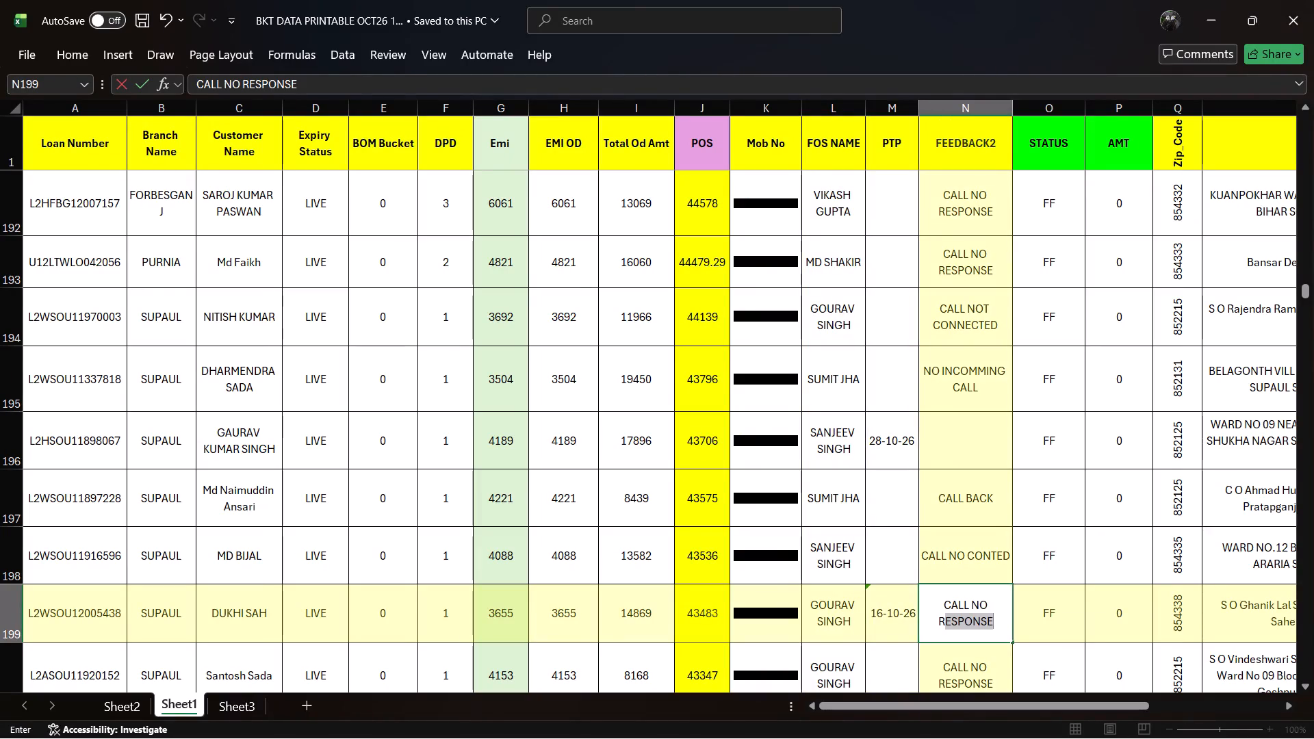
pyautogui.press('Down')
pyautogui.hotkey('ctrl', 's')
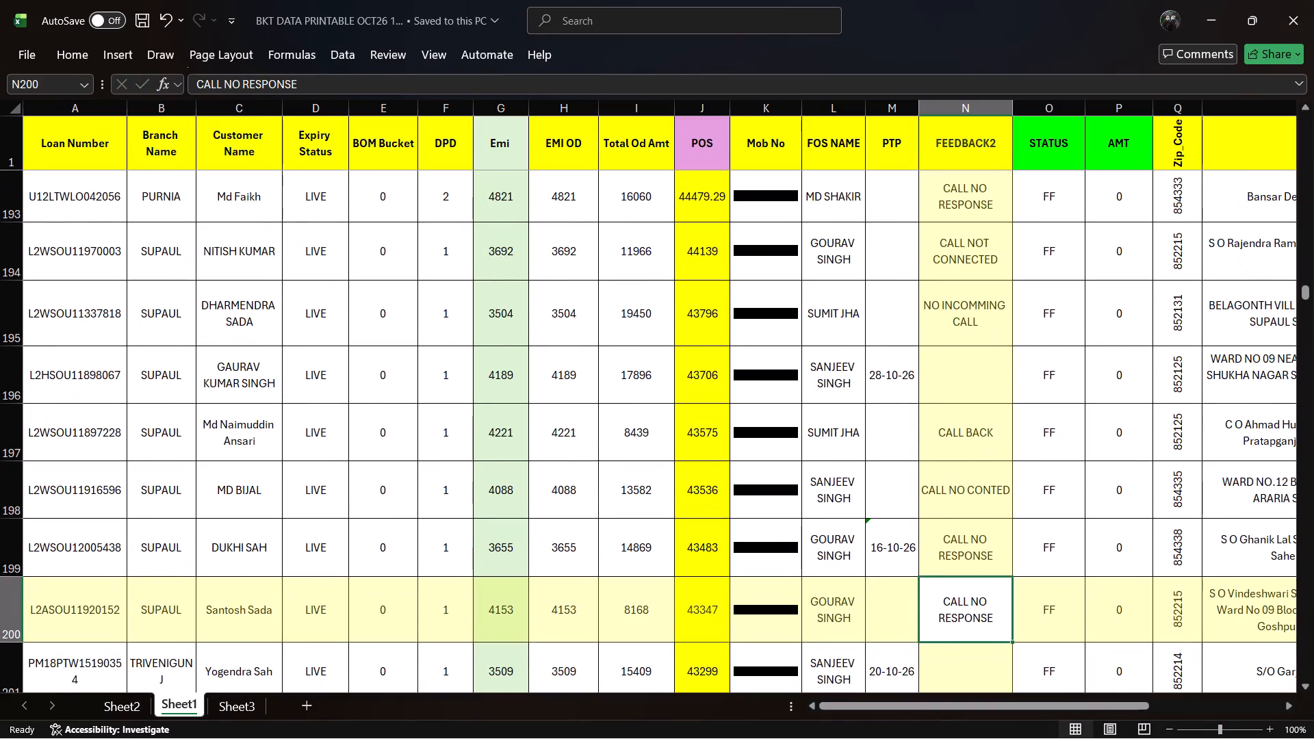
# Examine the borrower record in row 201, checking the PTP date, FOS name and mobile number.
pyautogui.press('Down')
pyautogui.press('Left')
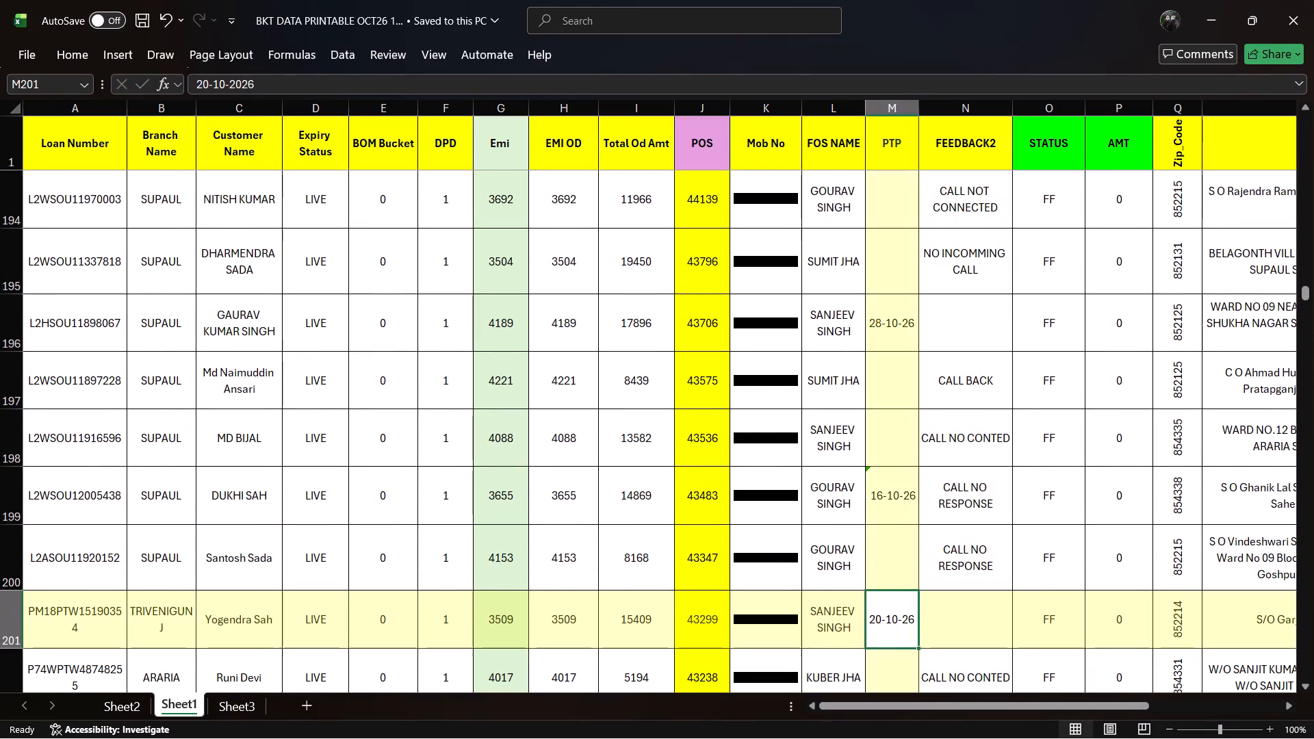
pyautogui.press('Left')
pyautogui.press('Left')
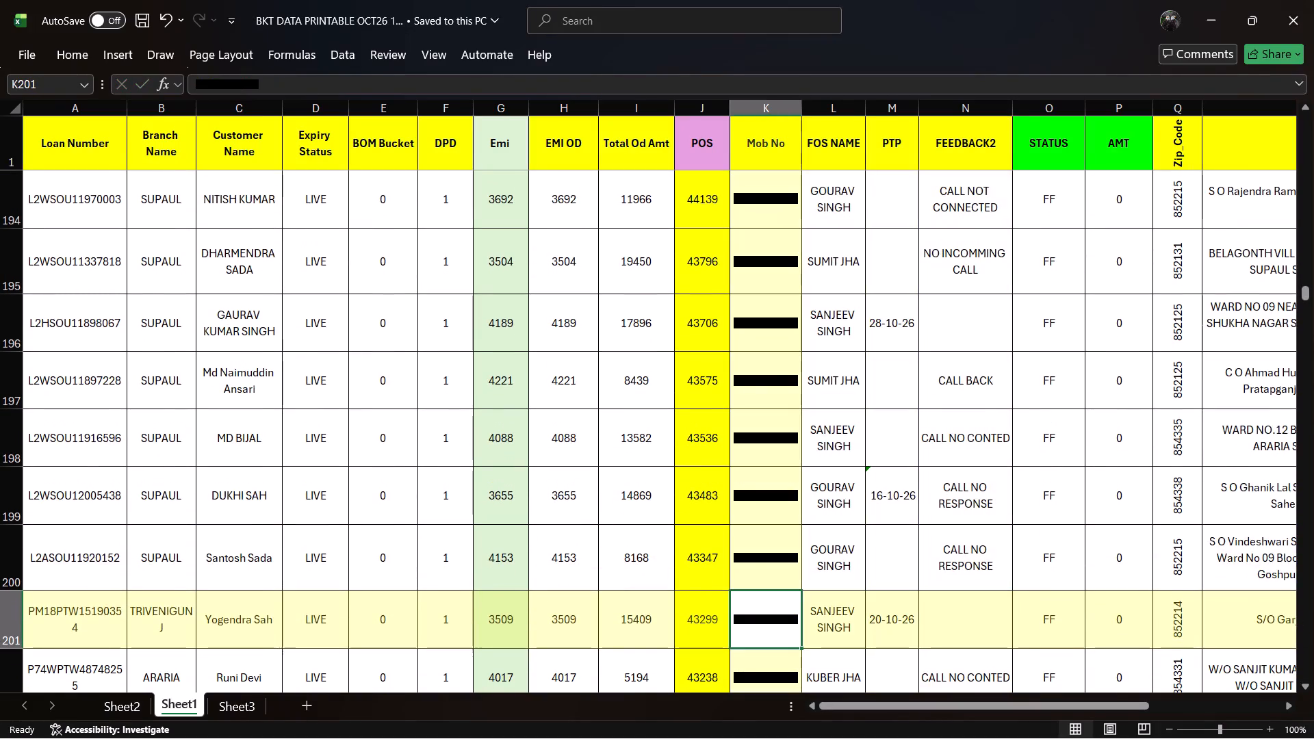
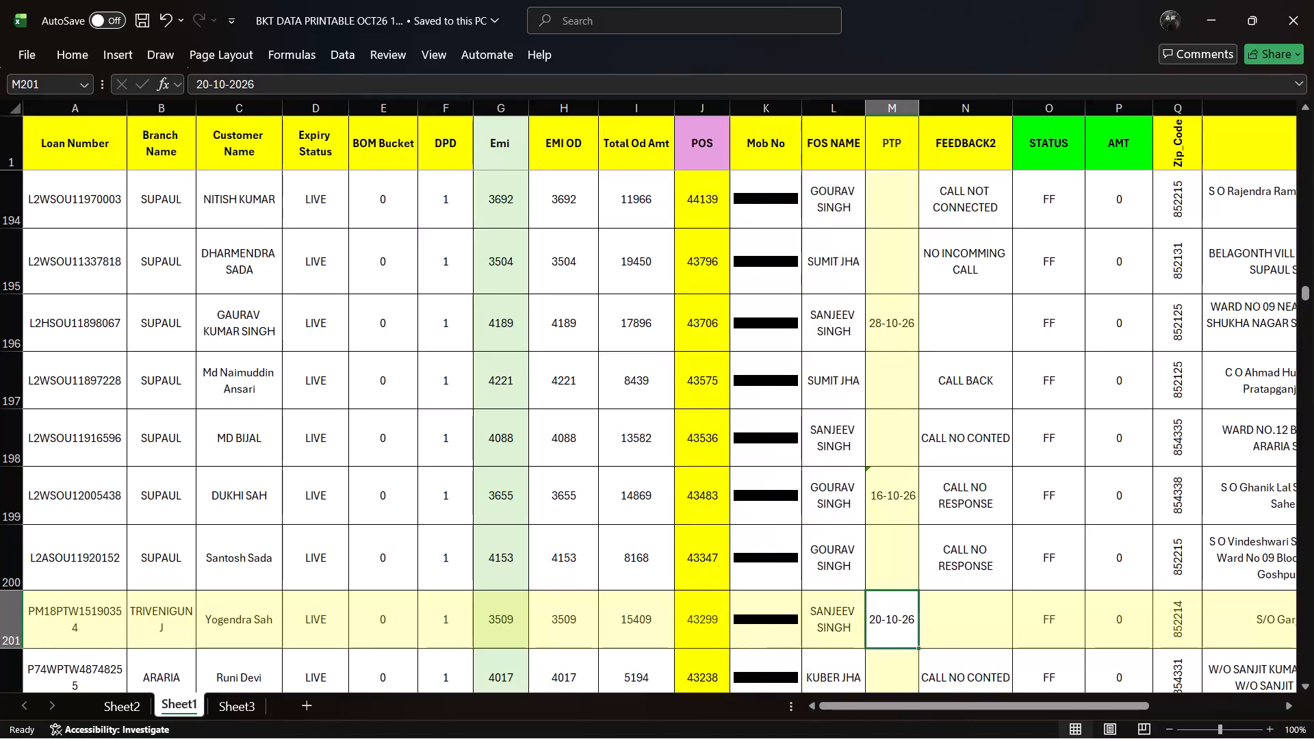
# Replace the FEEDBACK2 entry for the borrower in row 203 with PAID and save the workbook.
pyautogui.press('Right')
pyautogui.press('Down')
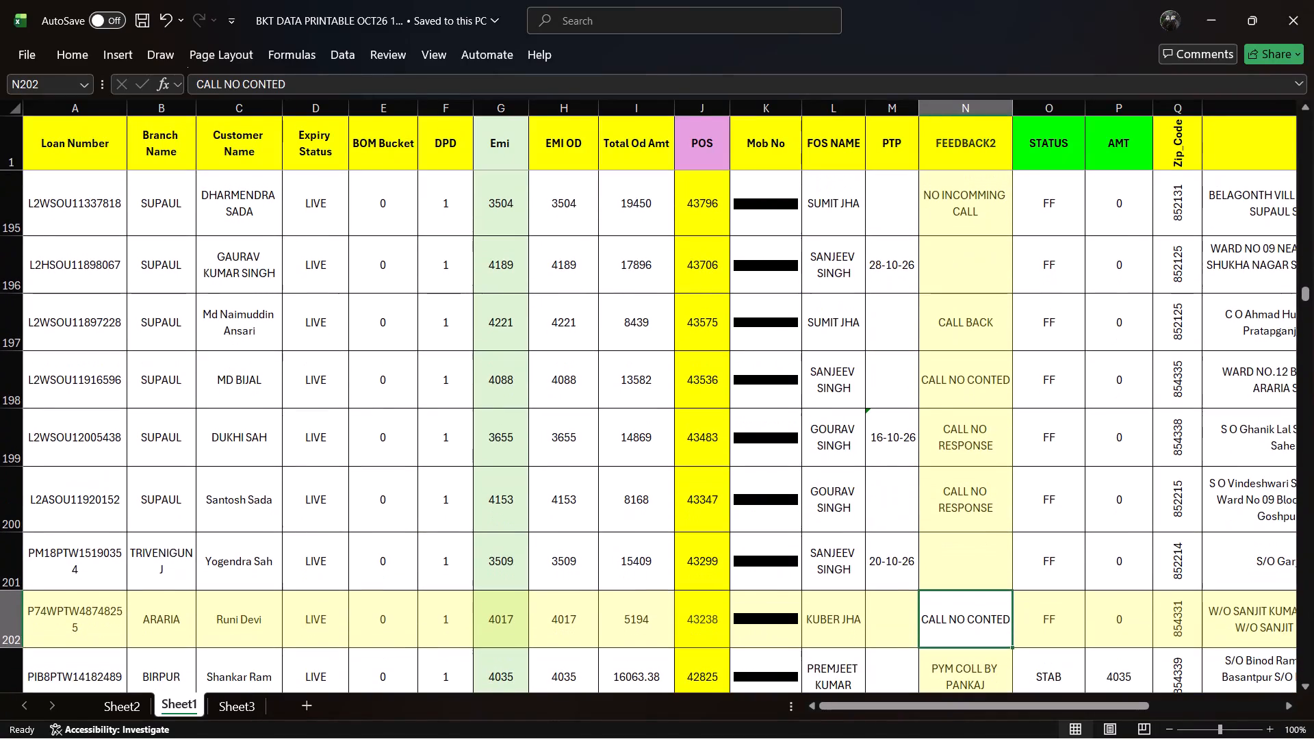
pyautogui.press('Down')
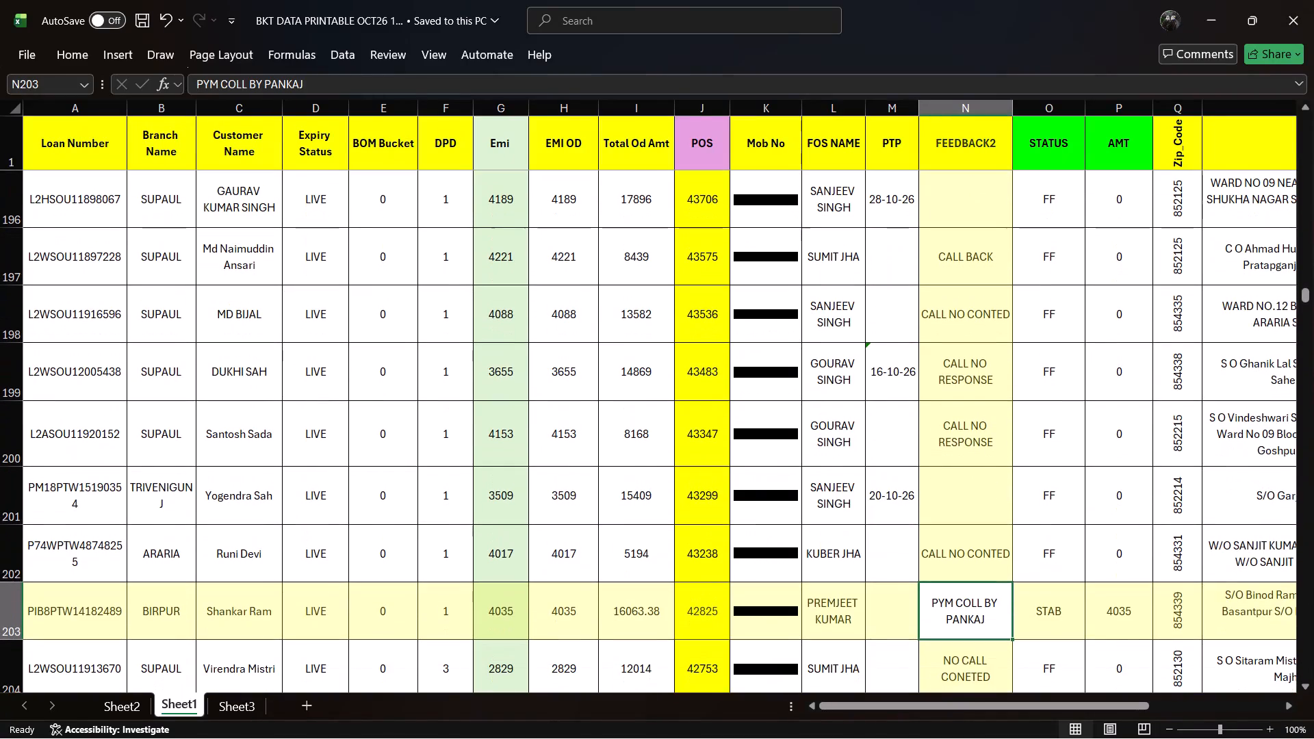
pyautogui.press('Up')
pyautogui.press('Down')
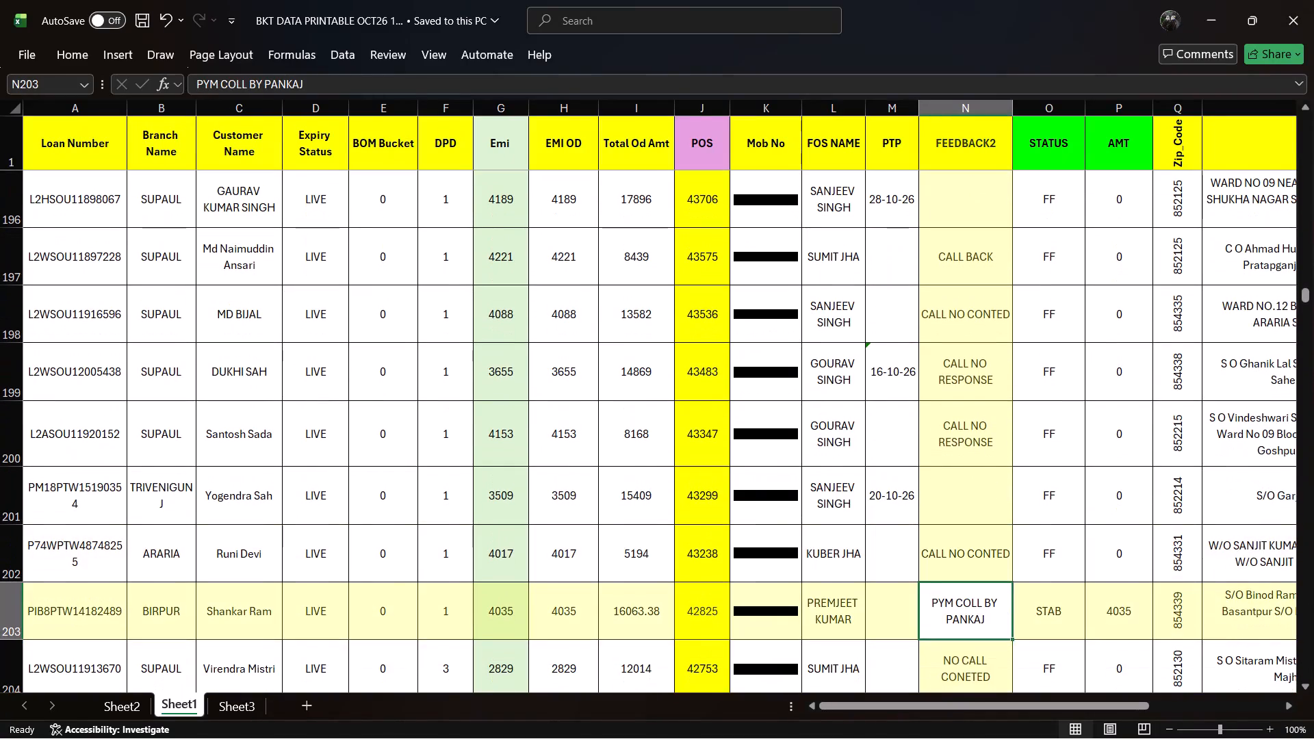
pyautogui.press('BackSpace')
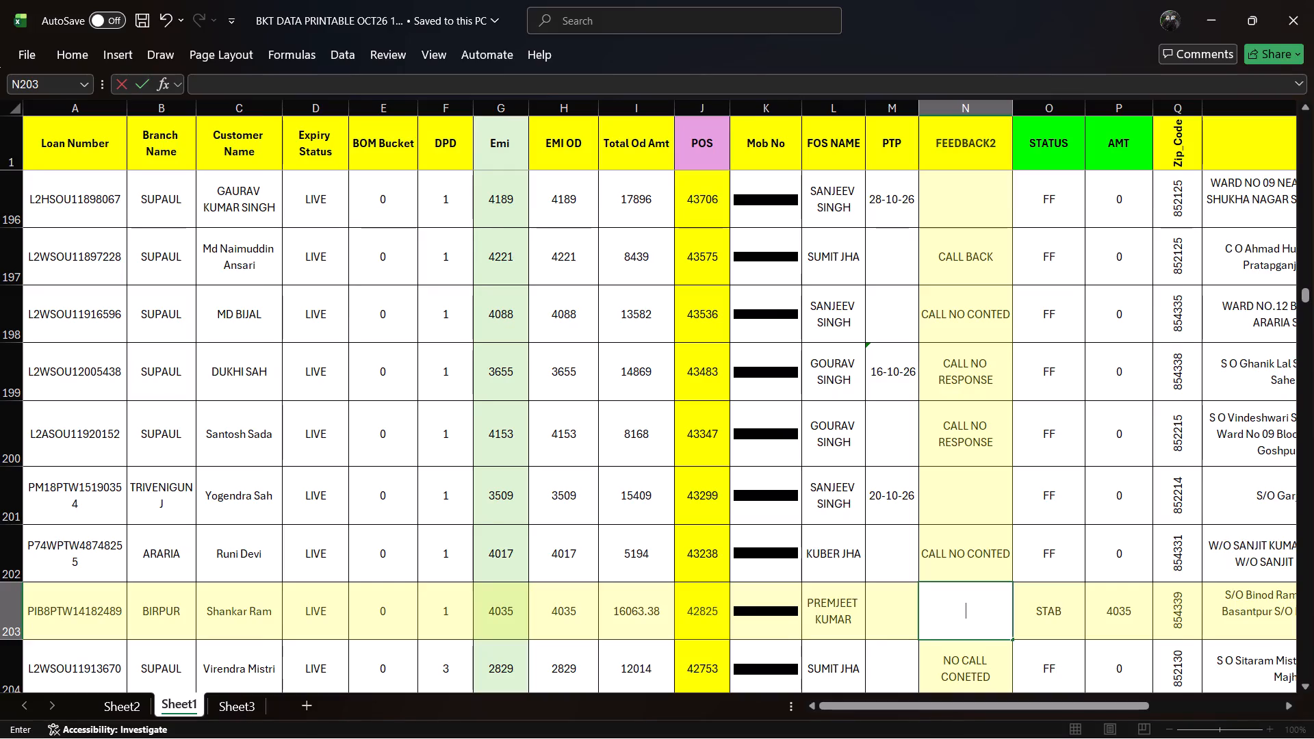
pyautogui.write('PAID')
pyautogui.hotkey('ctrl', 's')
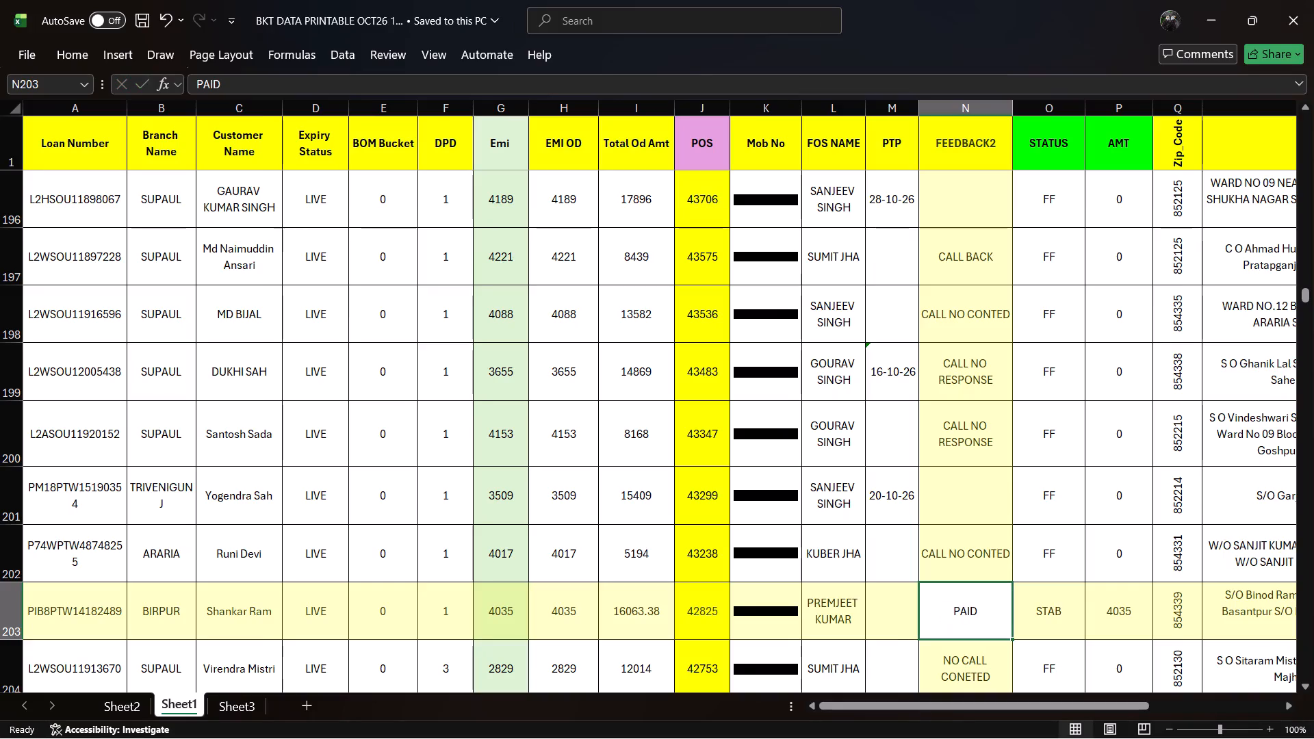
# Return to the borrower record in row 201 and check its PTP date and mobile number.
pyautogui.press('Up')
pyautogui.press('Up')
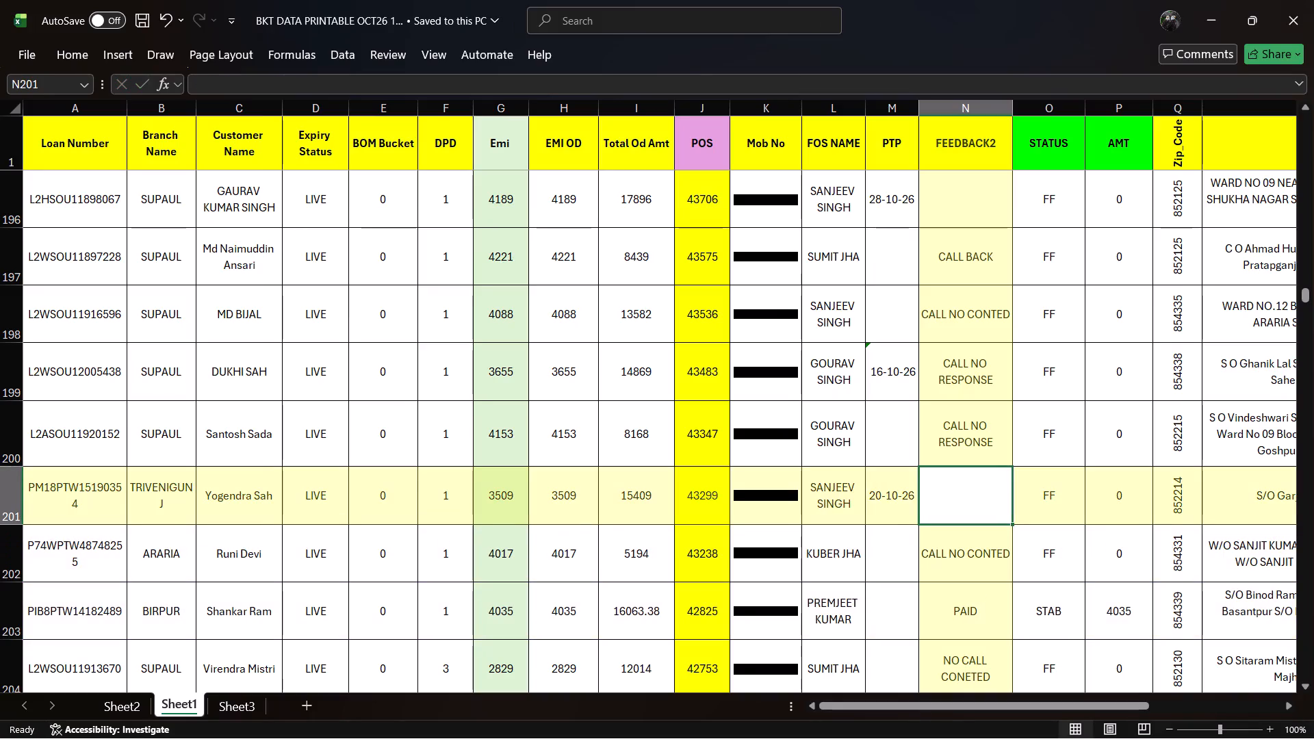
pyautogui.press('Left')
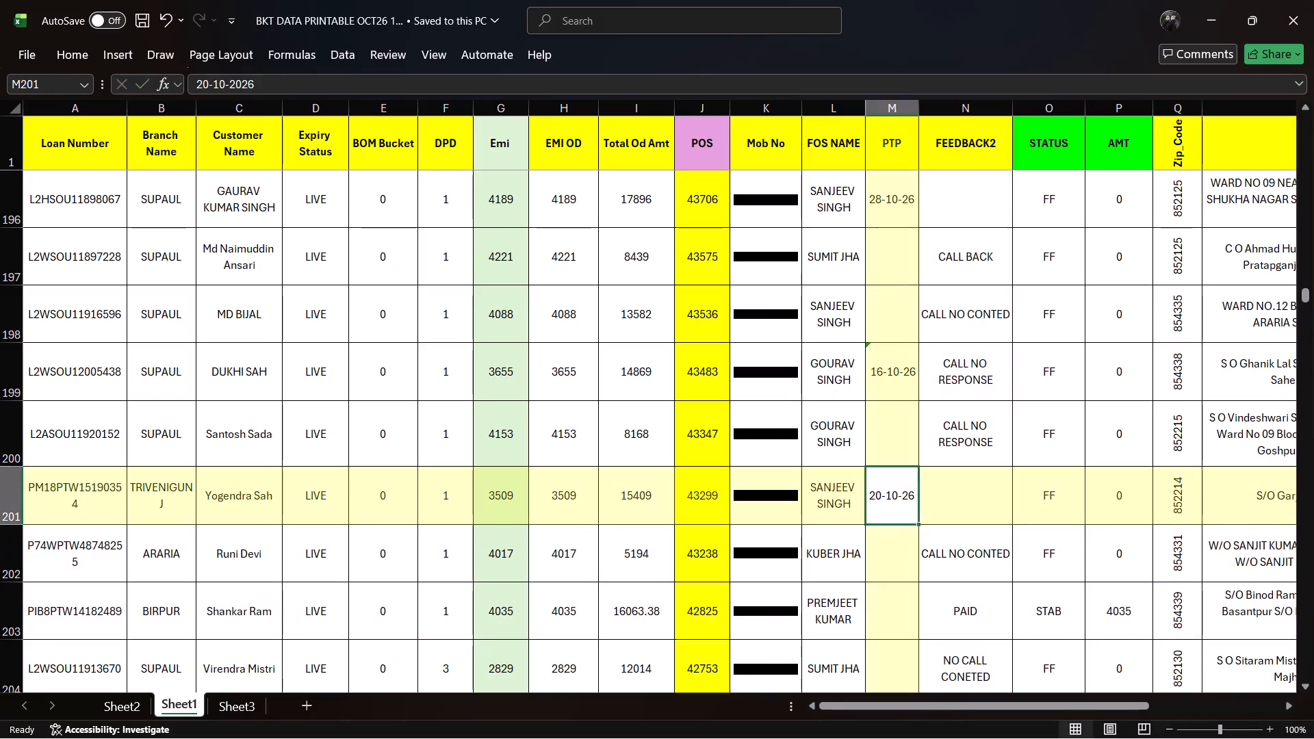
pyautogui.press('Left')
pyautogui.press('Left')
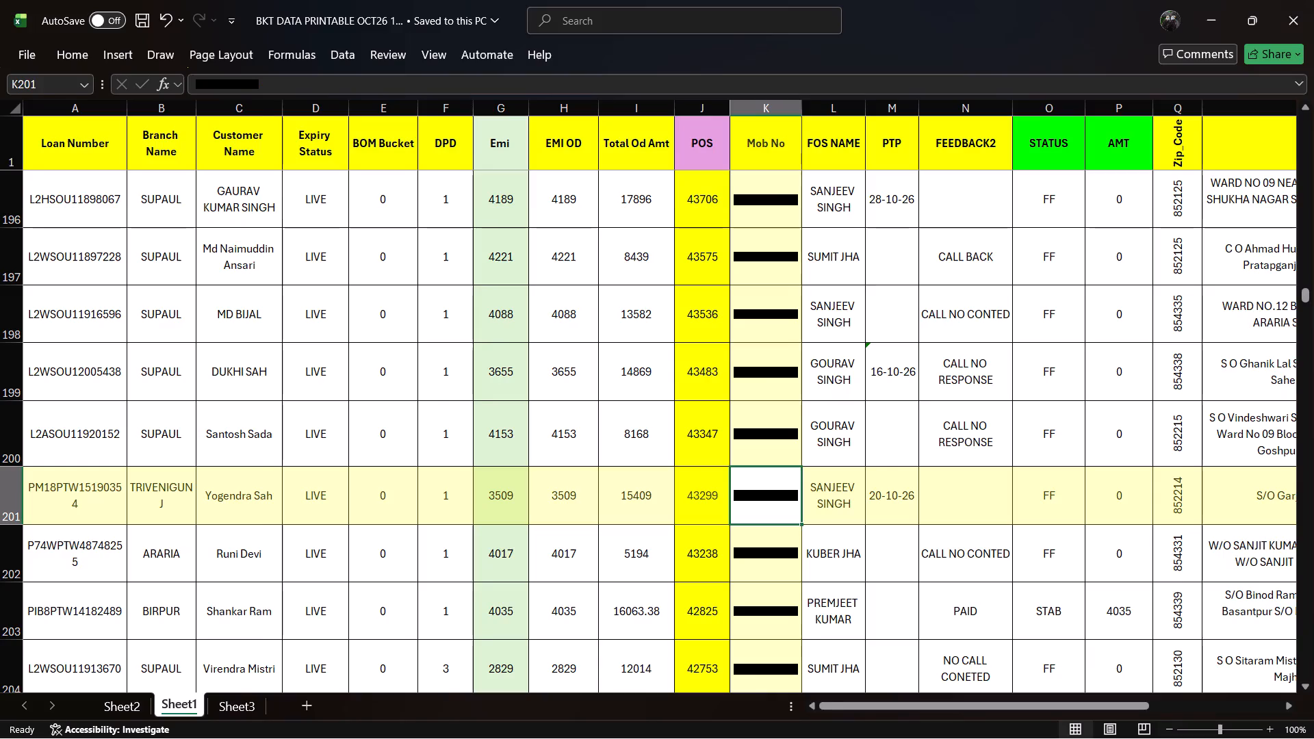
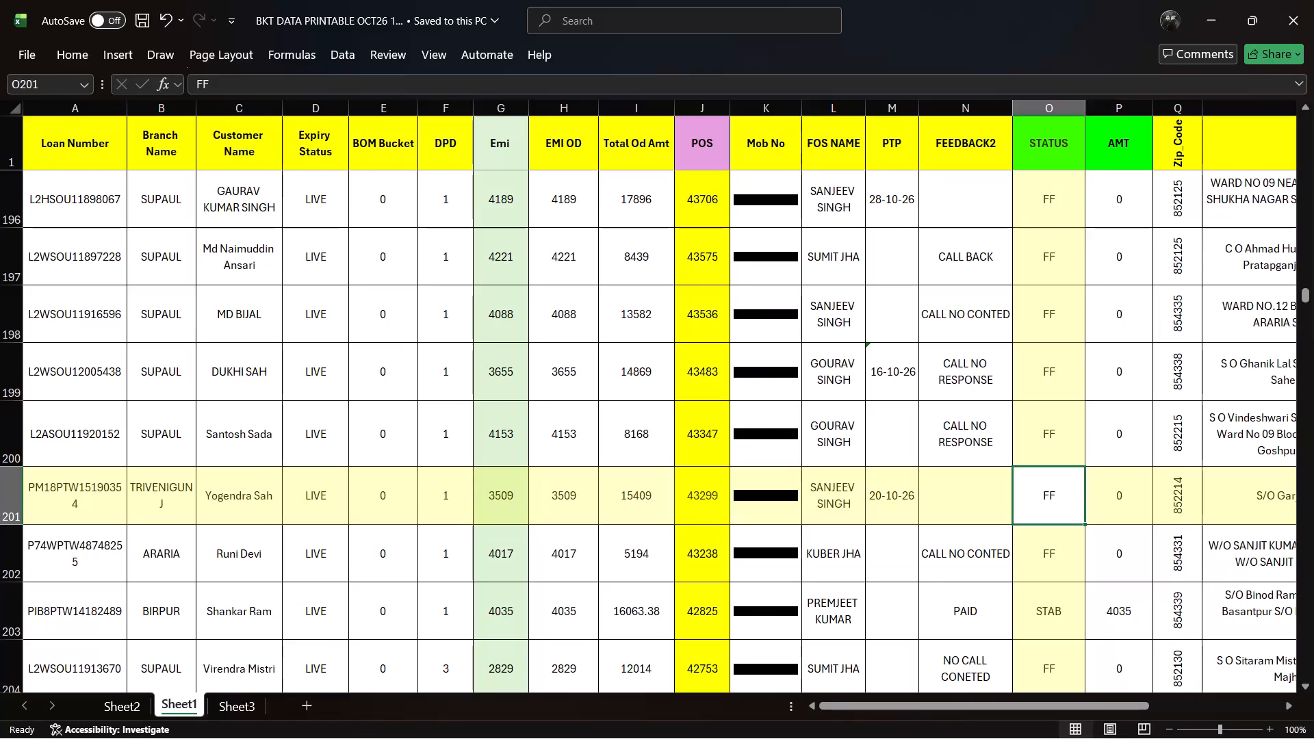
# Enter CALL NO RESPONSE as the FEEDBACK2 entry for the borrower in row 201 and save the workbook.
pyautogui.press('Left')
pyautogui.write('CALL NO R')
pyautogui.press('Down')
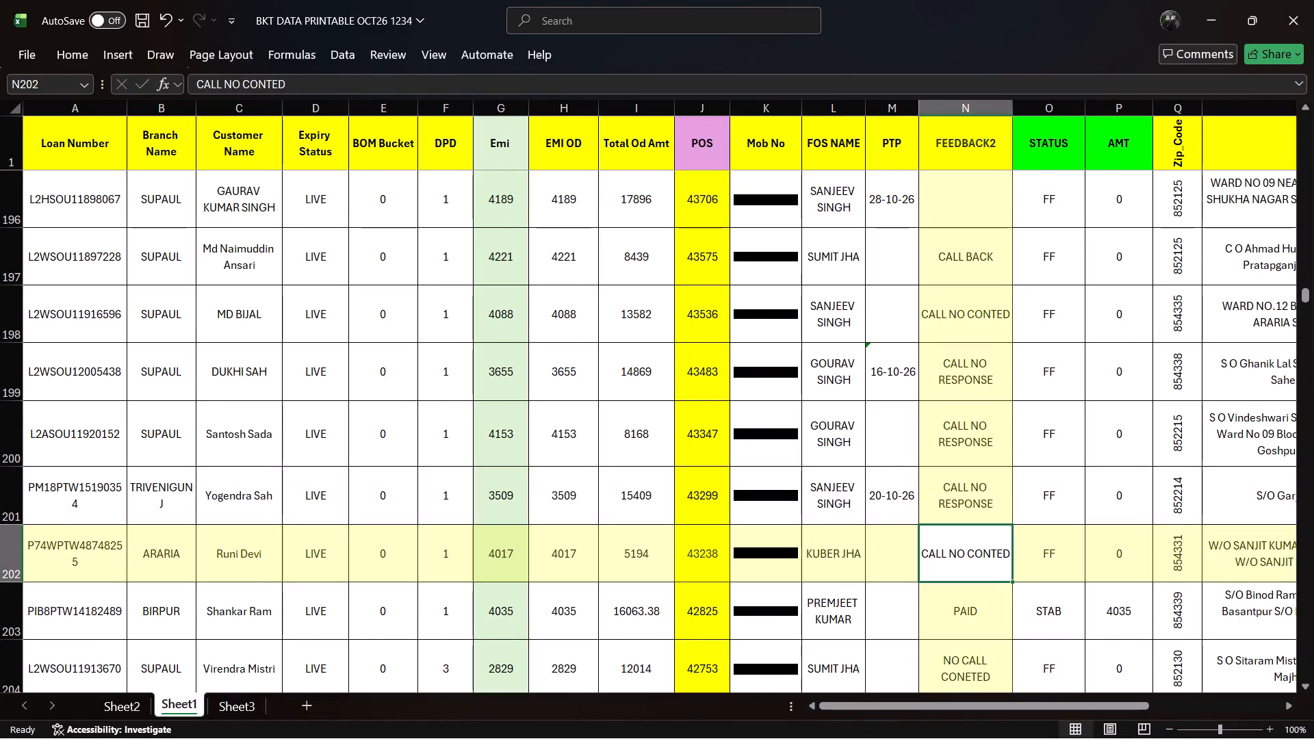
pyautogui.hotkey('ctrl', 's')
# Check the mobile number of the borrower in row 205, enter SWITCH OFF as its FEEDBACK2 entry and save the workbook.
pyautogui.press('Down')
pyautogui.press('Down')
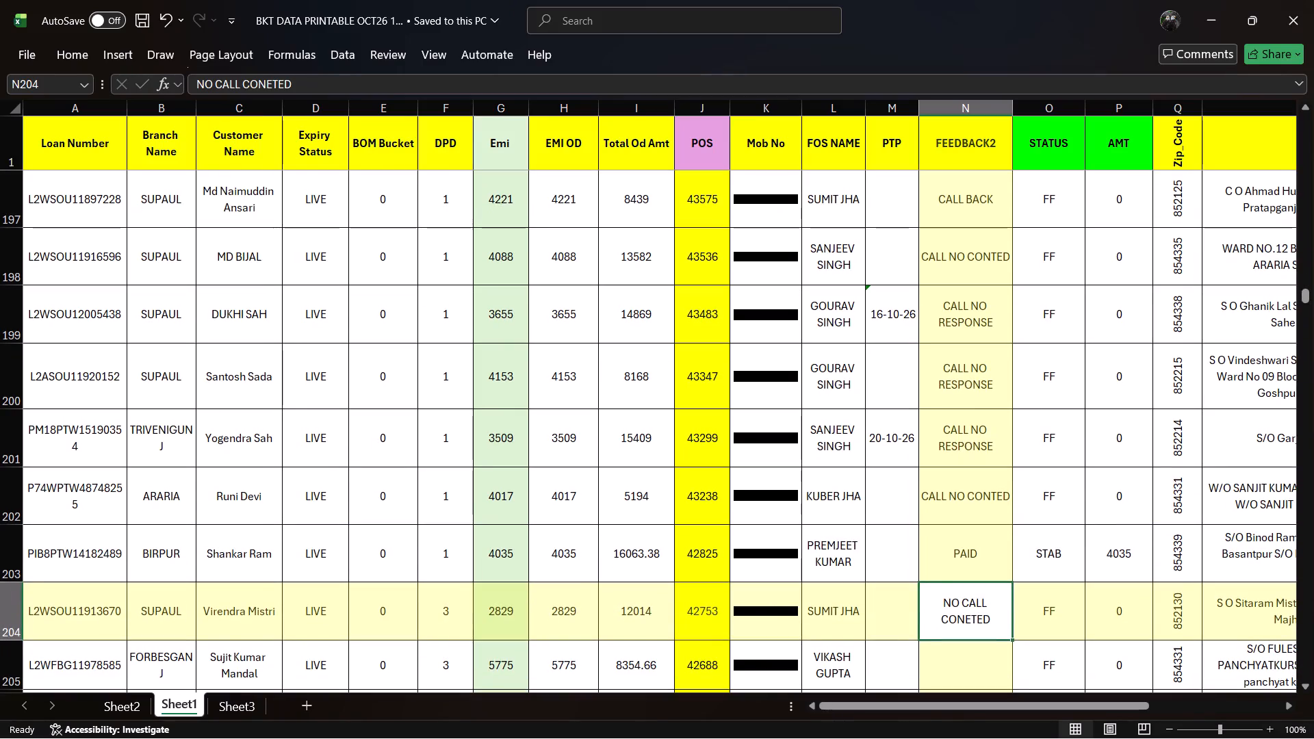
pyautogui.press('Down')
pyautogui.press('Down')
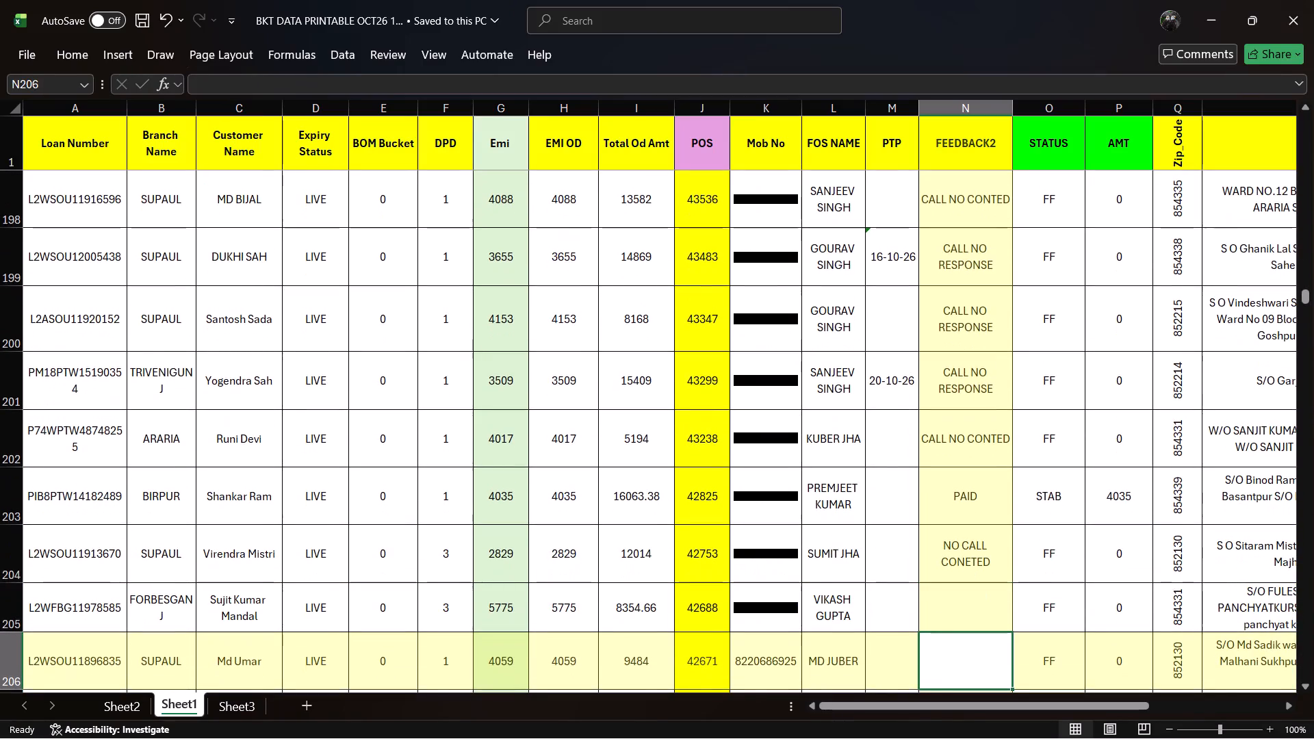
pyautogui.press('Up')
pyautogui.press('Left')
pyautogui.press('Left')
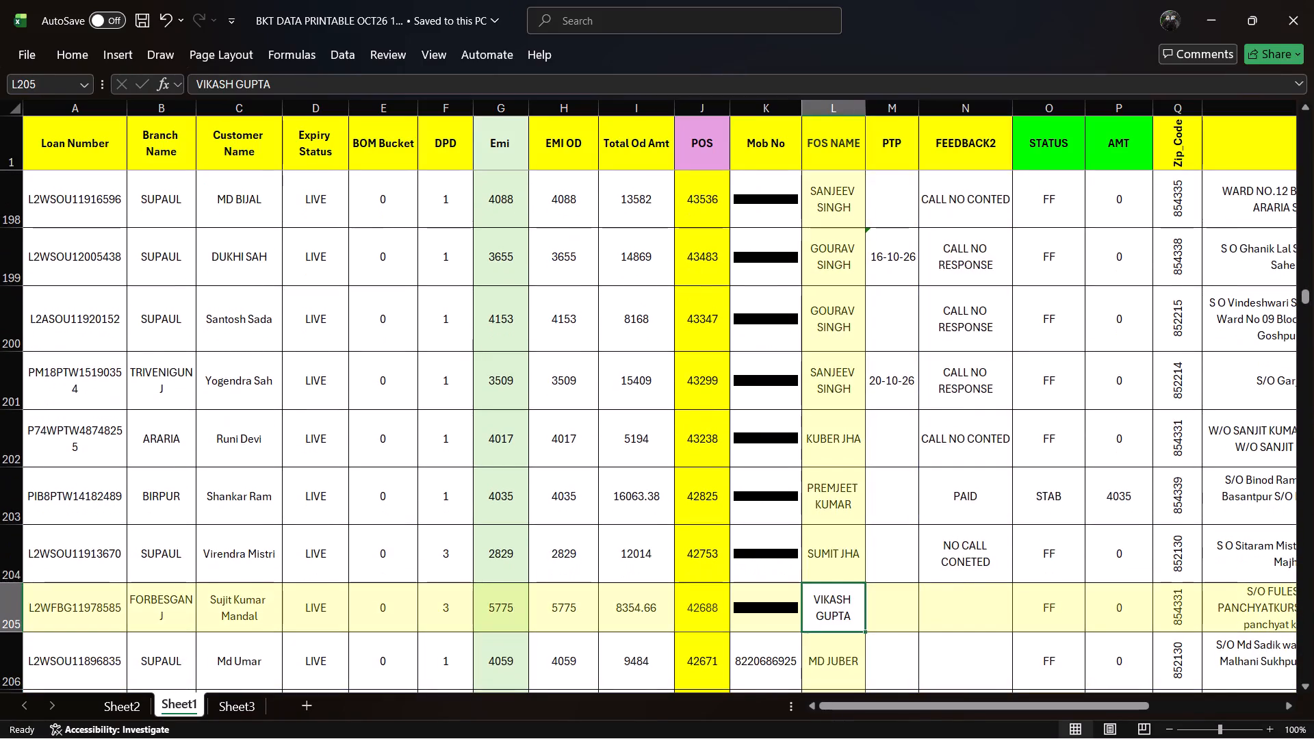
pyautogui.press('Left')
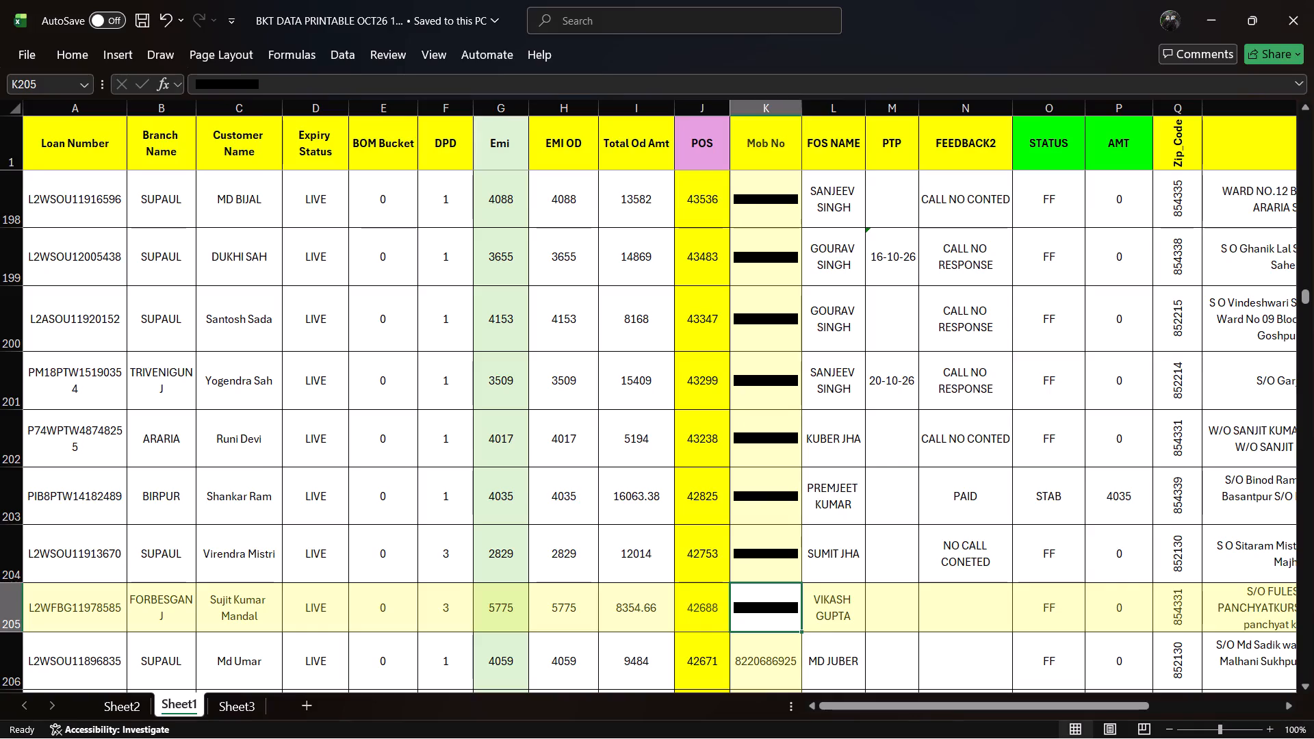
pyautogui.press('Right')
pyautogui.press('Right')
pyautogui.press('Right')
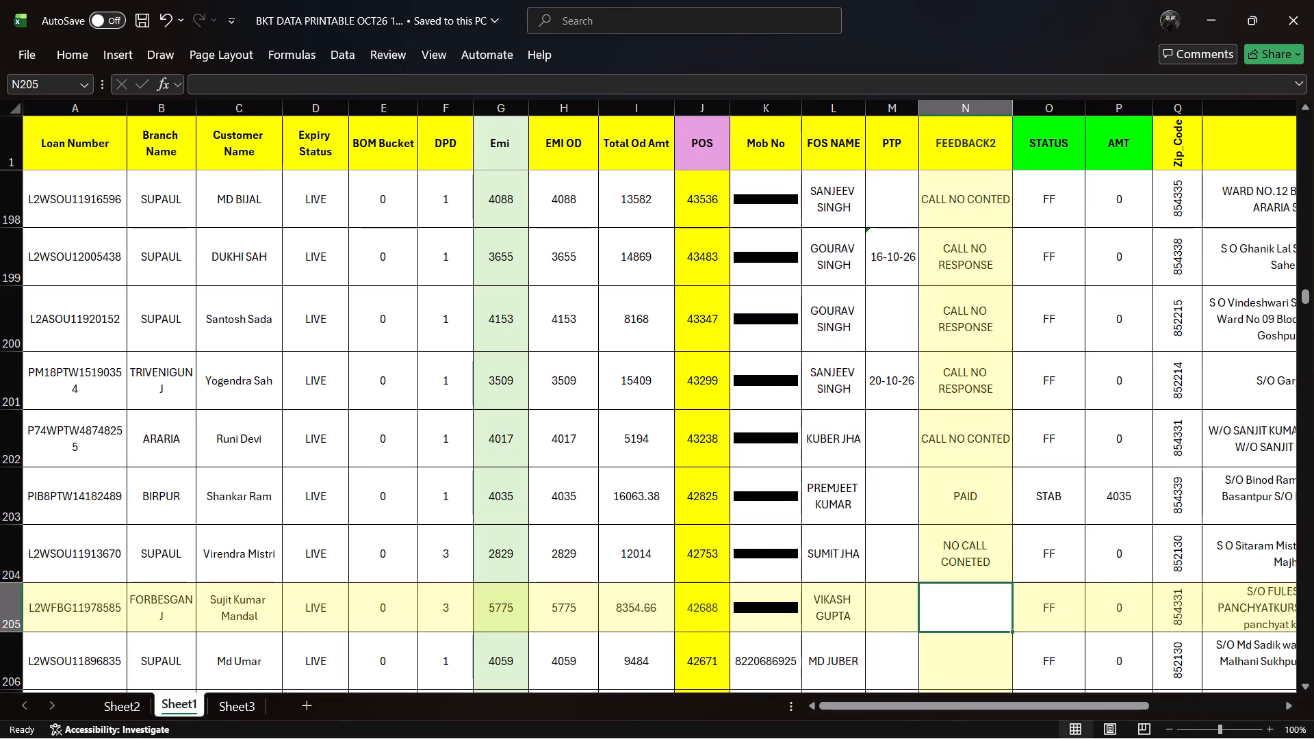
pyautogui.write('SW')
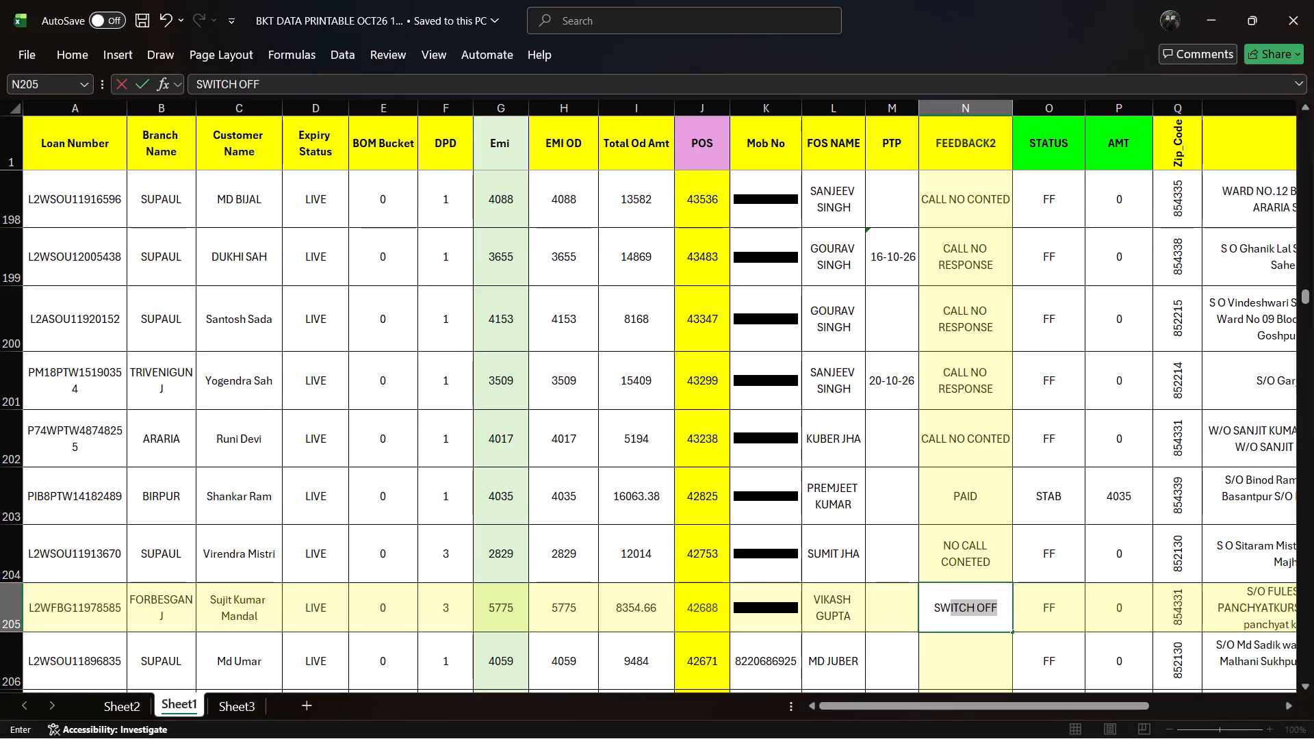
pyautogui.press('Down')
pyautogui.hotkey('ctrl', 's')
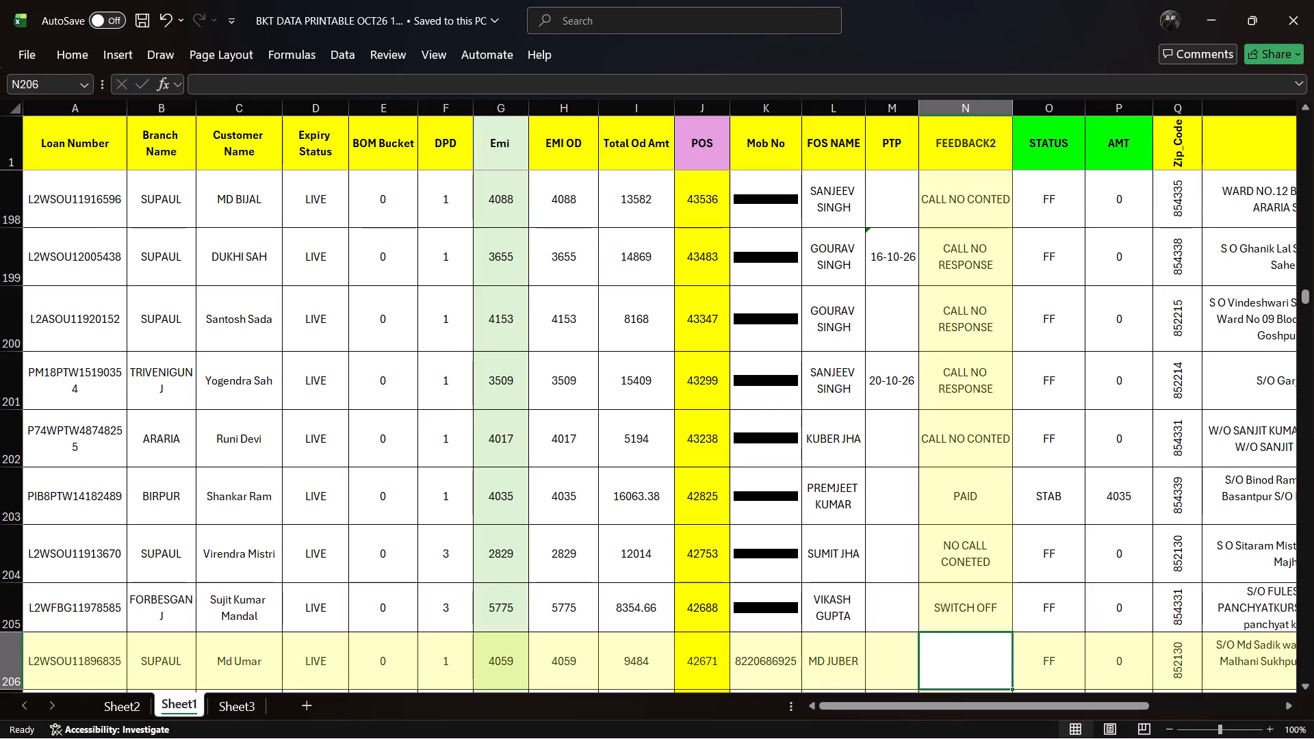
# Look up the mobile number of the borrower in row 206.
pyautogui.press('Left')
pyautogui.press('Left')
pyautogui.press('Left')
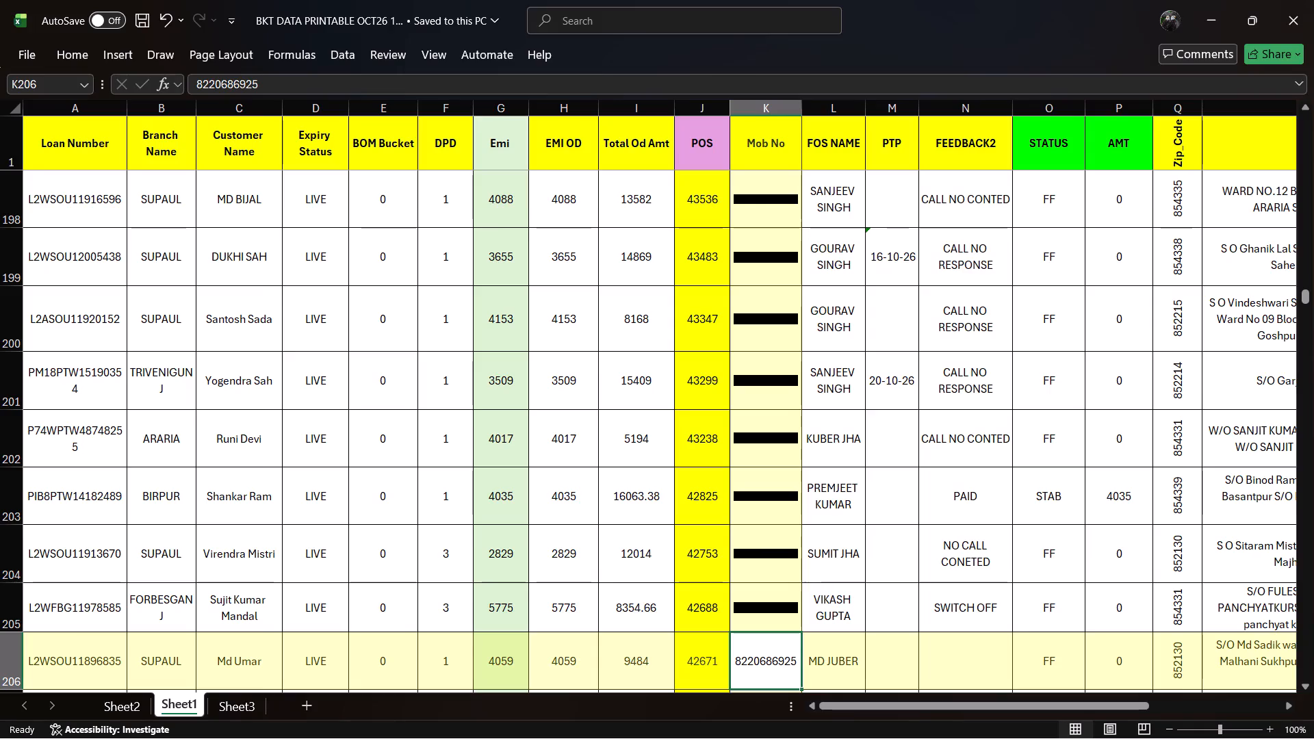
pyautogui.press('Down')
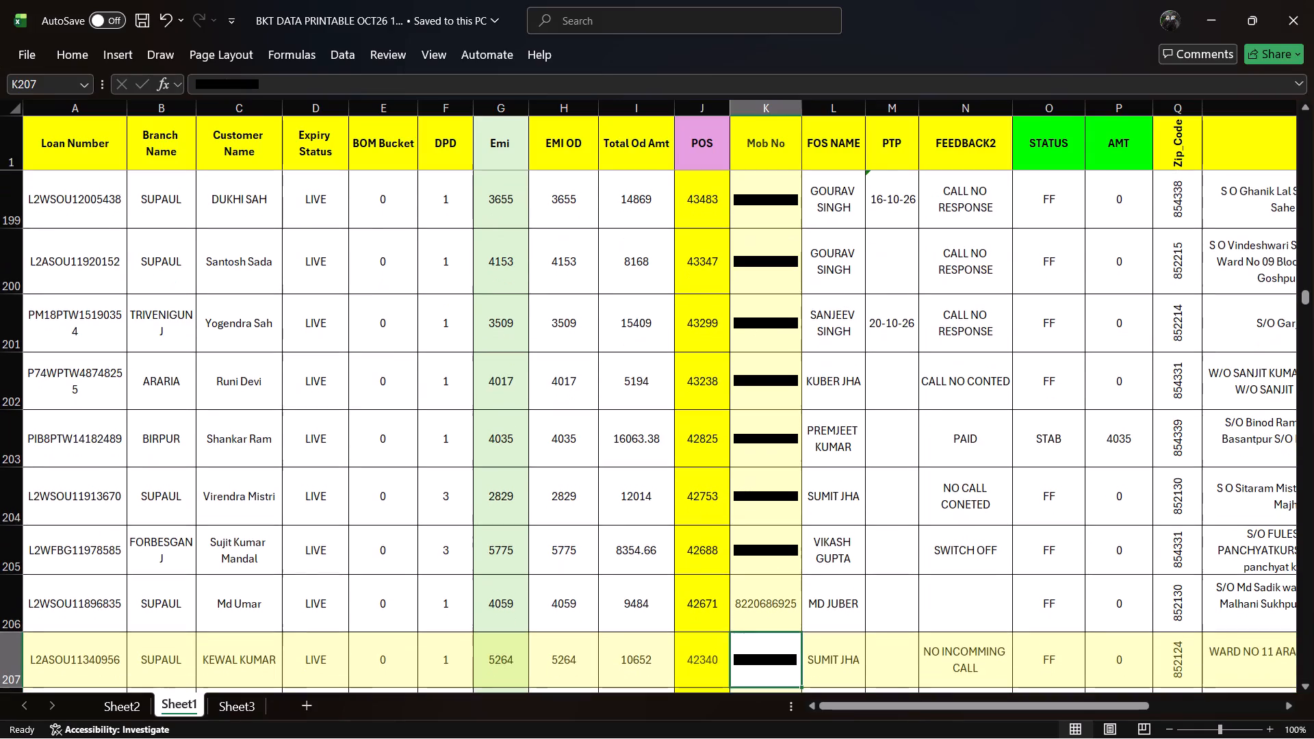
pyautogui.press('Up')
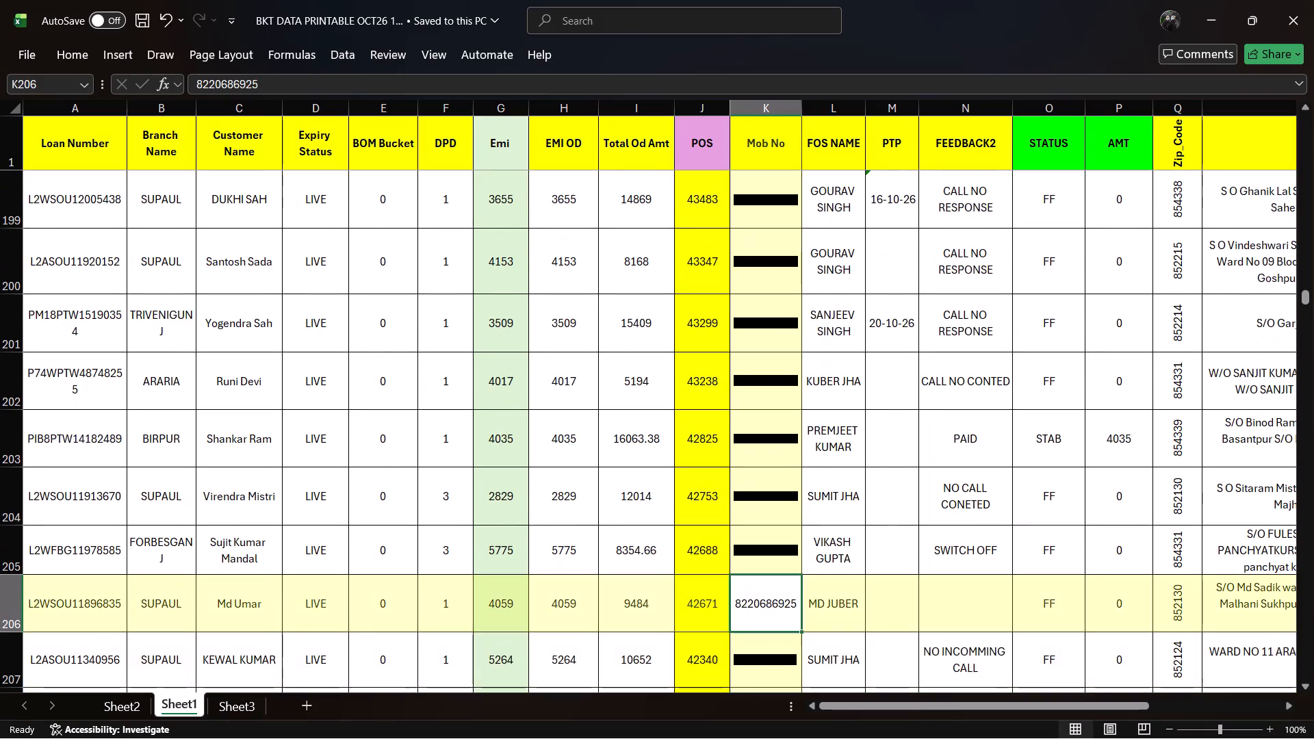
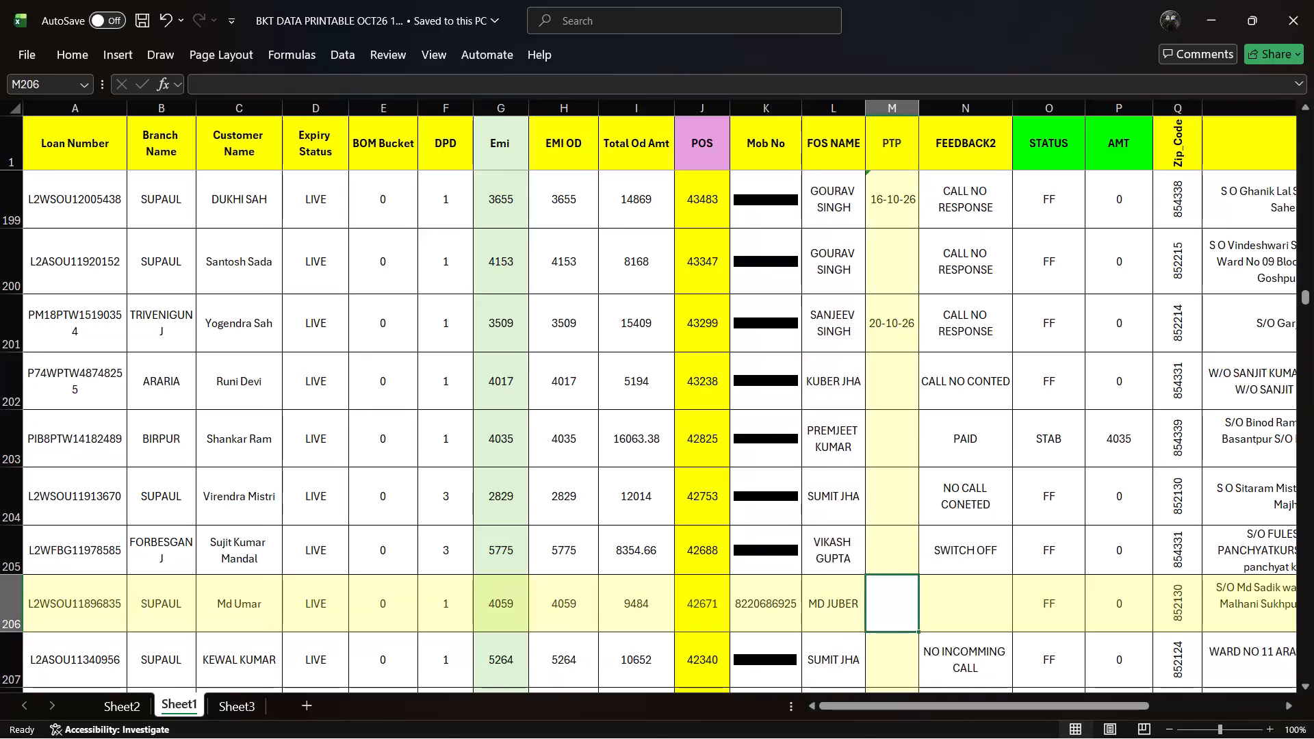
# Enter CALL NO RESPONSE as the FEEDBACK2 entry for the borrower in row 206 and save the workbook.
pyautogui.press('Right')
pyautogui.write('CALL NO R')
pyautogui.press('Down')
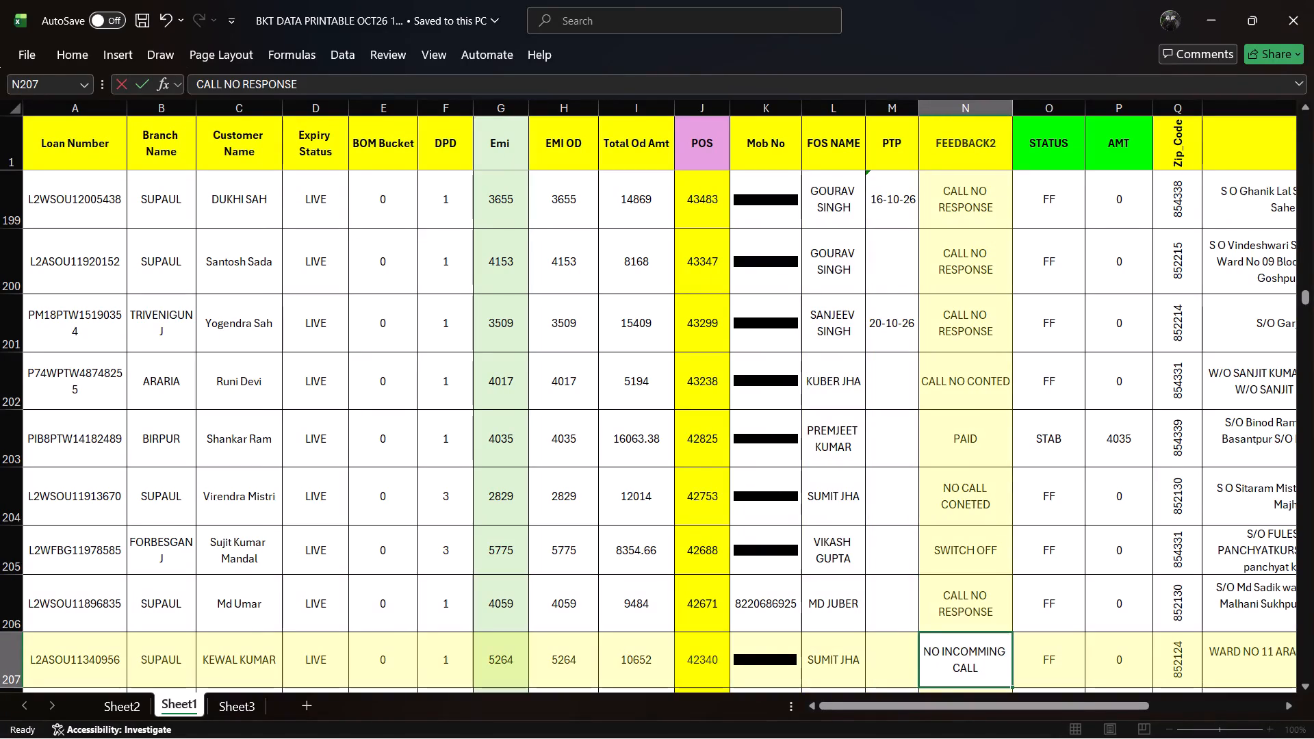
pyautogui.hotkey('ctrl', 's')
# Find the next borrower with an empty FEEDBACK2 entry, in row 209, and look up the mobile number.
pyautogui.press('Down')
pyautogui.press('Down')
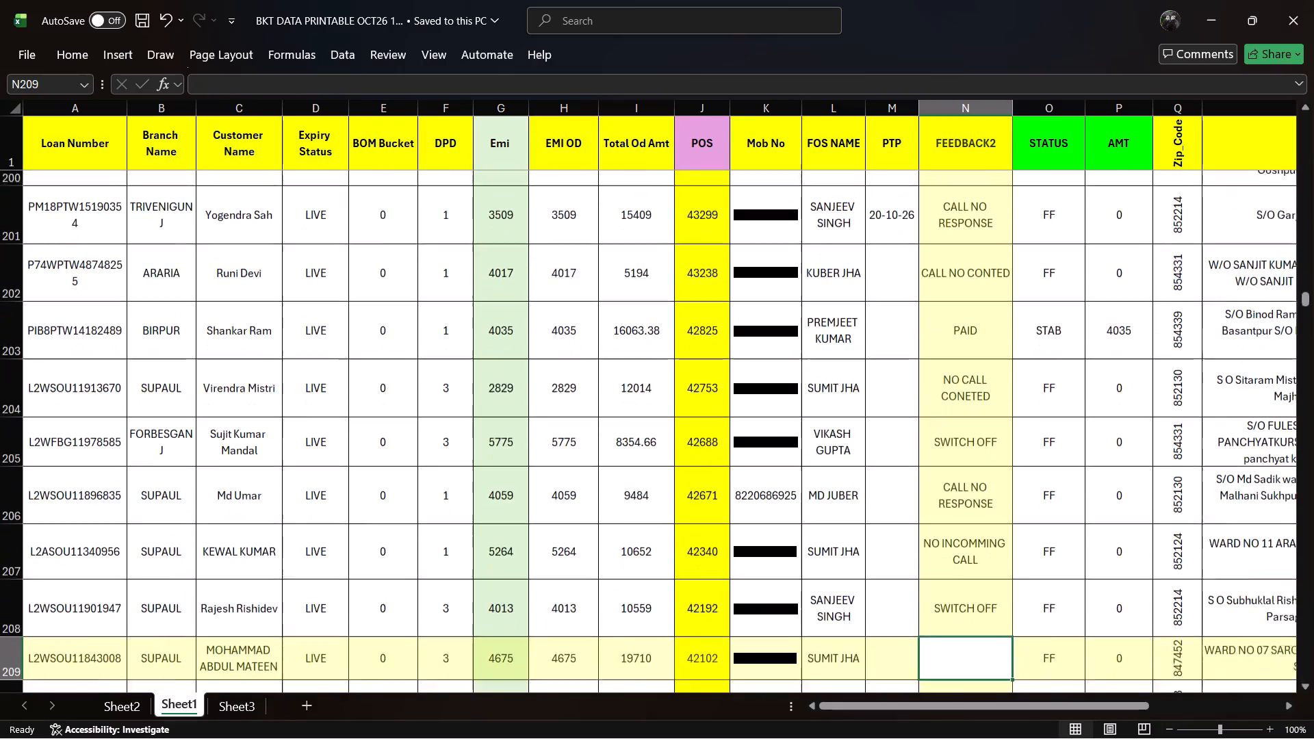
pyautogui.press('Down')
pyautogui.press('Down')
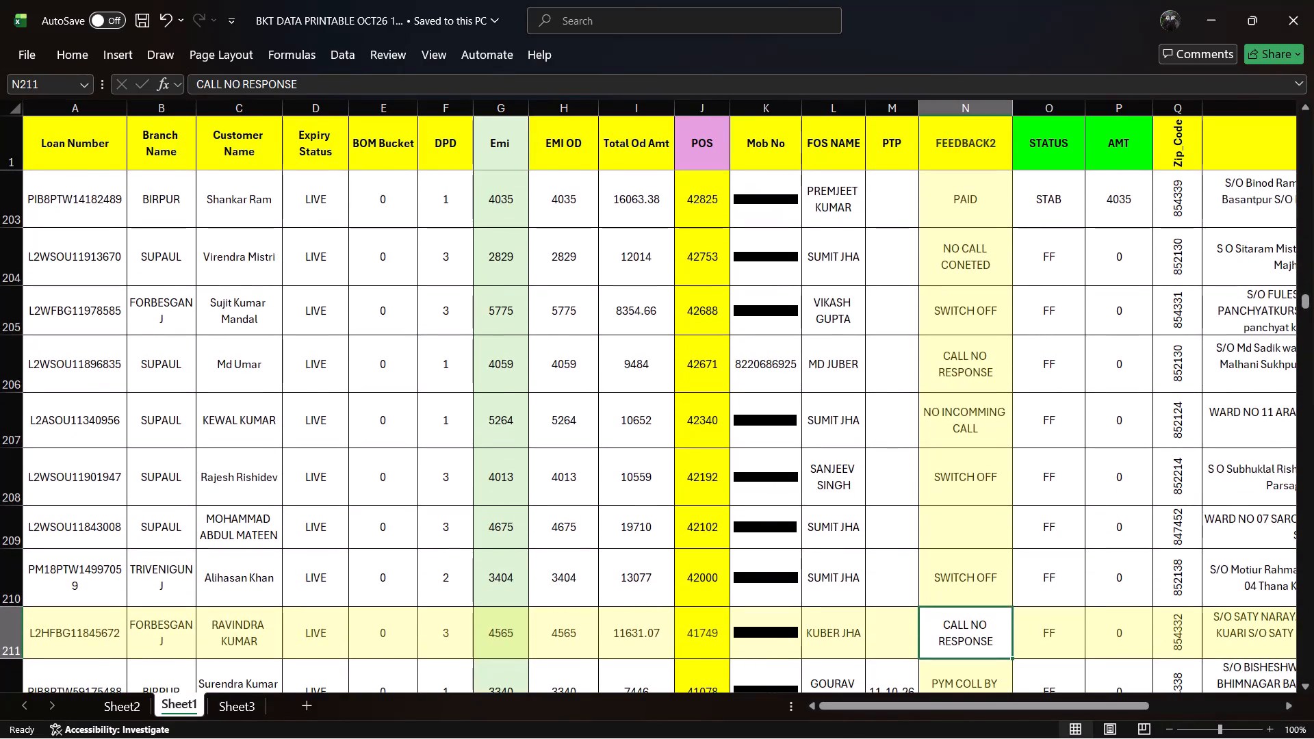
pyautogui.click(928, 528)
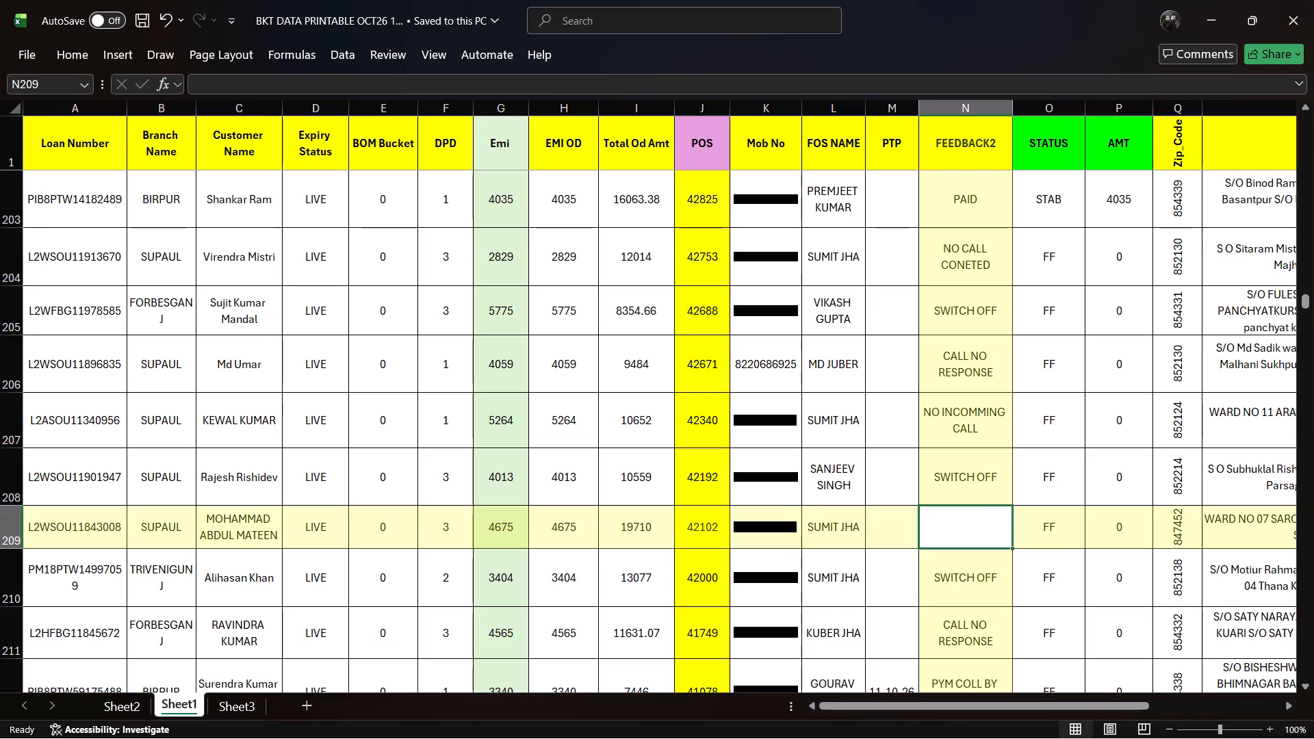
pyautogui.press('Left')
pyautogui.press('Left')
pyautogui.press('Left')
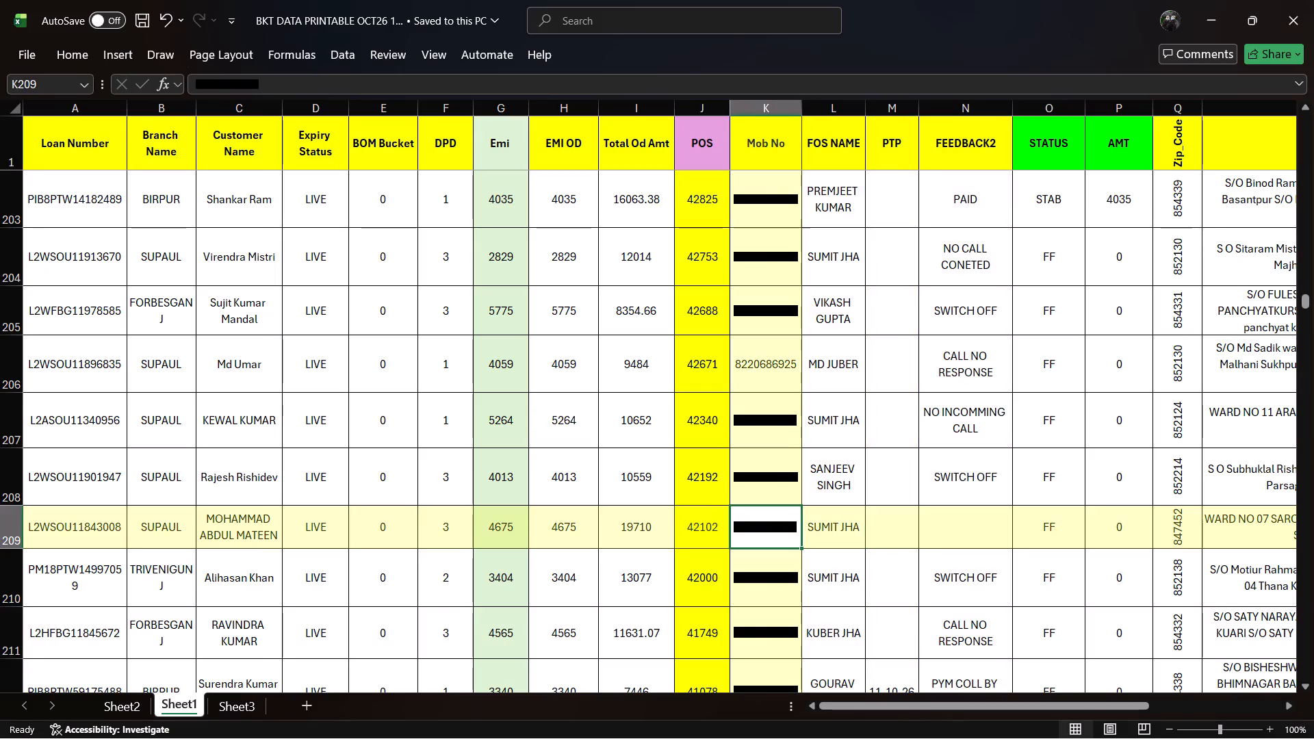
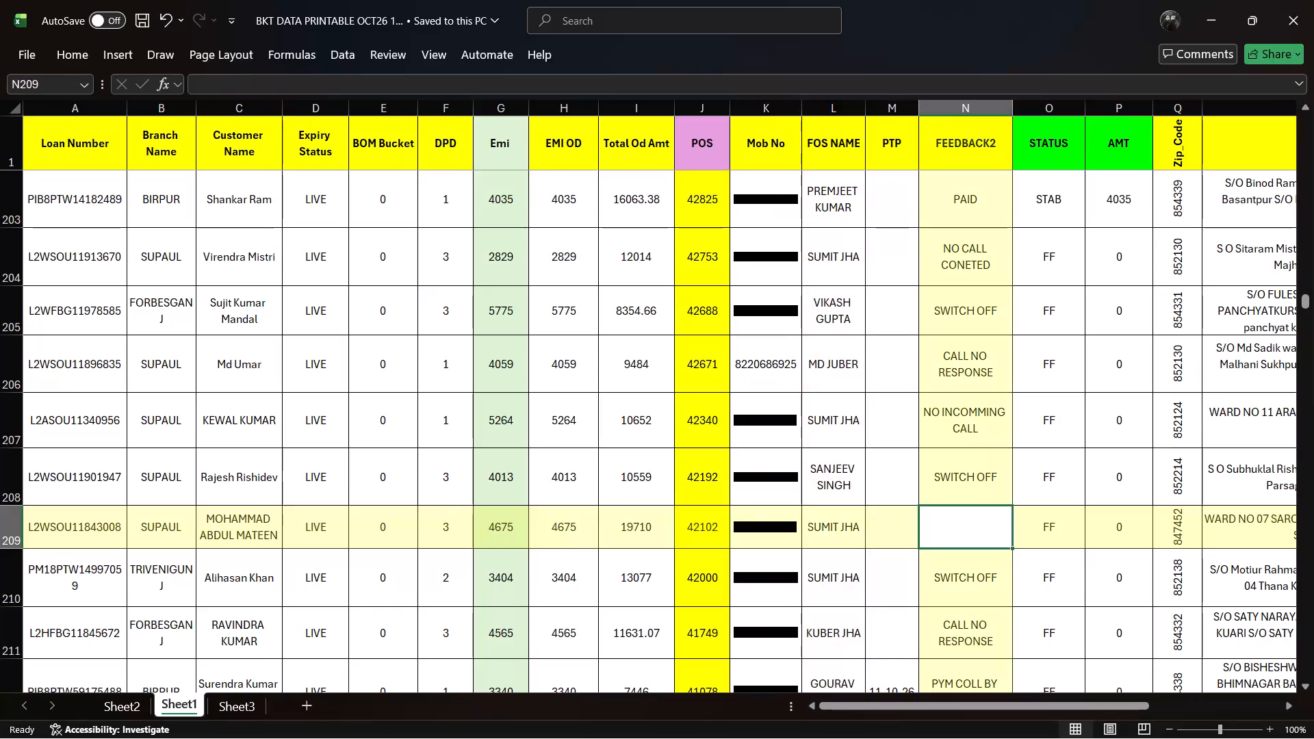
# Enter CALL NO RESPONSE as the FEEDBACK2 entry for the borrower in row 209 and save the workbook.
pyautogui.write('CA')
pyautogui.write('LL NO')
pyautogui.press('space')
pyautogui.press('r')
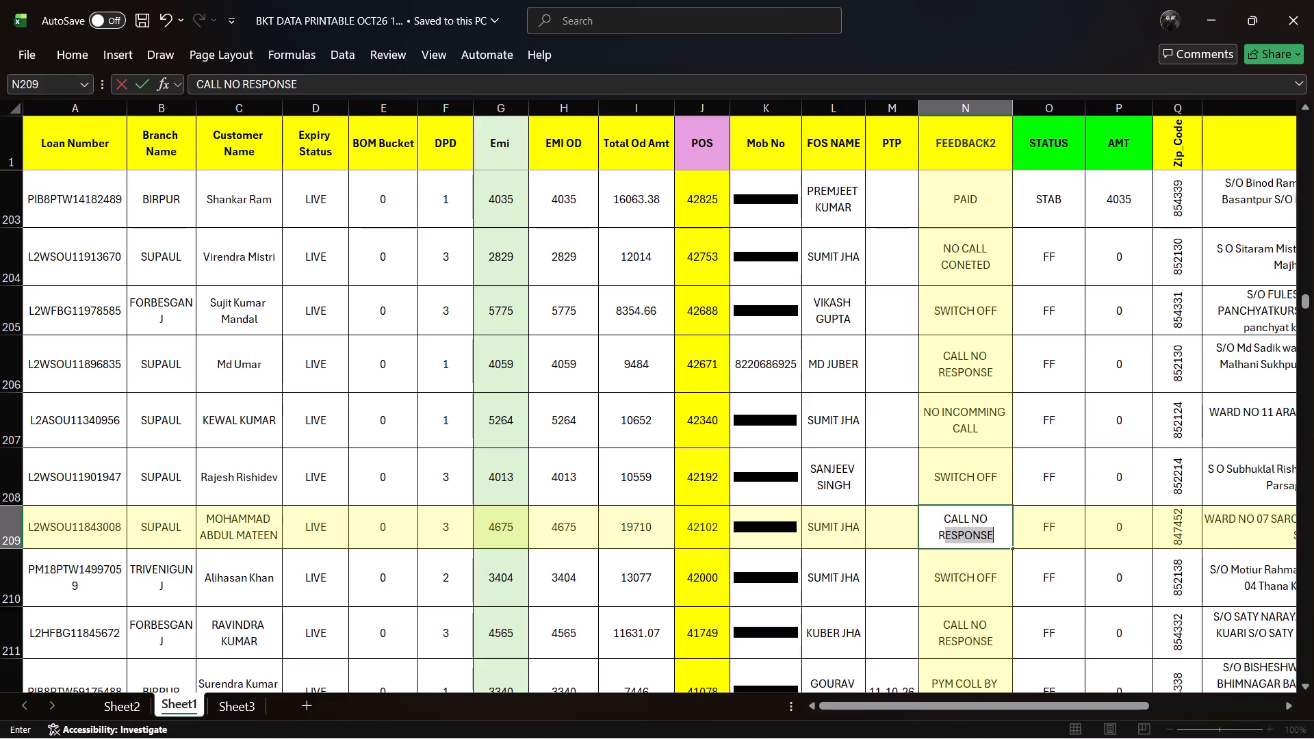
pyautogui.press('Down')
pyautogui.hotkey('ctrl', 's')
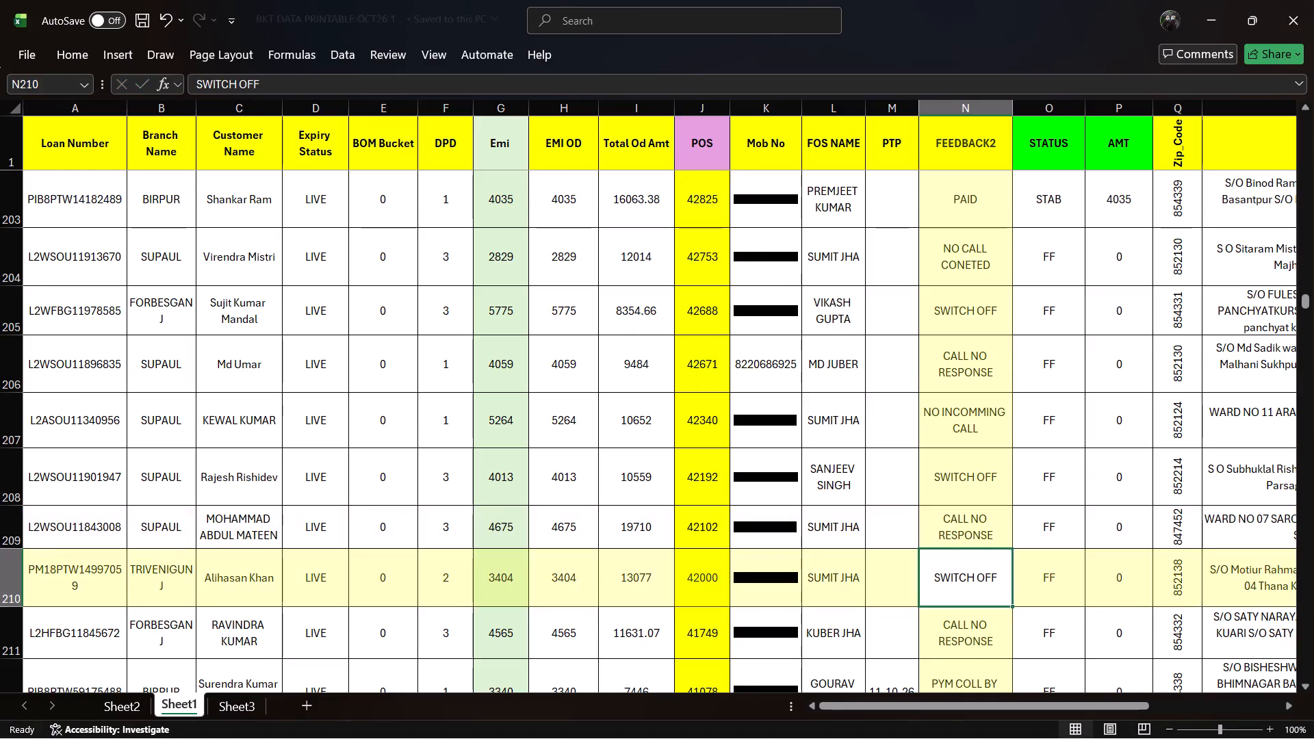
# Check the FEEDBACK2 entries of the borrowers below row 209 and look up the mobile number in row 212.
pyautogui.press('Down')
pyautogui.press('Down')
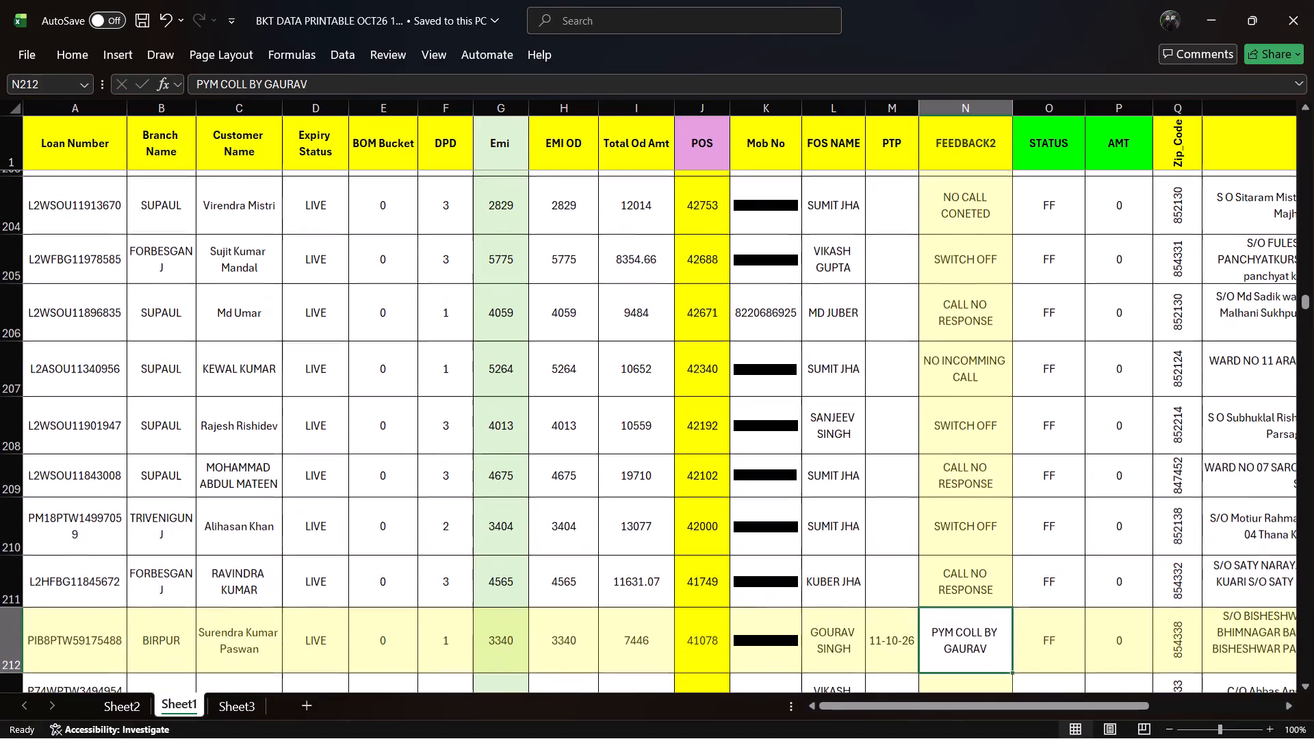
pyautogui.press('Up')
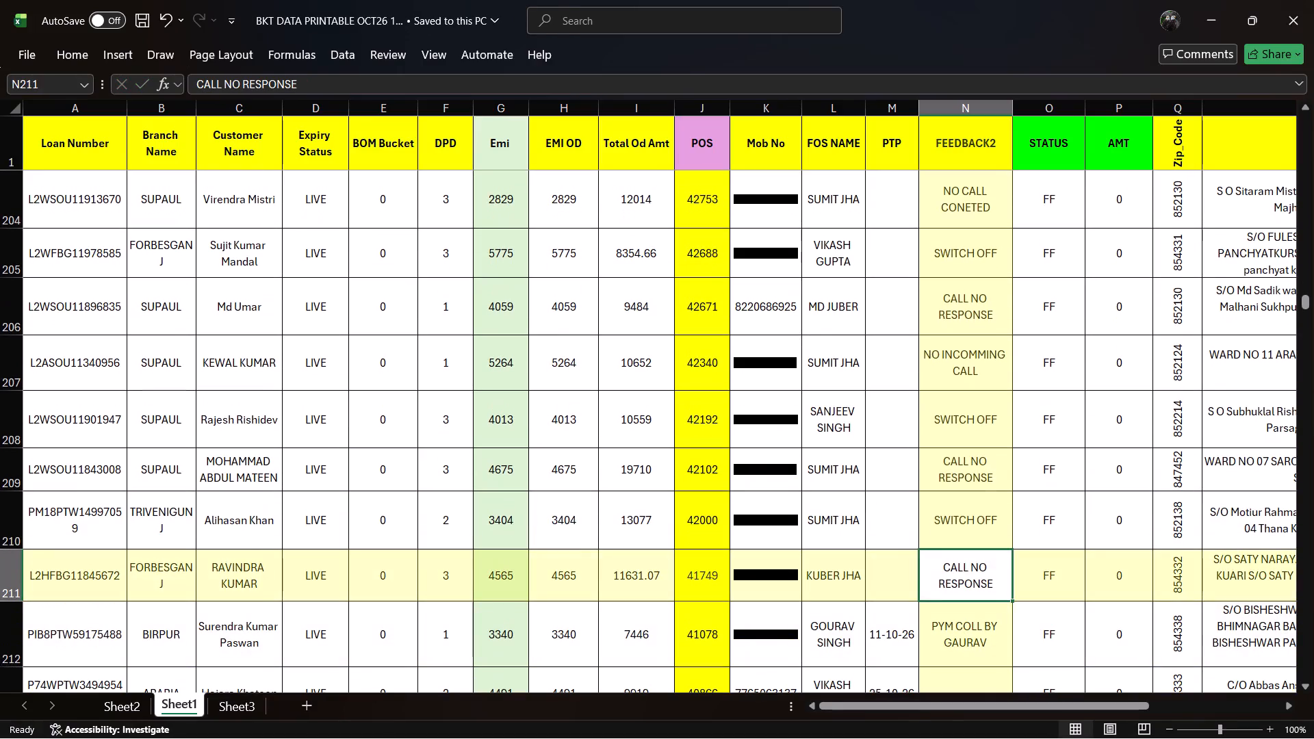
pyautogui.press('Down')
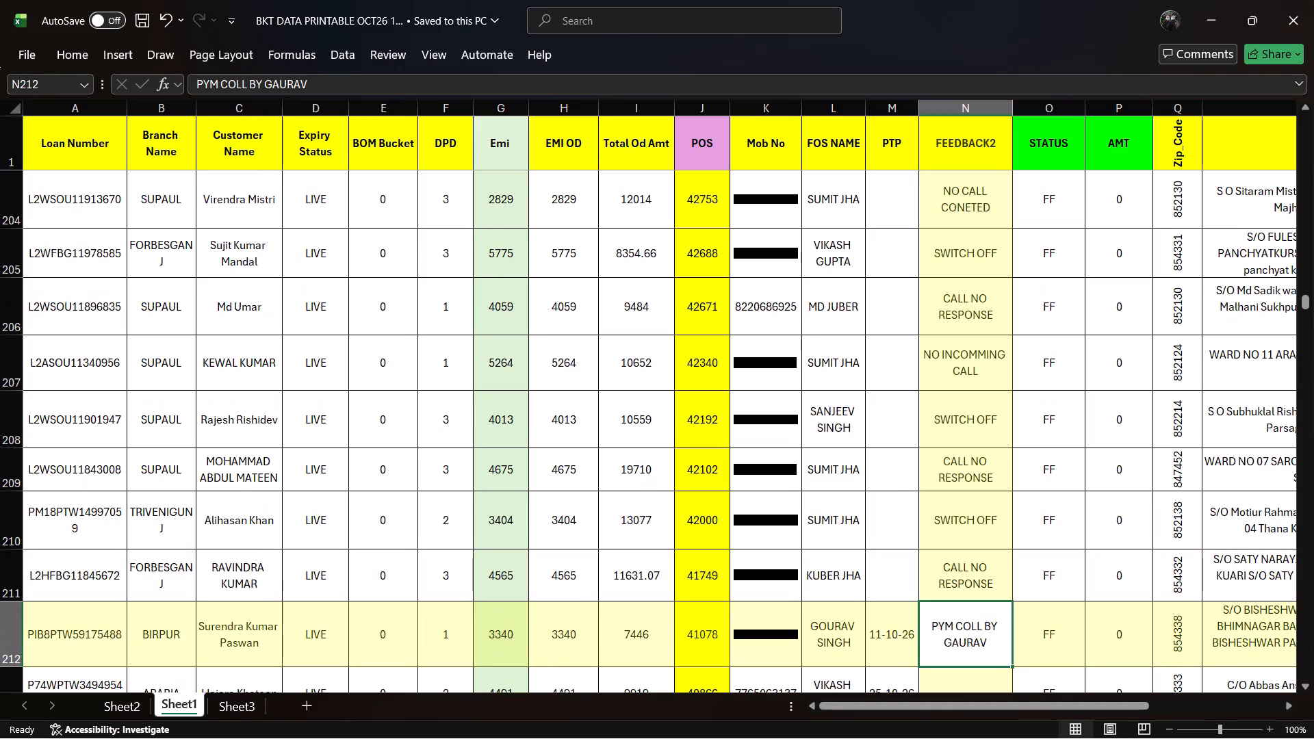
pyautogui.press('Left')
pyautogui.press('Left')
pyautogui.press('Left')
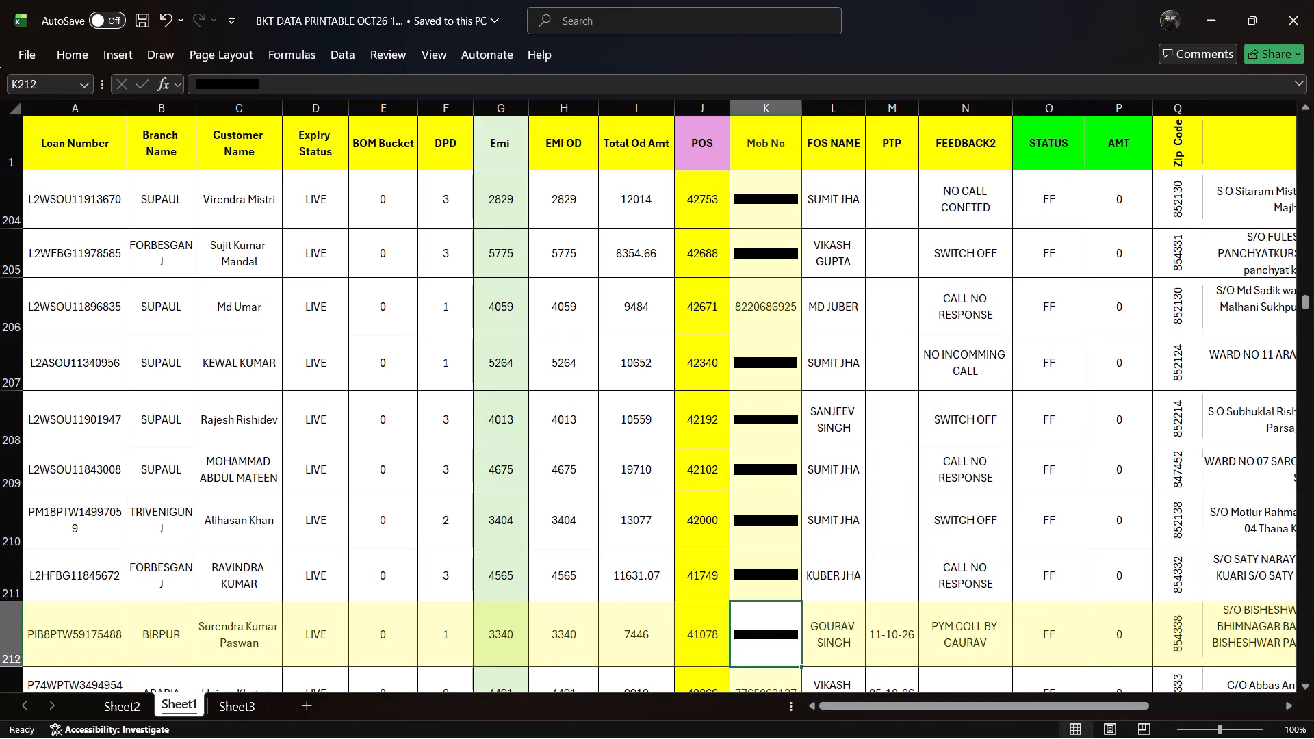
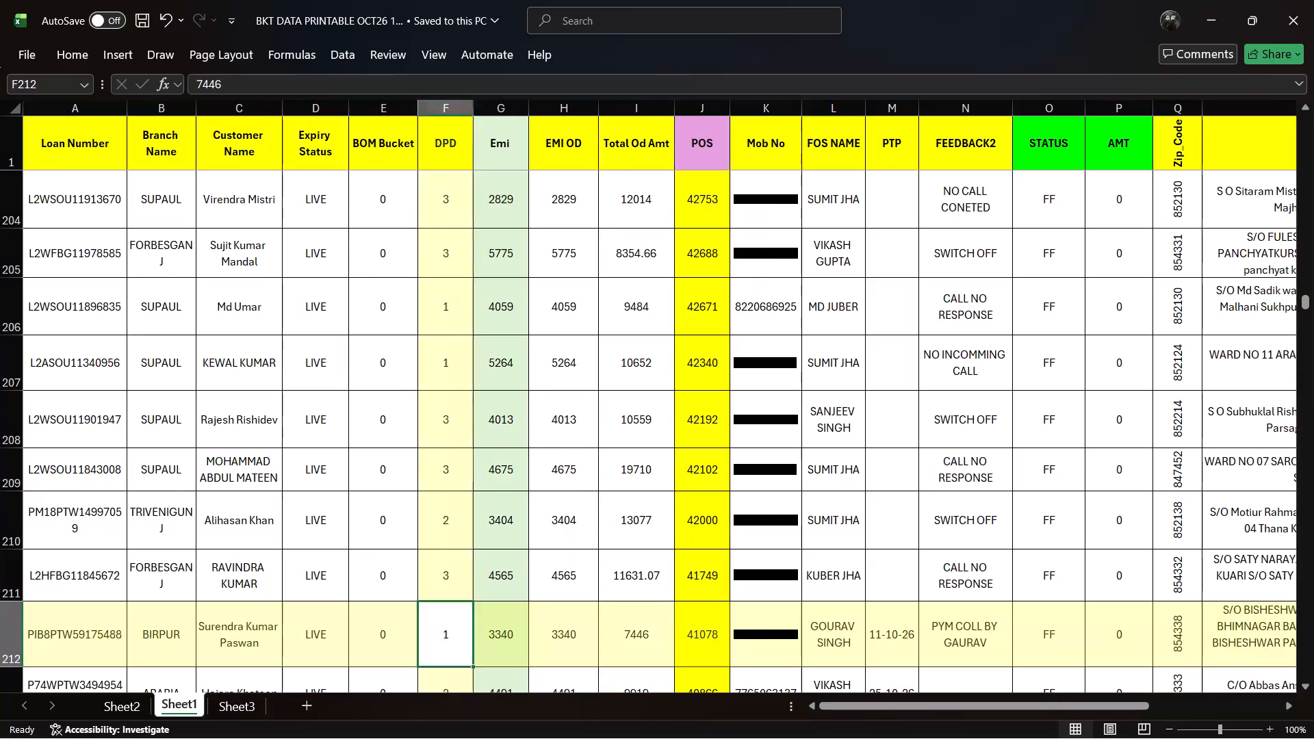
# Copy the loan number of the borrower in row 212.
pyautogui.press('Right')
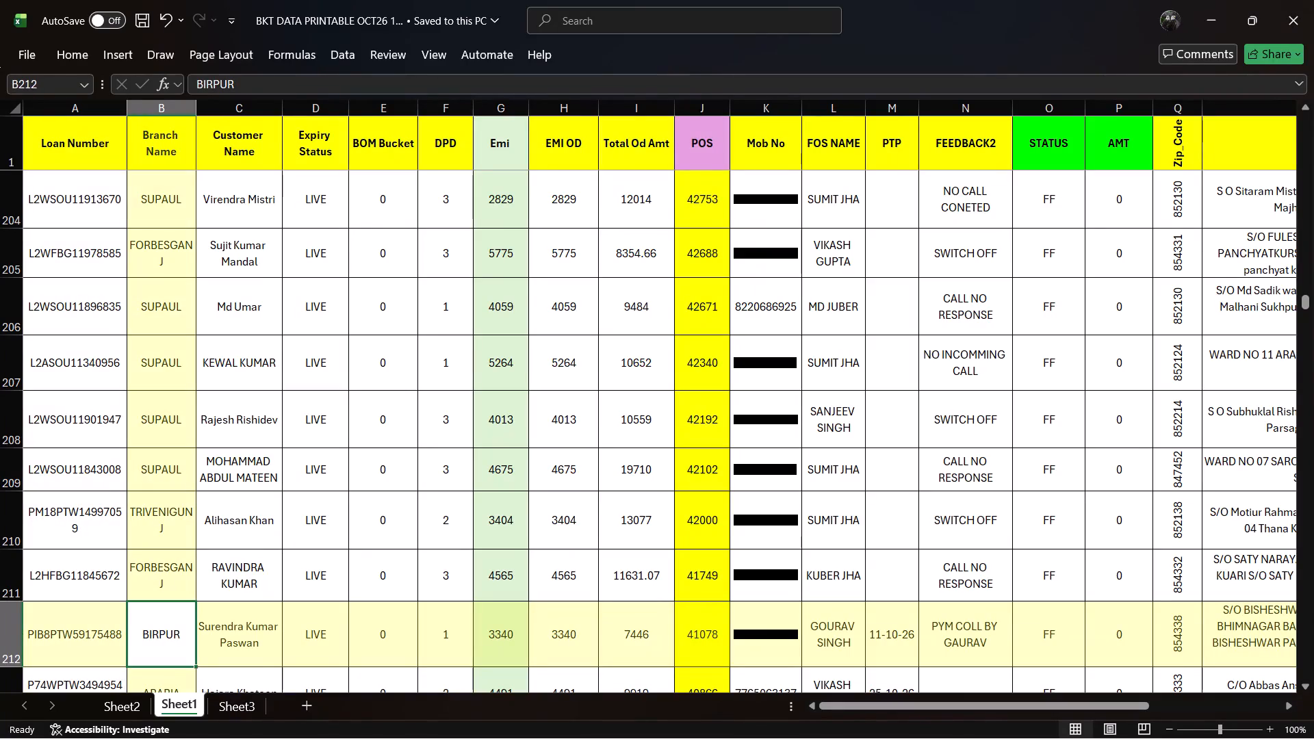
pyautogui.hotkey('ctrl', 'c')
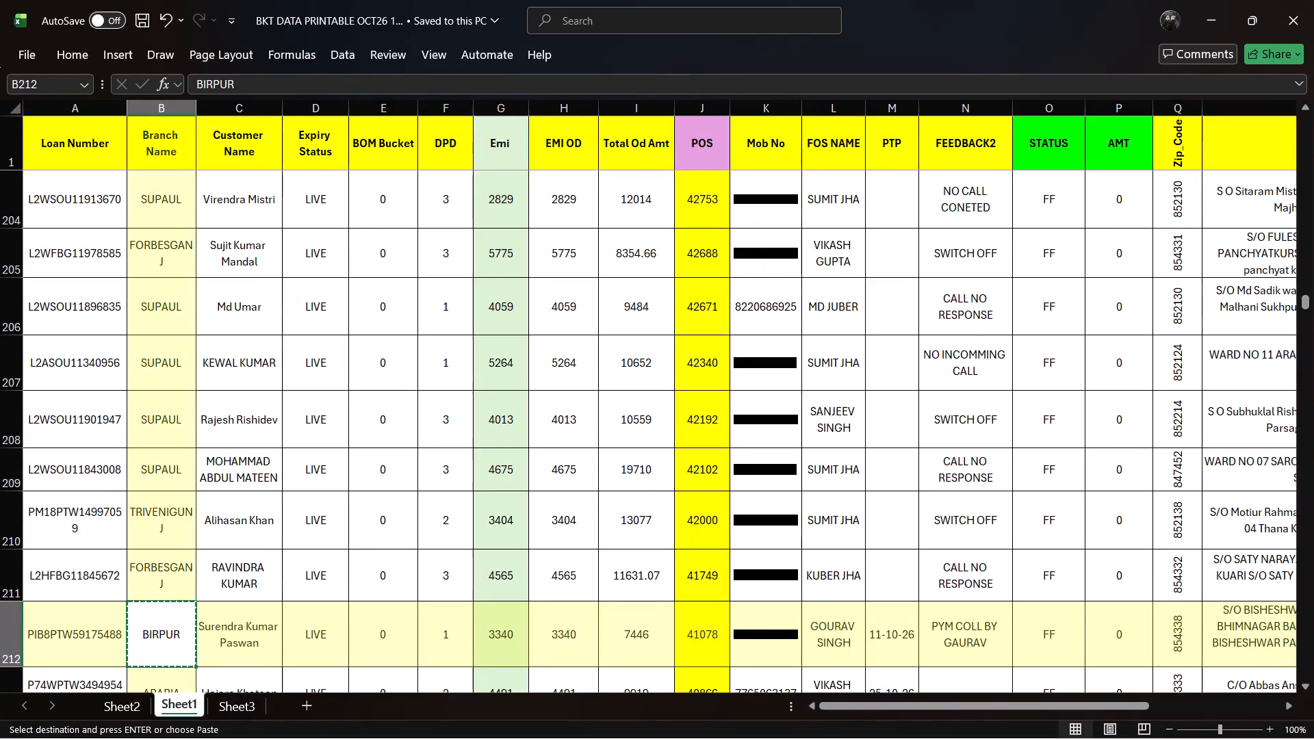
pyautogui.press('Left')
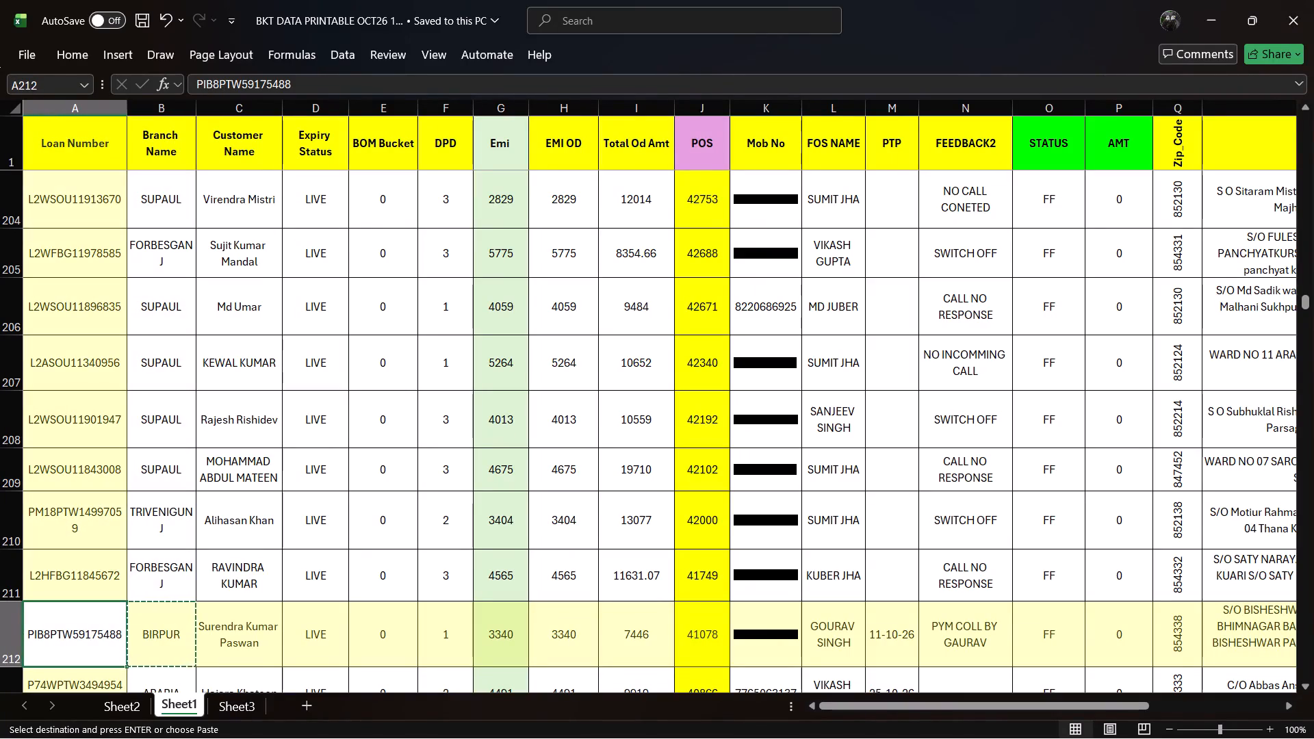
pyautogui.hotkey('ctrl', 'c')
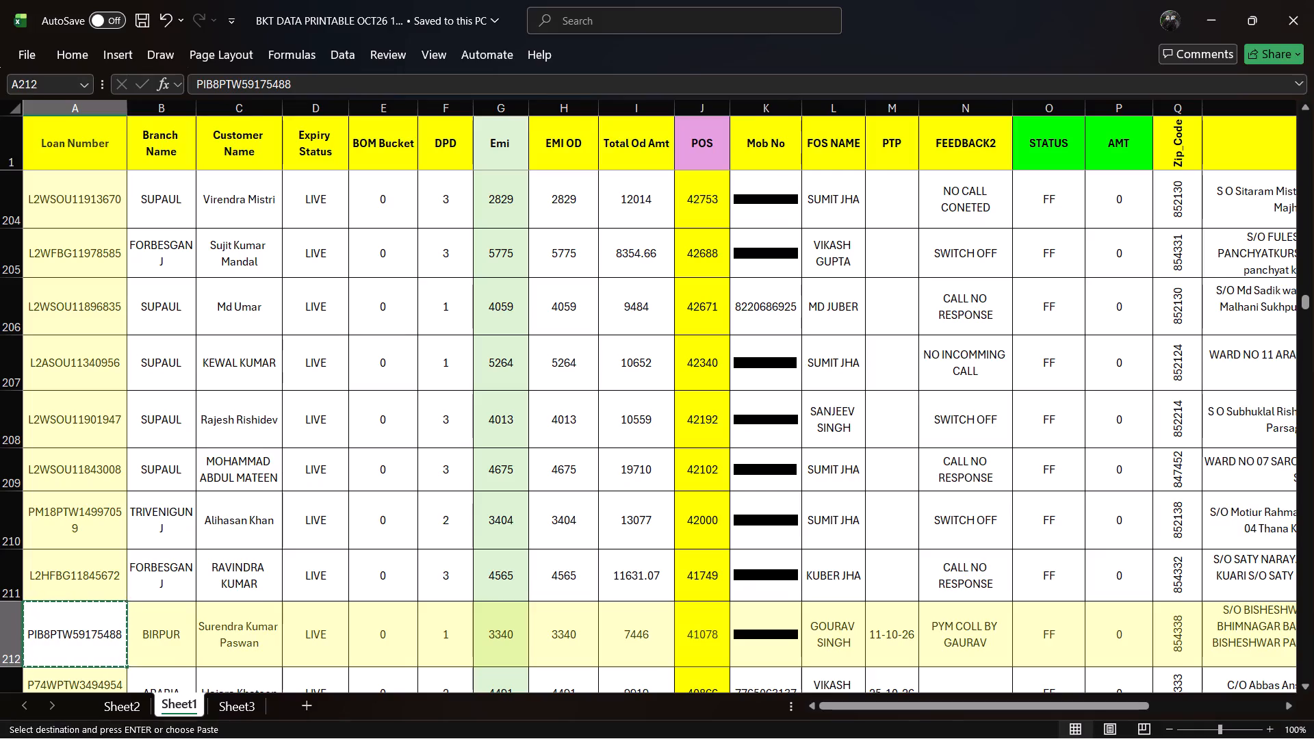
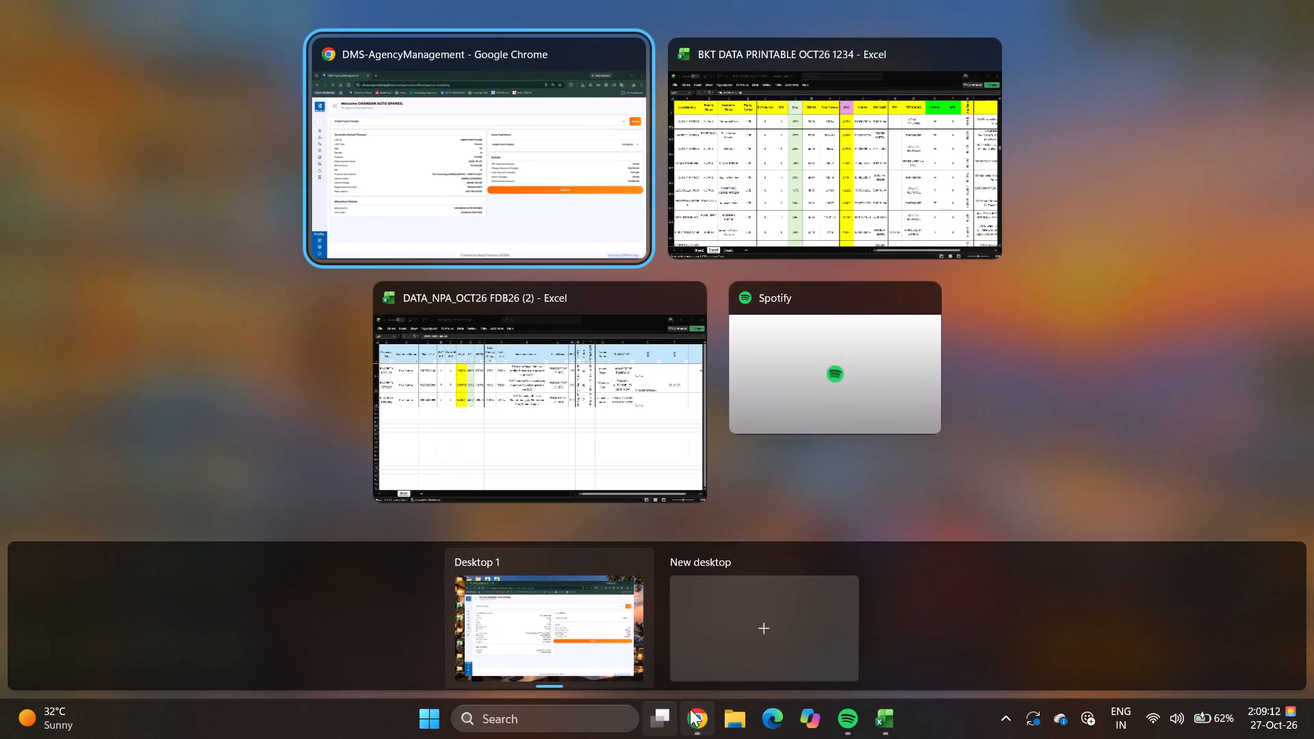
# Switch to the BKT DATA PRINTABLE OCT26 1234 workbook and clear the PTP date in row 212.
pyautogui.click(785, 185)
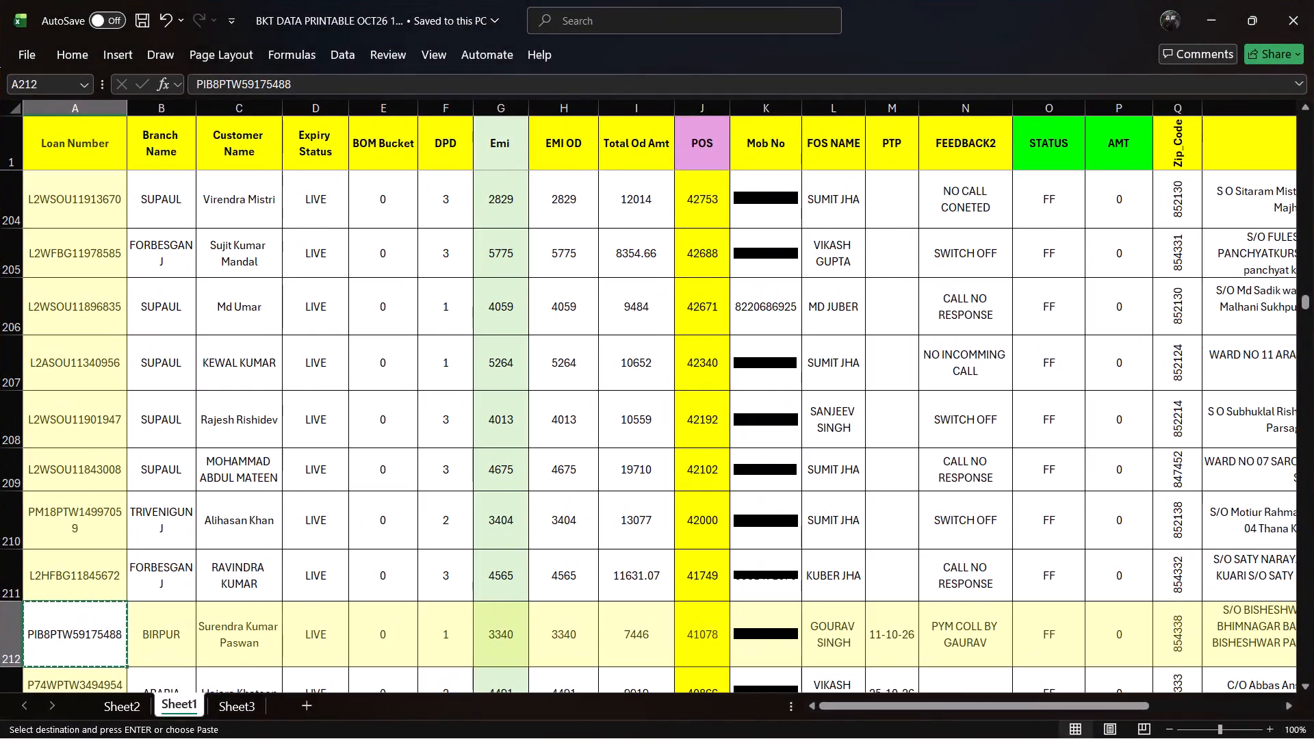
pyautogui.press('Right')
pyautogui.press('Right')
pyautogui.press('Right')
pyautogui.press('Right')
pyautogui.press('Right')
pyautogui.press('Right')
pyautogui.press('Right')
pyautogui.press('Right')
pyautogui.press('Right')
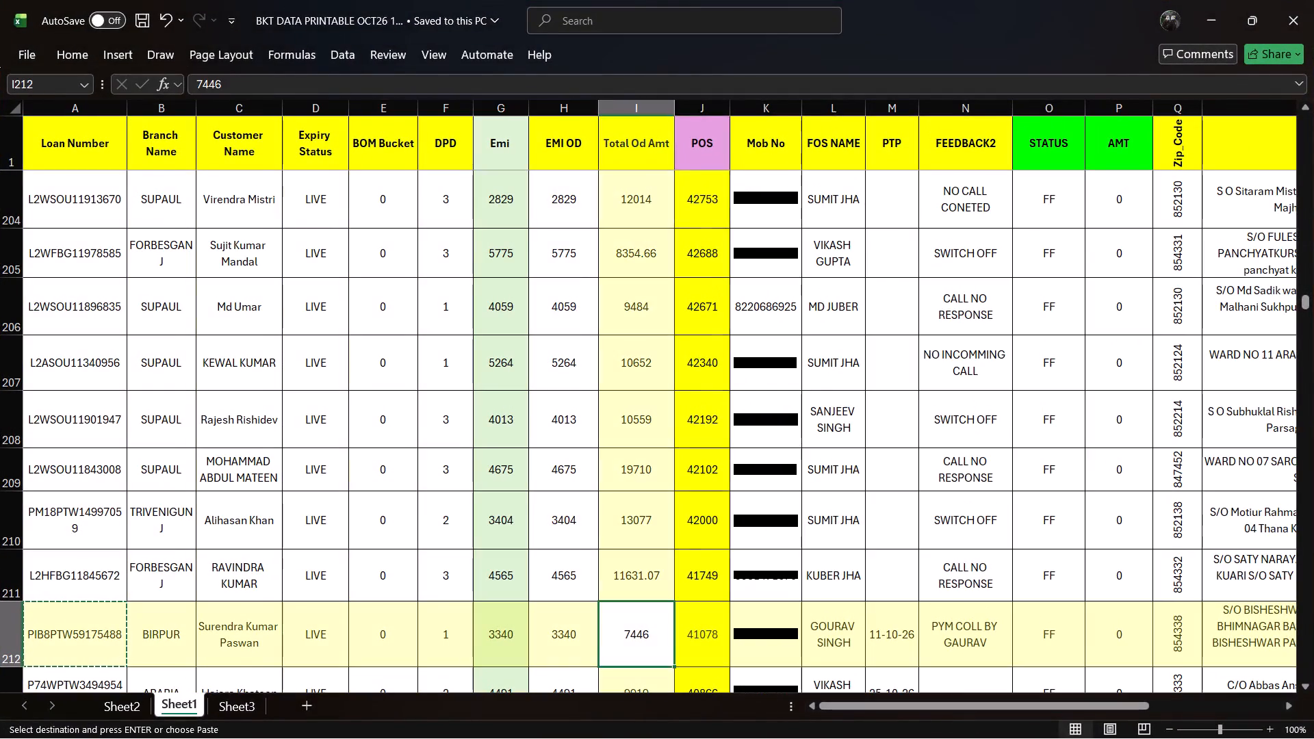
pyautogui.press('Right')
pyautogui.press('Right')
pyautogui.press('Right')
pyautogui.press('BackSpace')
# Replace the FEEDBACK2 entry in row 212 with PAID.
pyautogui.press('Right')
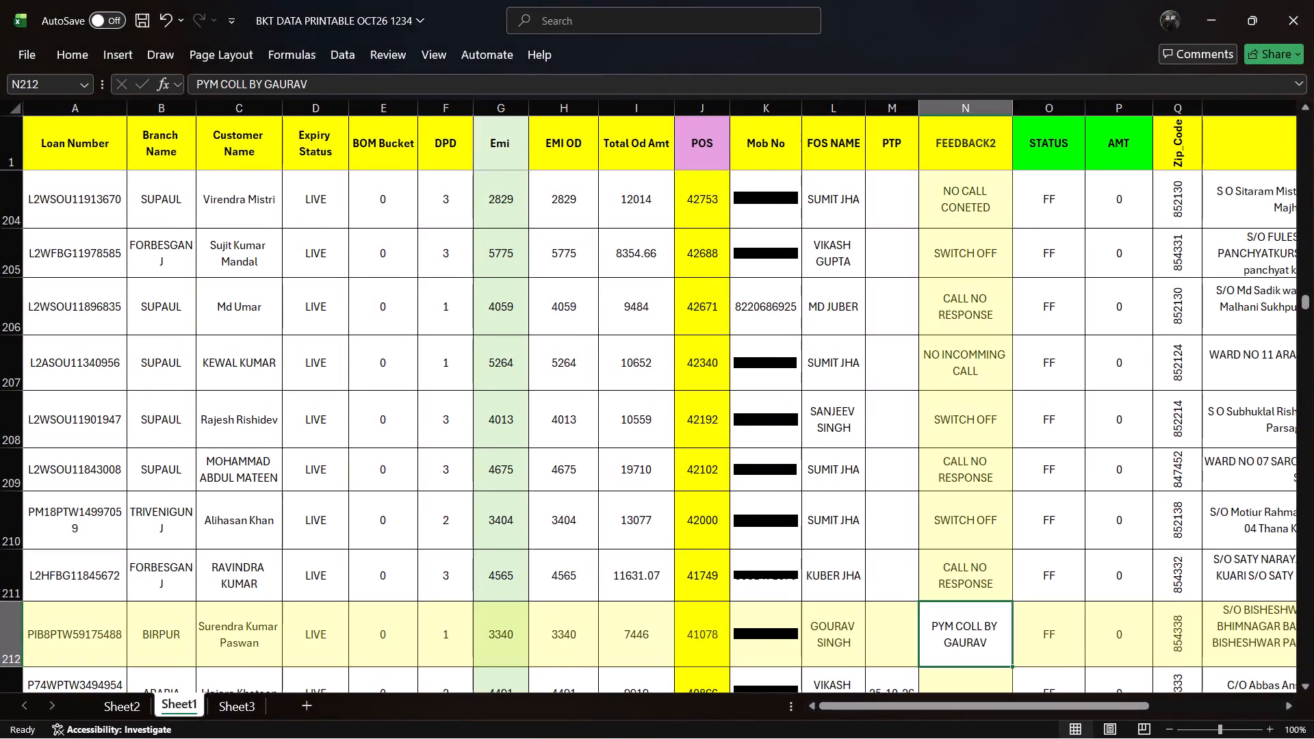
pyautogui.press('BackSpace')
pyautogui.write('paid')
pyautogui.press('space')
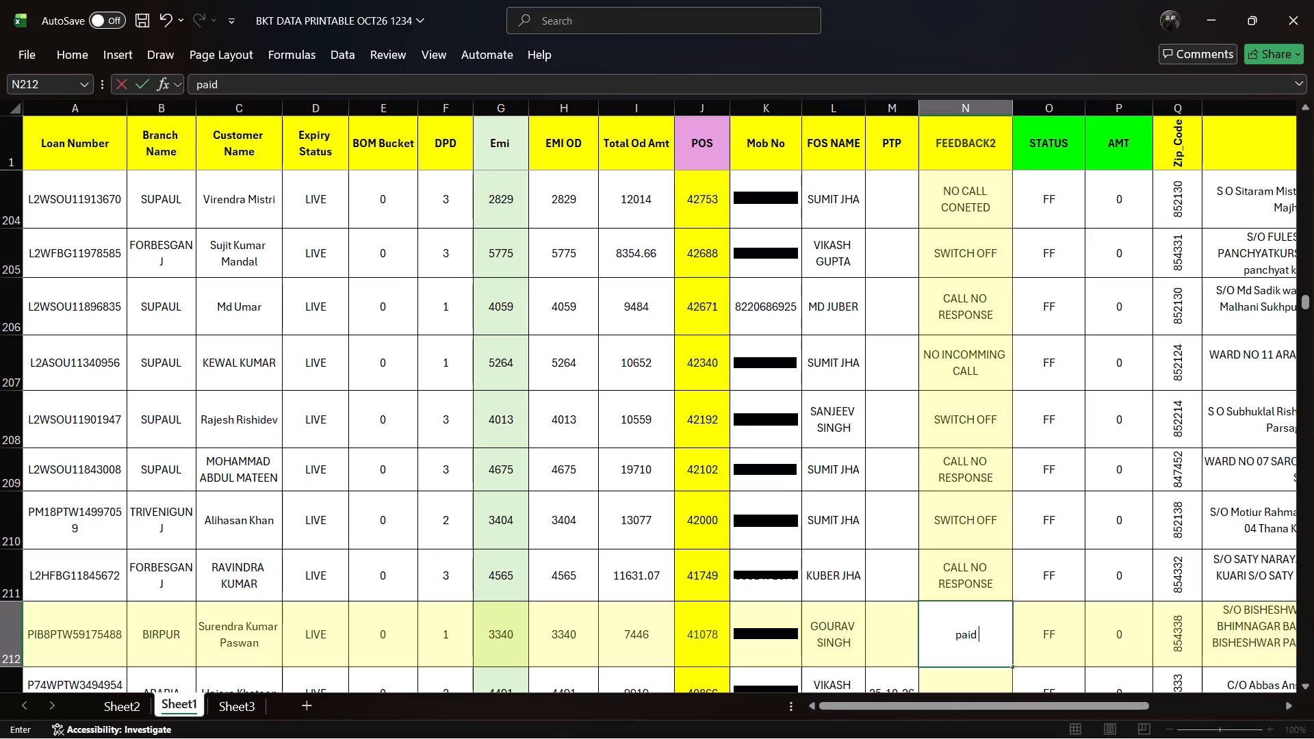
pyautogui.press('BackSpace')
pyautogui.press('BackSpace')
pyautogui.press('BackSpace')
pyautogui.press('BackSpace')
pyautogui.press('BackSpace')
pyautogui.press('Tab')
pyautogui.press('Left')
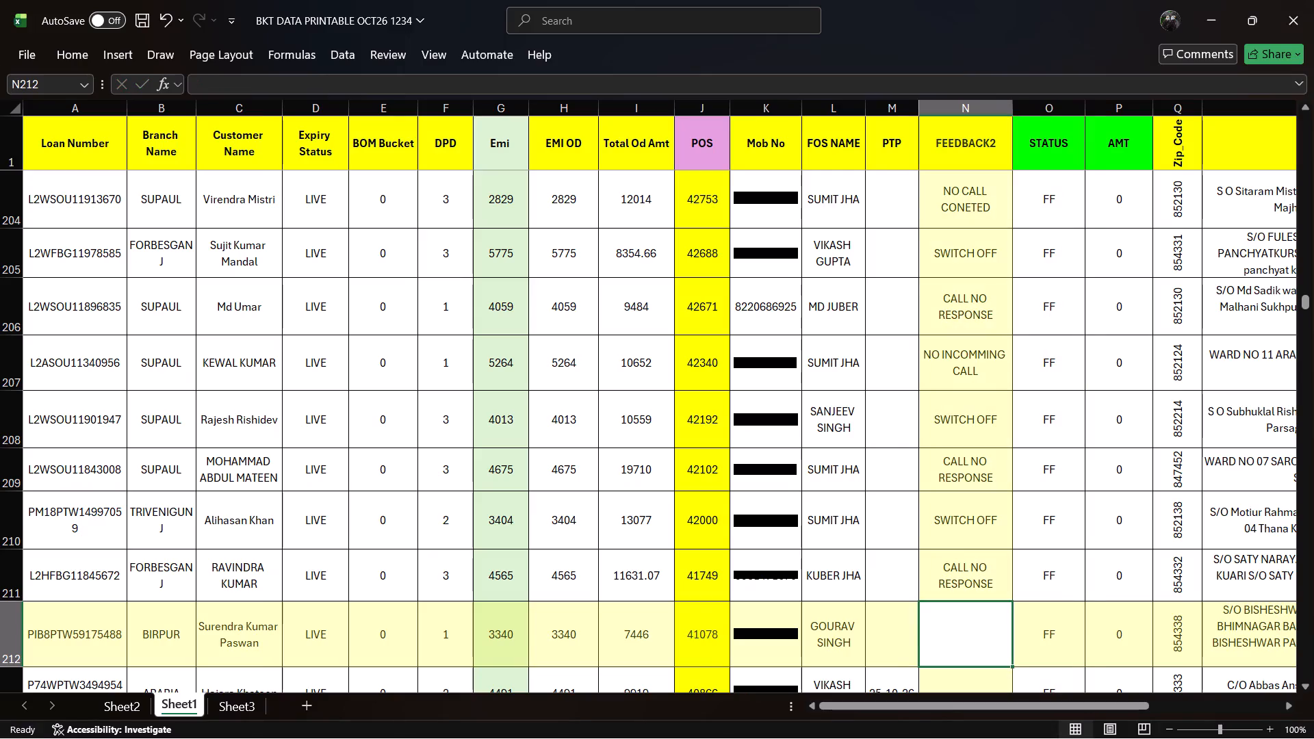
pyautogui.write('PAID')
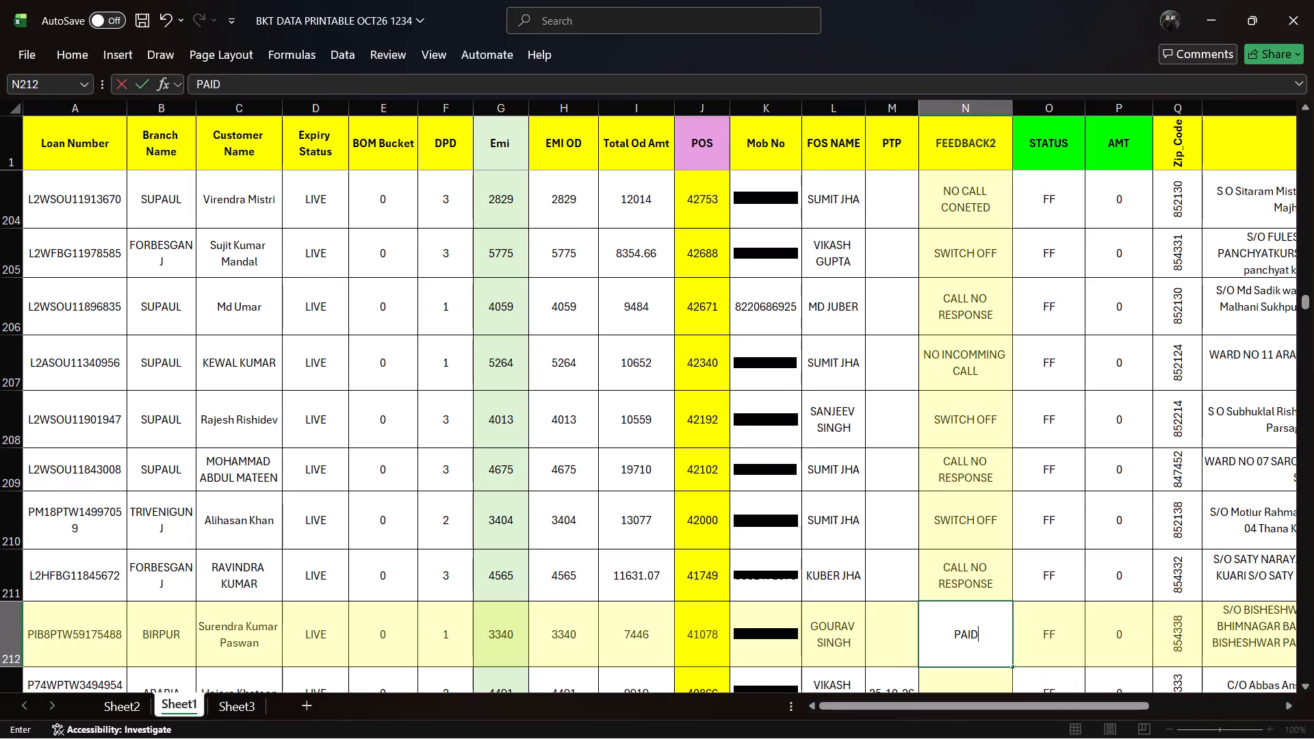
# Set the STATUS in row 212 to STAB.
pyautogui.press('Right')
pyautogui.press('s')
pyautogui.press('Right')
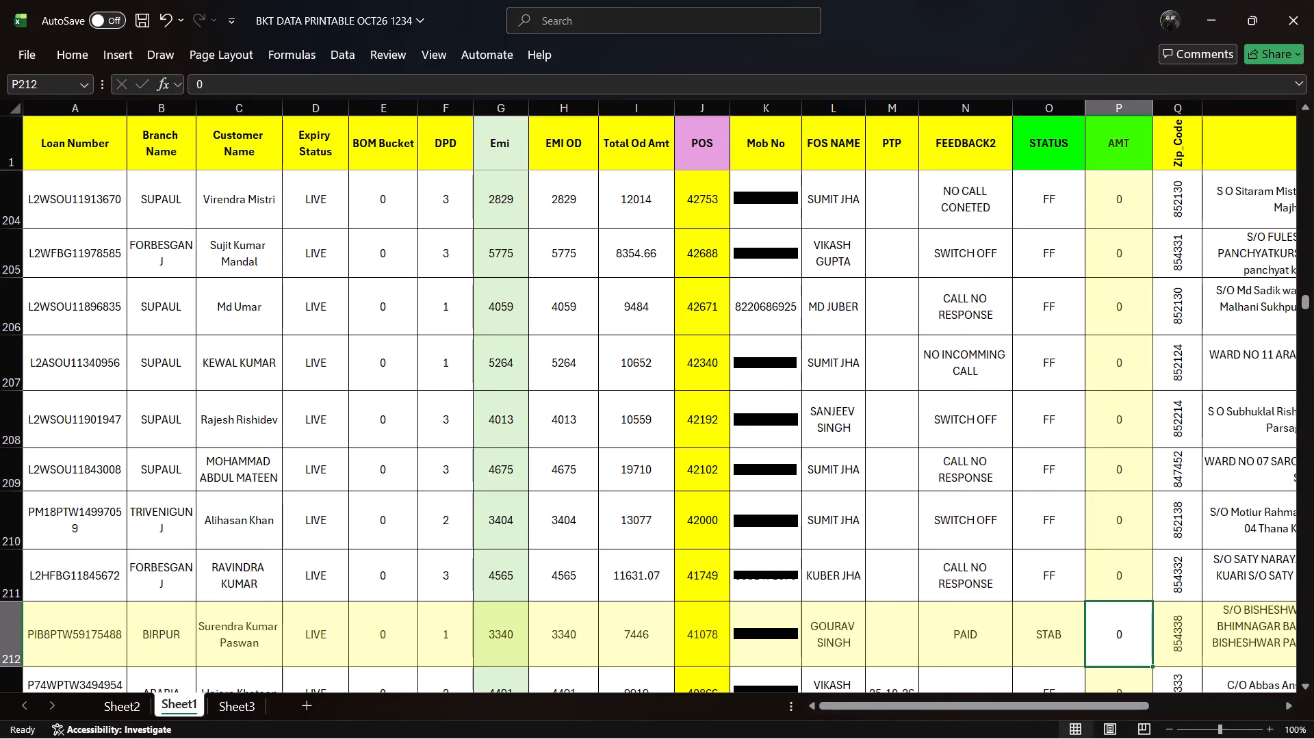
# Copy the EMI OD value 3340 in row 212 into its AMT cell and save the workbook.
pyautogui.press('Left')
pyautogui.press('Left')
pyautogui.press('Left')
pyautogui.press('Left')
pyautogui.press('Left')
pyautogui.press('Left')
pyautogui.press('Left')
pyautogui.press('Left')
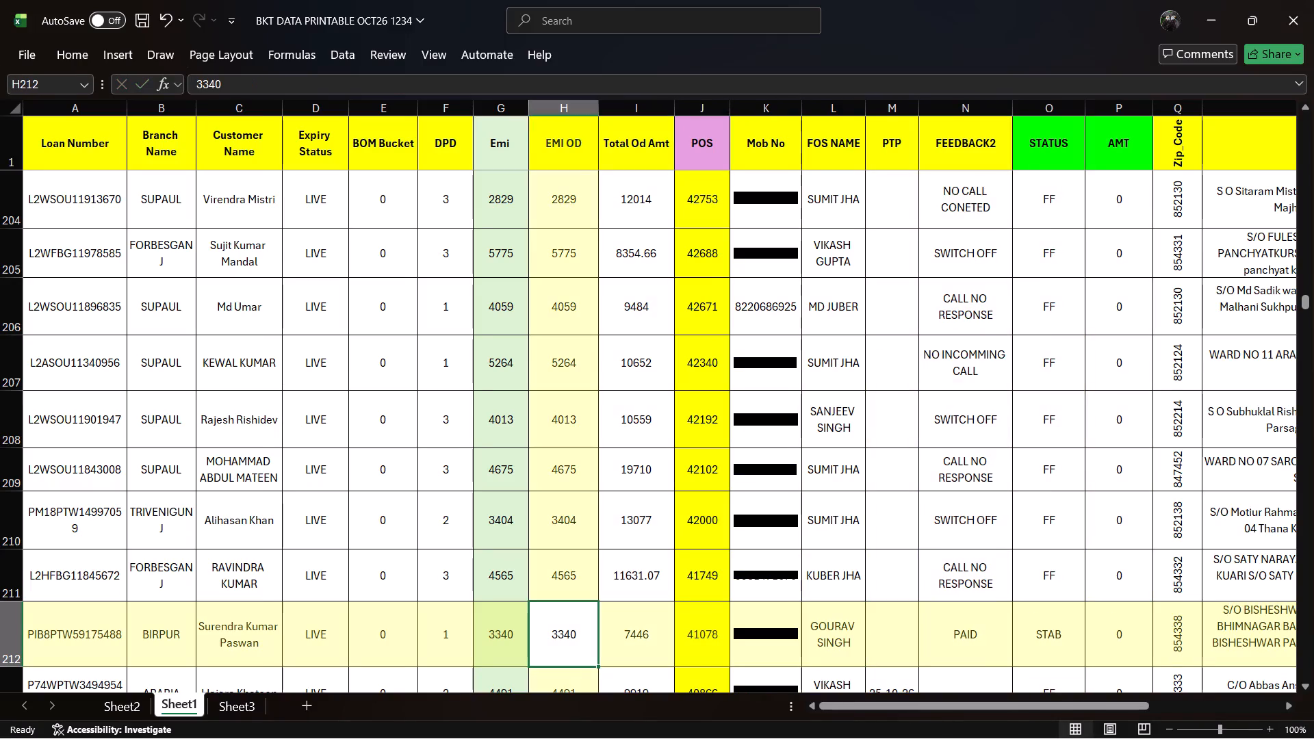
pyautogui.hotkey('ctrl', 'c')
pyautogui.press('Right')
pyautogui.press('Right')
pyautogui.press('Right')
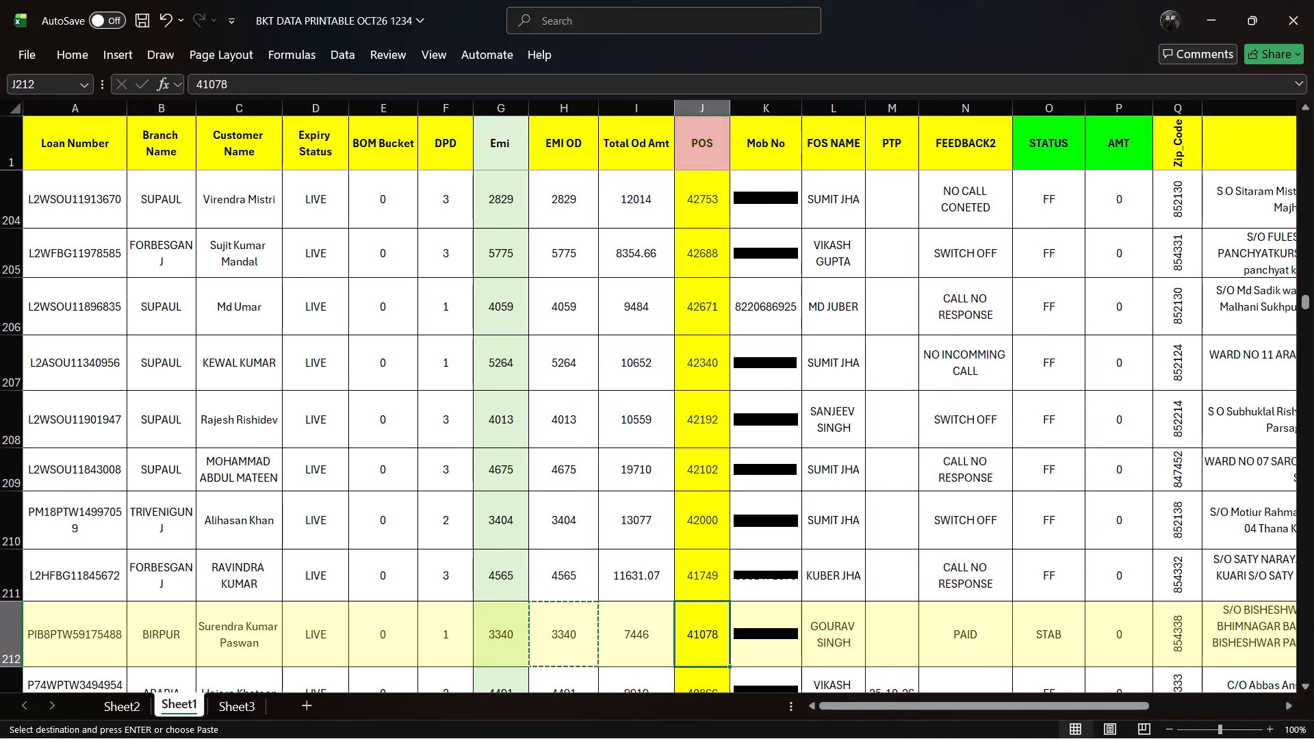
pyautogui.press('Right')
pyautogui.press('Right')
pyautogui.press('Right')
pyautogui.press('Right')
pyautogui.press('Right')
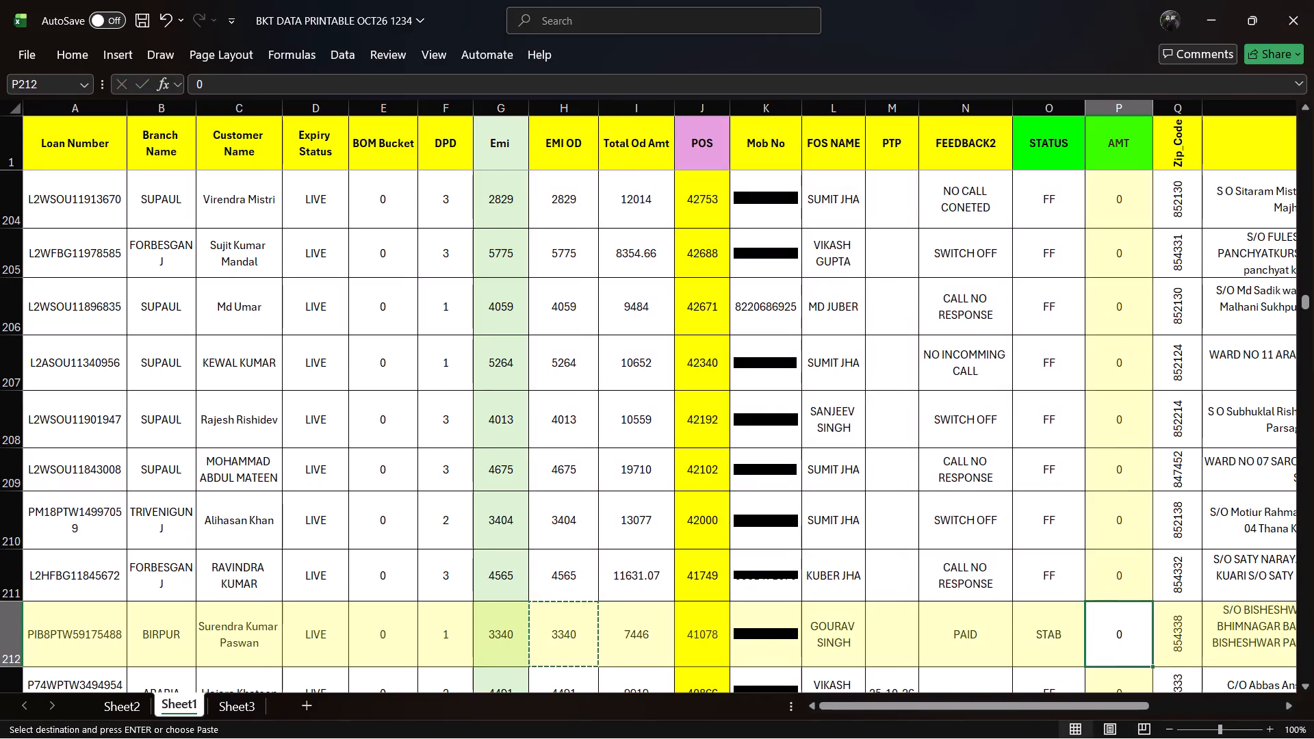
pyautogui.hotkey('ctrl', 'v')
pyautogui.hotkey('ctrl', 's')
pyautogui.press('Down')
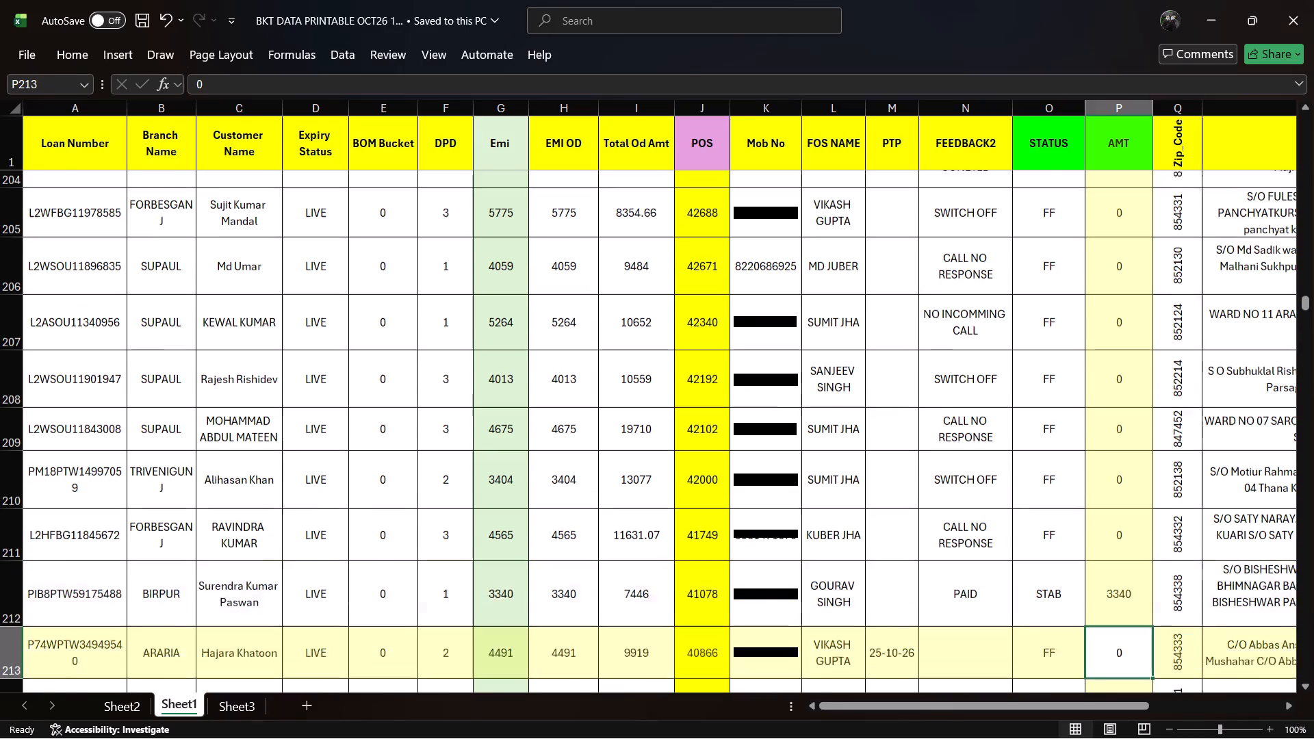
pyautogui.hotkey('ctrl', 's')
pyautogui.press('Down')
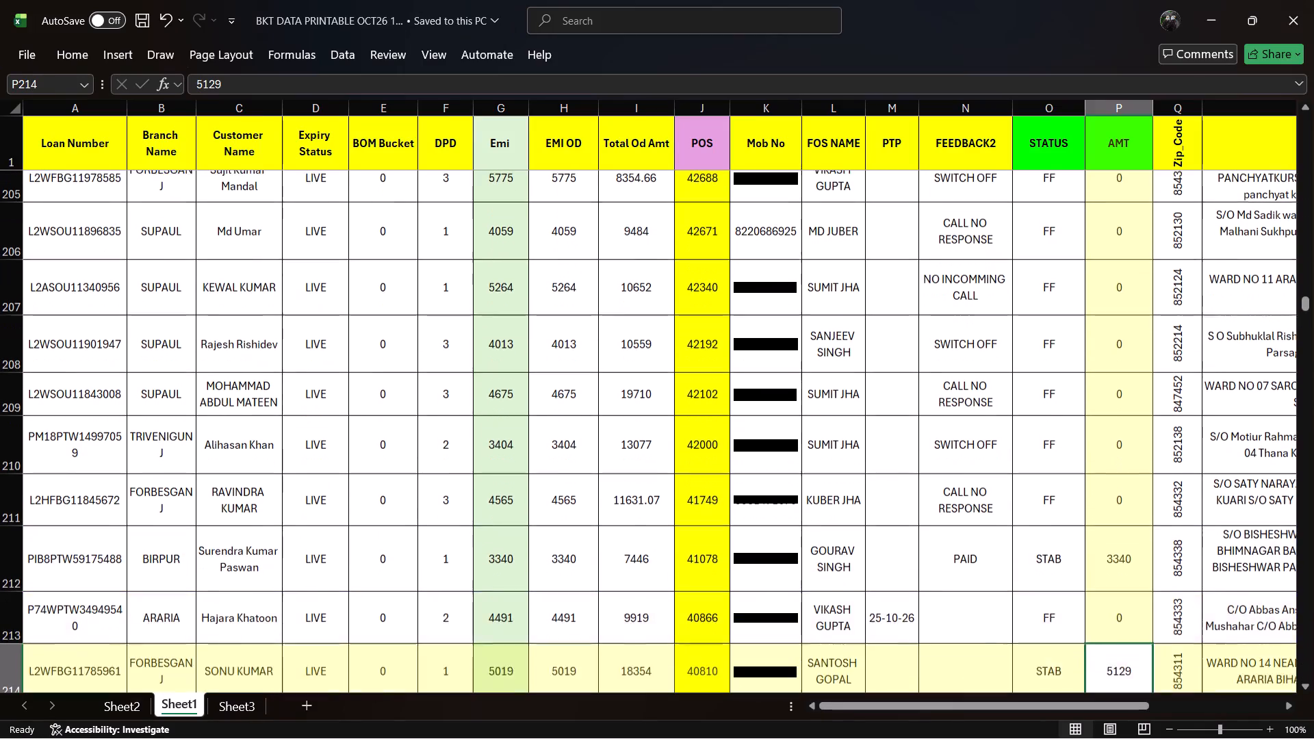
# Copy the PAID feedback from row 212 into the FEEDBACK2 cells of rows 214 and 216, and save the workbook.
pyautogui.click(973, 544)
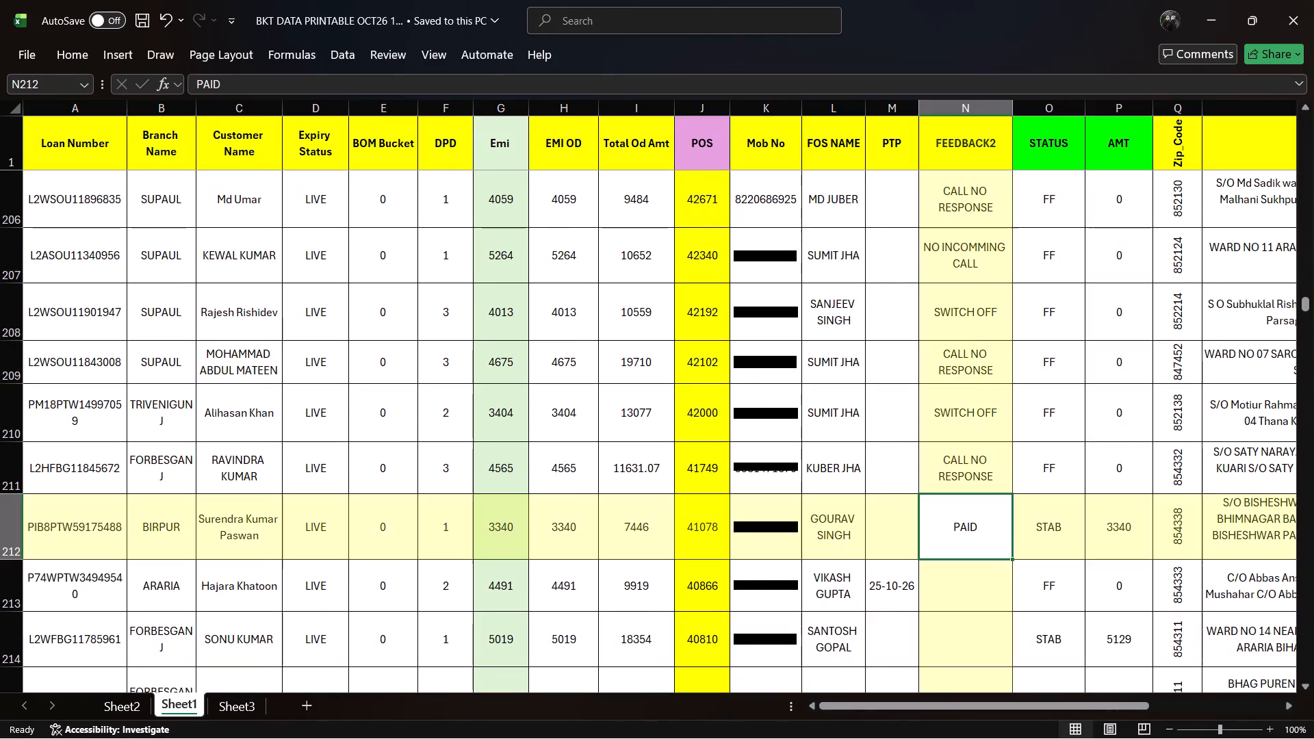
pyautogui.hotkey('ctrl', 'c')
pyautogui.press('Down')
pyautogui.press('Down')
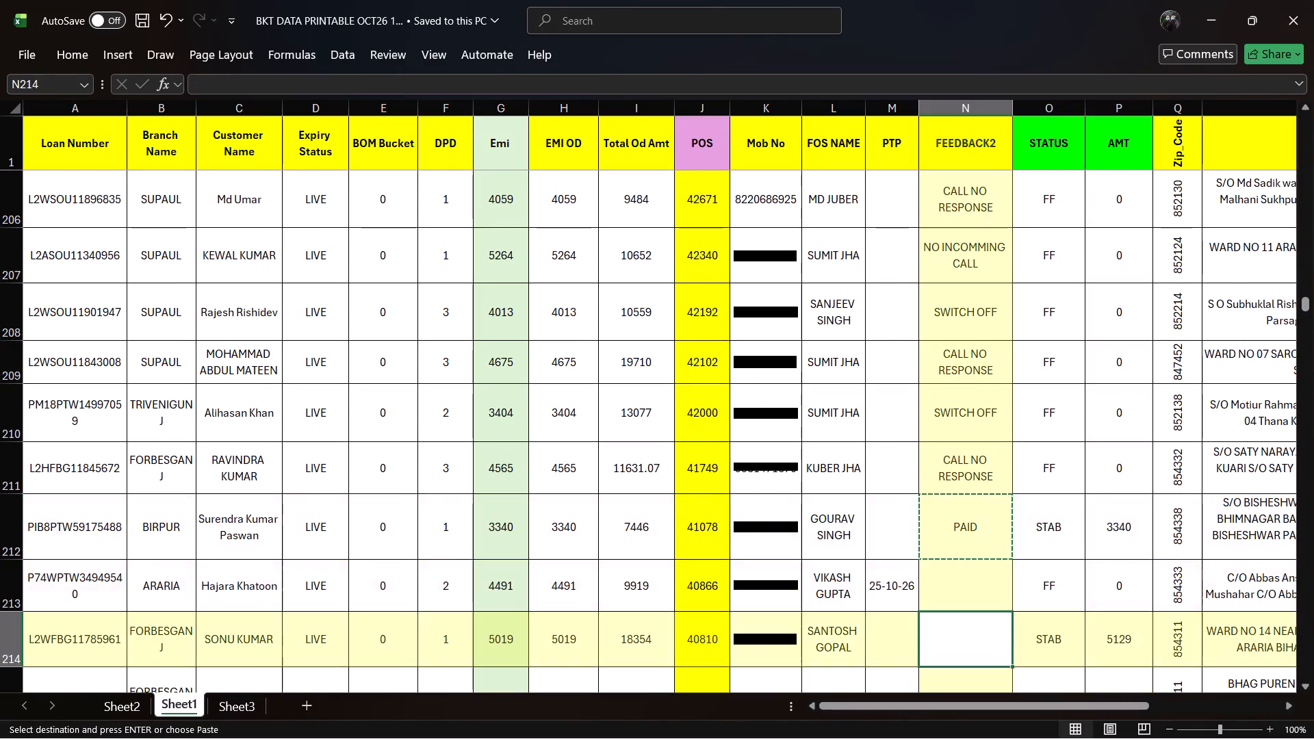
pyautogui.hotkey('ctrl', 'v')
pyautogui.press('Down')
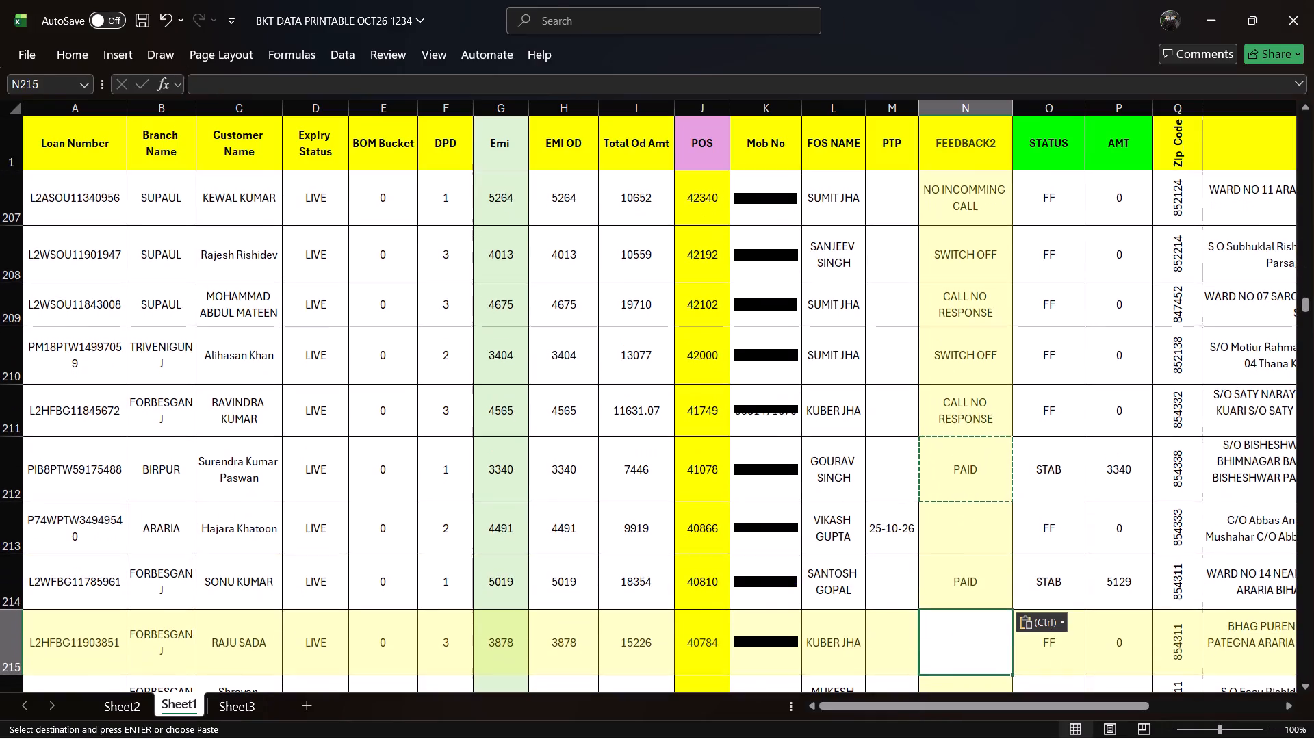
pyautogui.press('Down')
pyautogui.press('Down')
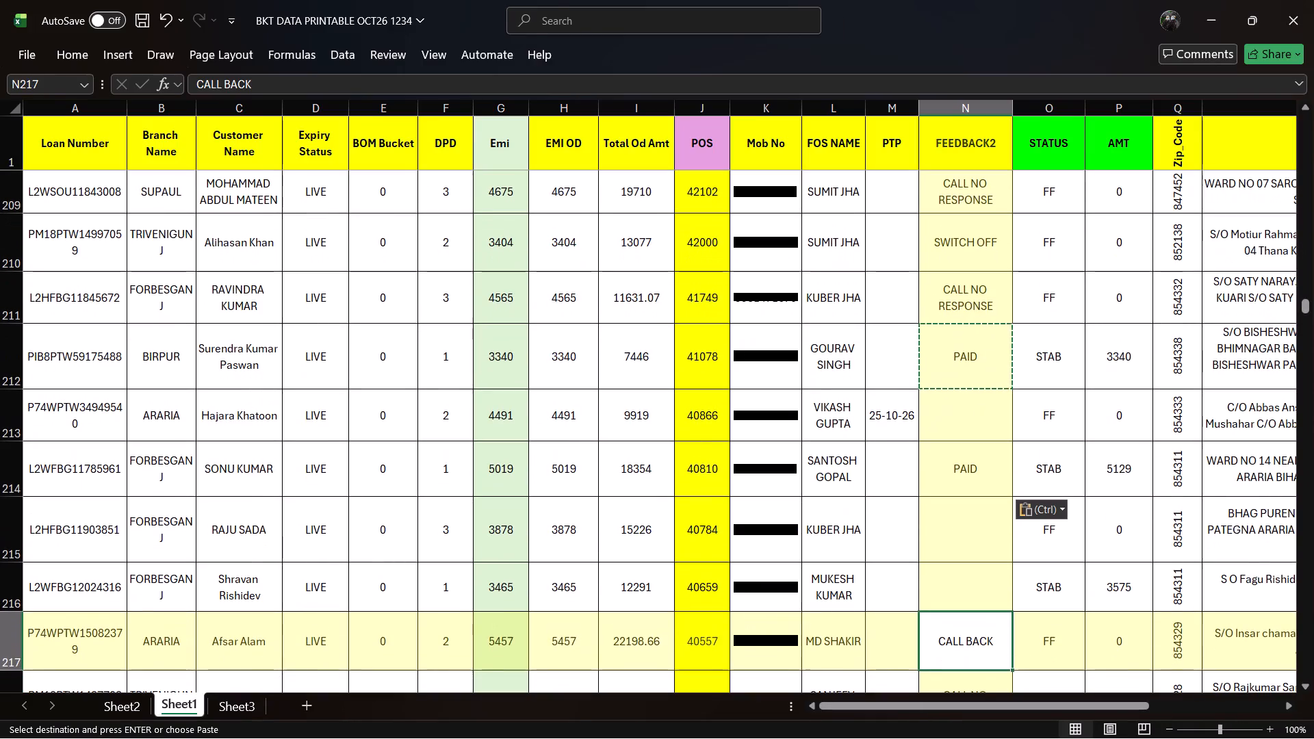
pyautogui.press('Up')
pyautogui.hotkey('ctrl', 'v')
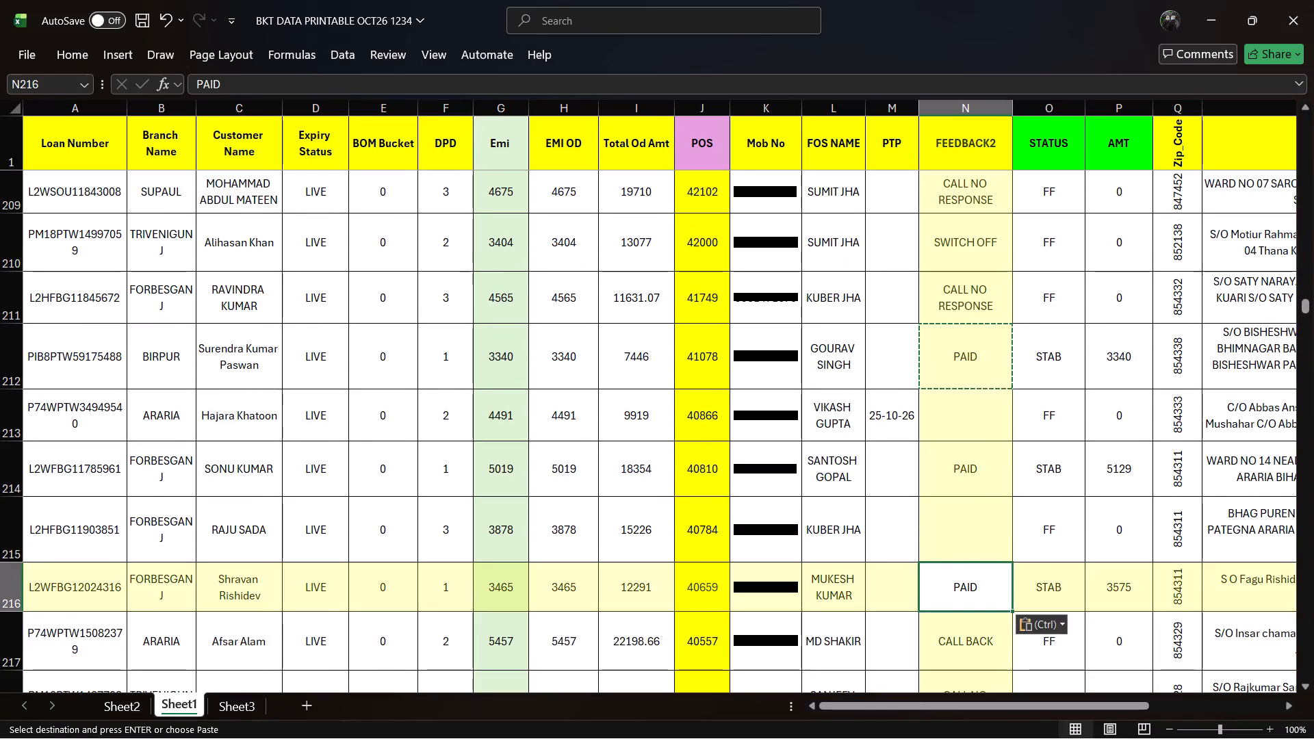
pyautogui.hotkey('ctrl', 's')
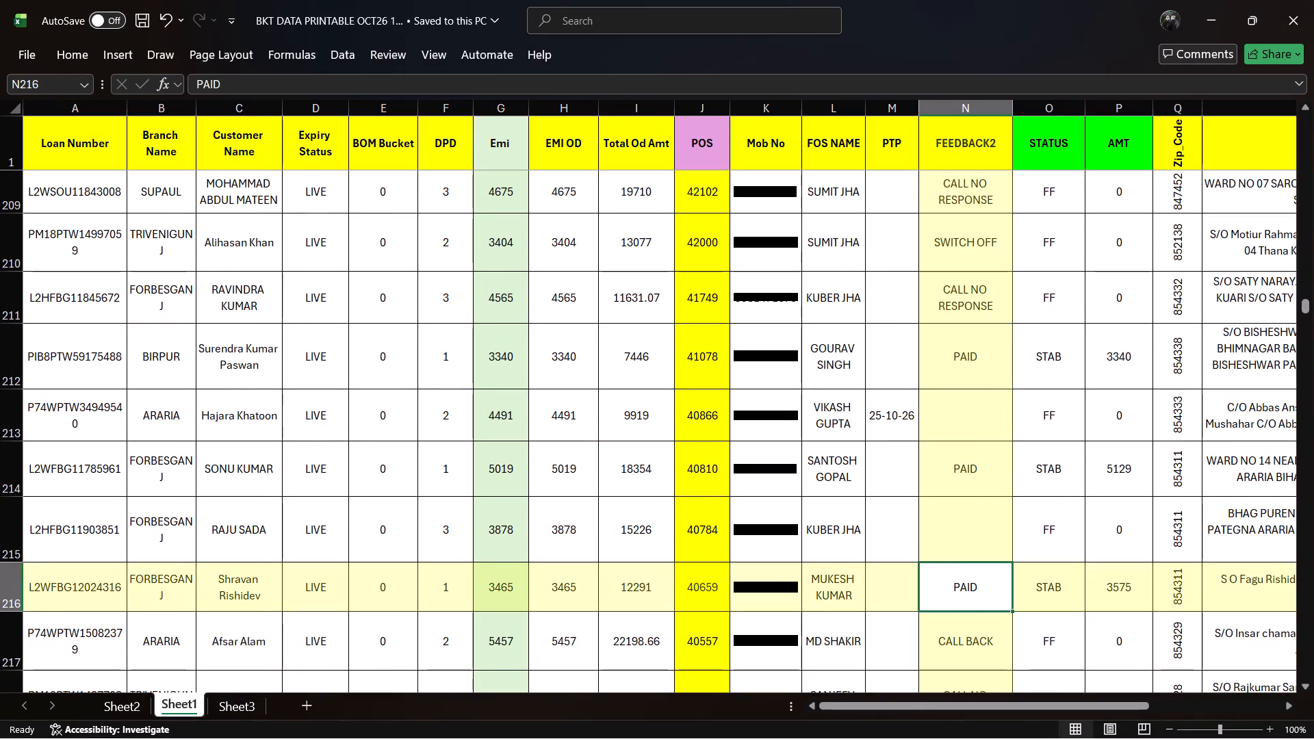
# Go to the mobile number of the borrower in row 213, whose feedback is blank, and save the workbook.
pyautogui.click(957, 422)
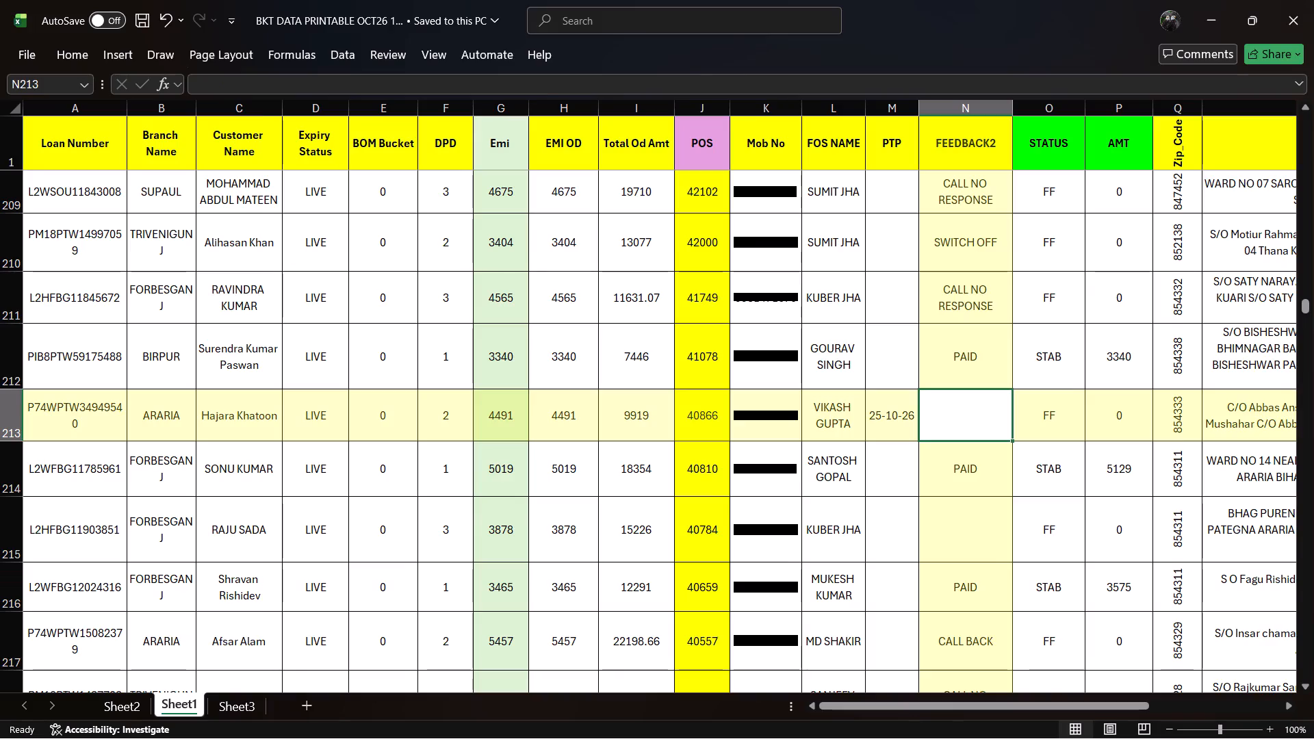
pyautogui.press('Left')
pyautogui.press('Left')
pyautogui.press('Left')
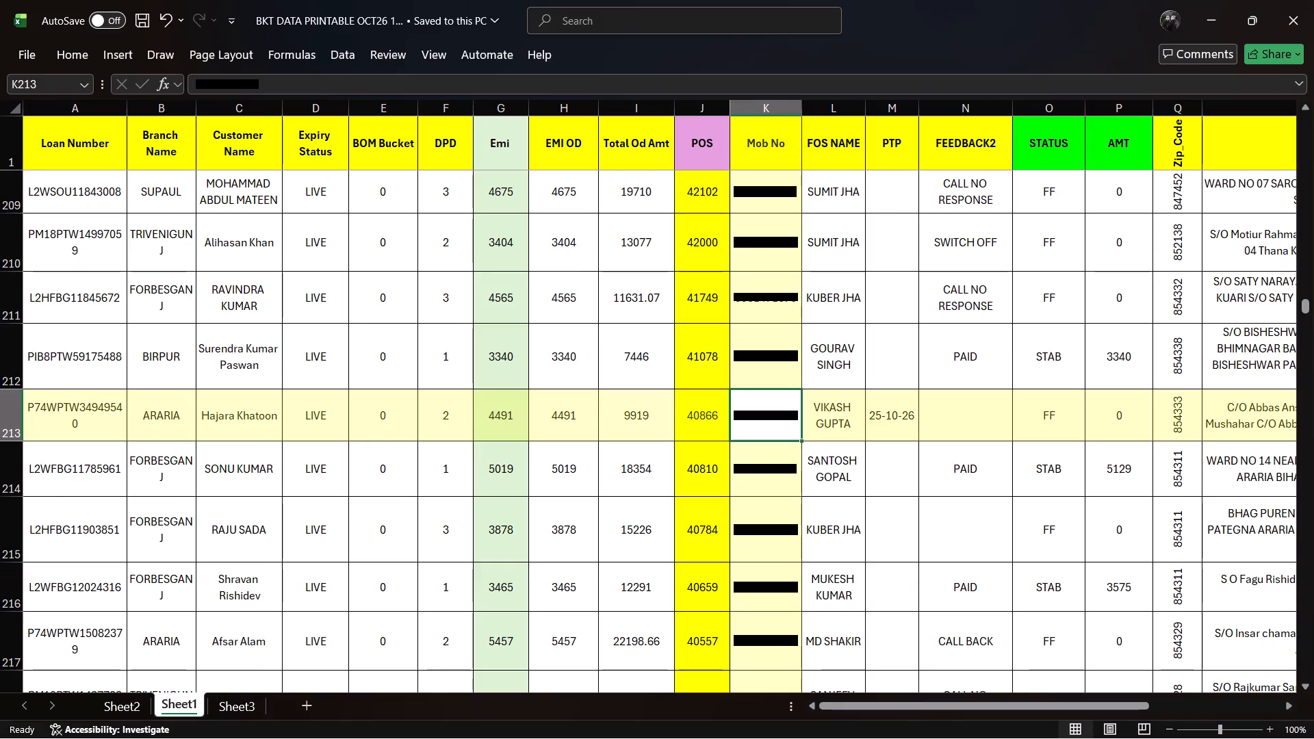
pyautogui.hotkey('ctrl', 's')
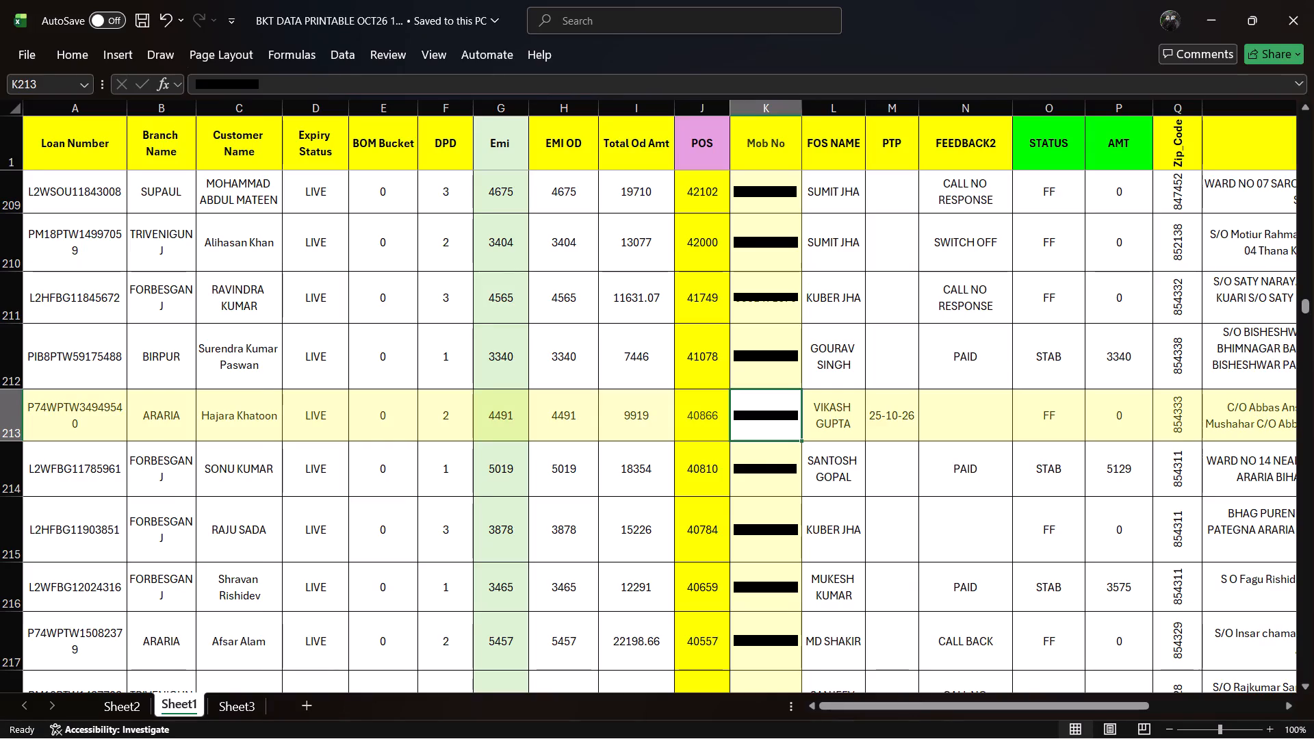
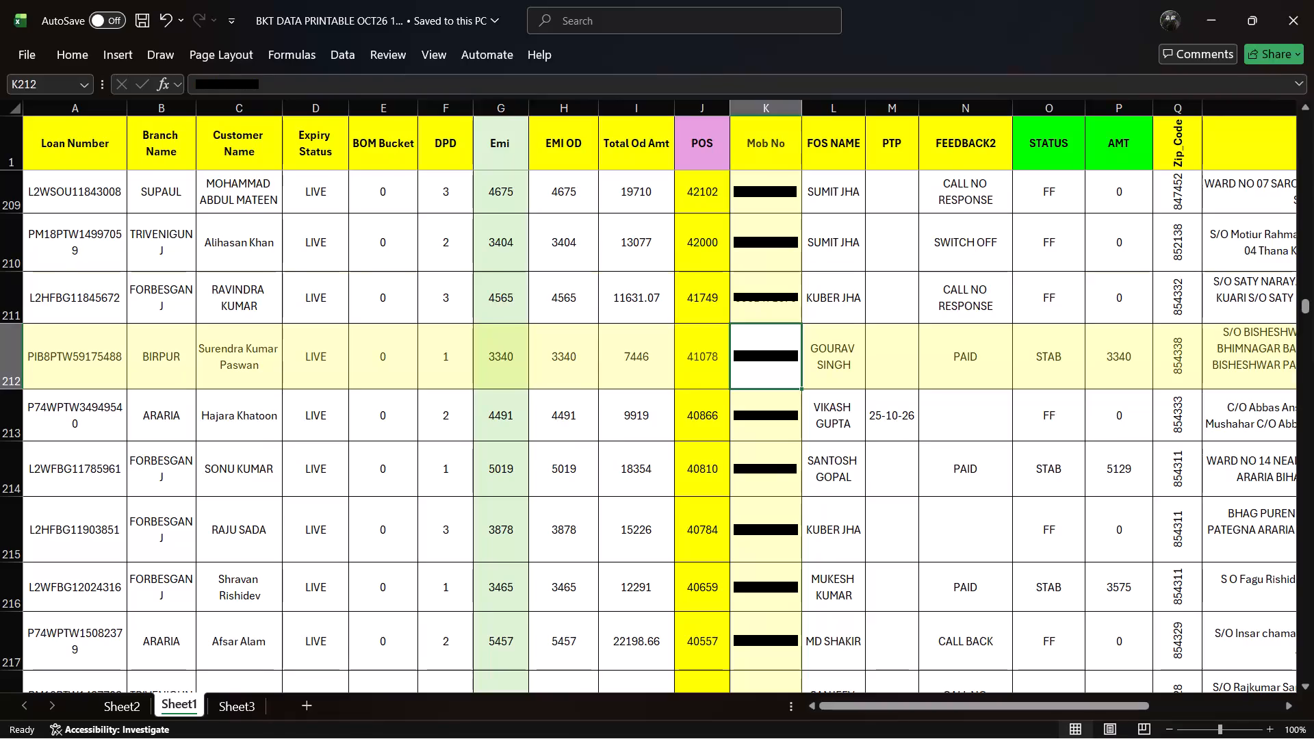
# Copy the loan number of the borrower in row 199, whose PTP is 16-10-26.
pyautogui.press('Up')
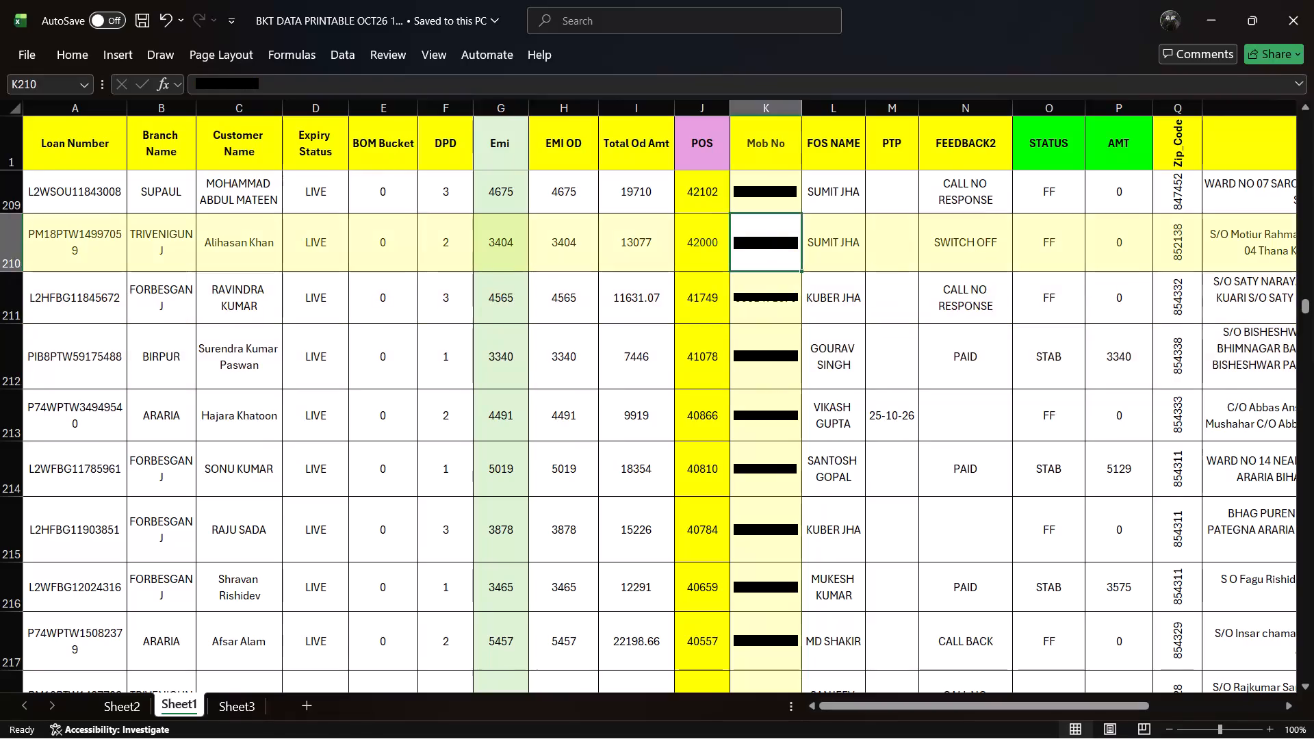
pyautogui.press('Up')
pyautogui.press('Up')
pyautogui.press('Up')
pyautogui.press('Up')
pyautogui.press('Up')
pyautogui.press('Up')
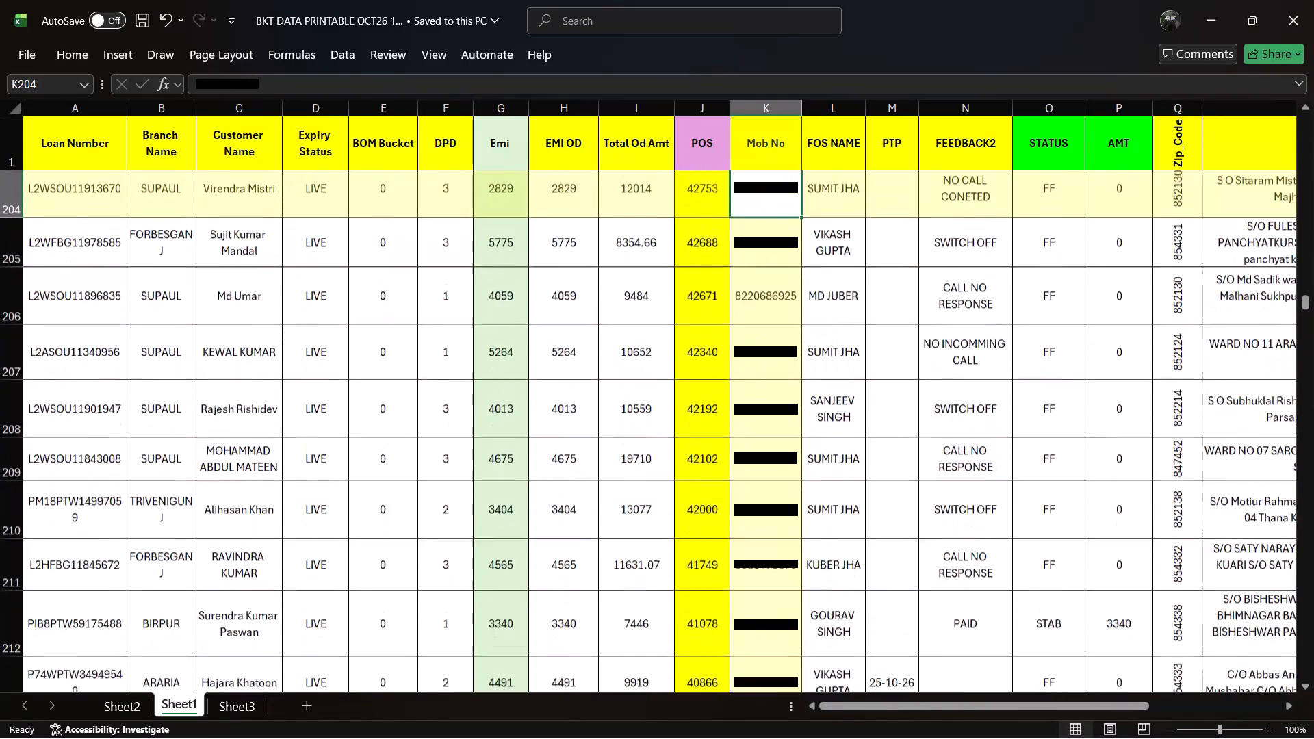
pyautogui.press('Up')
pyautogui.press('Up')
pyautogui.press('Up')
pyautogui.press('Up')
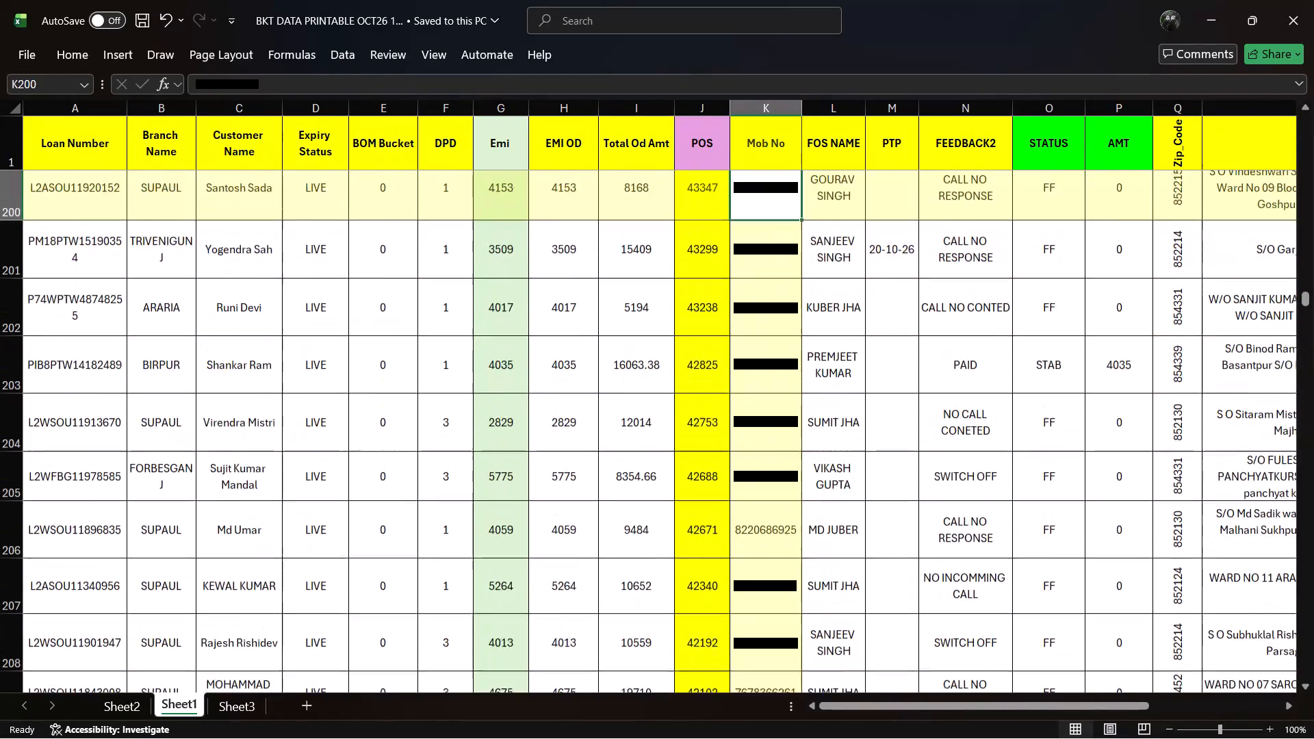
pyautogui.press('Up')
pyautogui.press('Up')
pyautogui.press('Down')
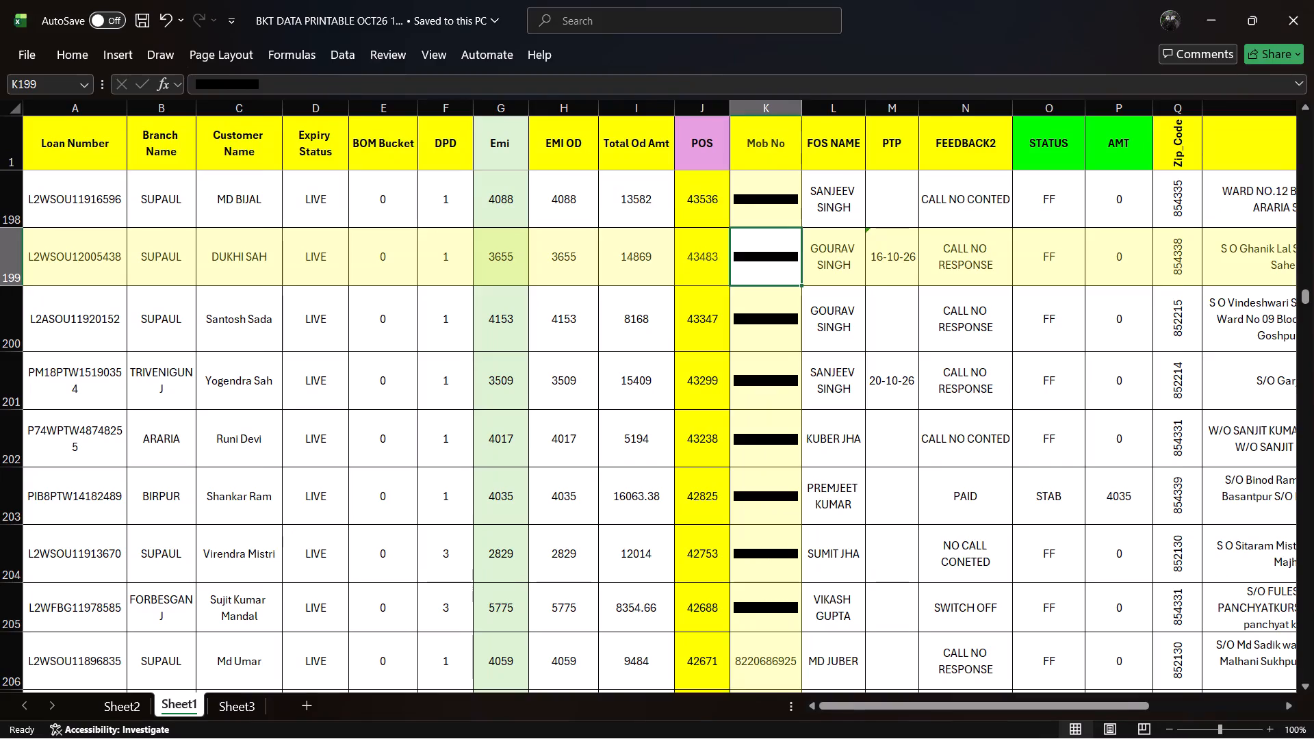
pyautogui.press('Left')
pyautogui.press('Left')
pyautogui.press('Left')
pyautogui.press('Left')
pyautogui.press('Left')
pyautogui.press('Left')
pyautogui.press('Left')
pyautogui.press('Left')
pyautogui.press('Left')
pyautogui.press('Left')
pyautogui.press('Left')
pyautogui.press('Left')
pyautogui.press('Left')
pyautogui.press('Left')
pyautogui.press('Left')
pyautogui.press('Left')
pyautogui.press('Left')
pyautogui.press('Left')
pyautogui.press('Left')
pyautogui.press('Left')
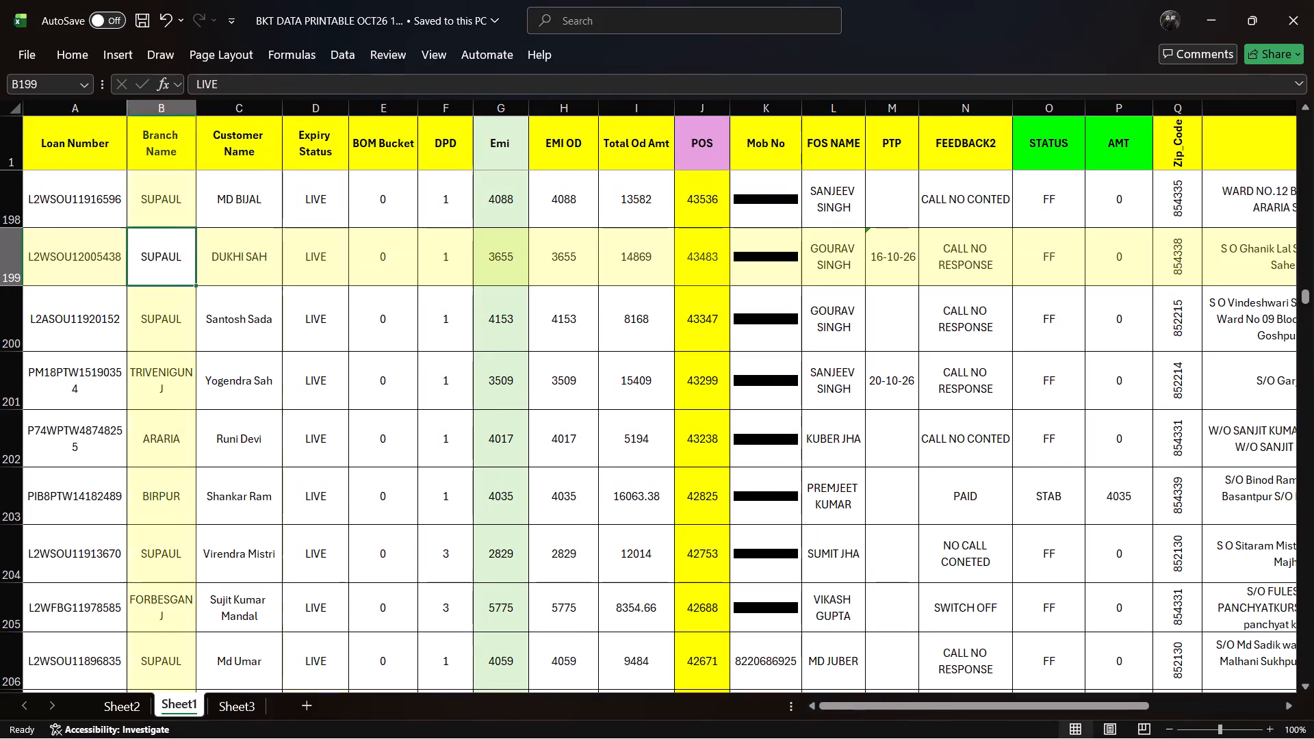
pyautogui.hotkey('ctrl', 'c')
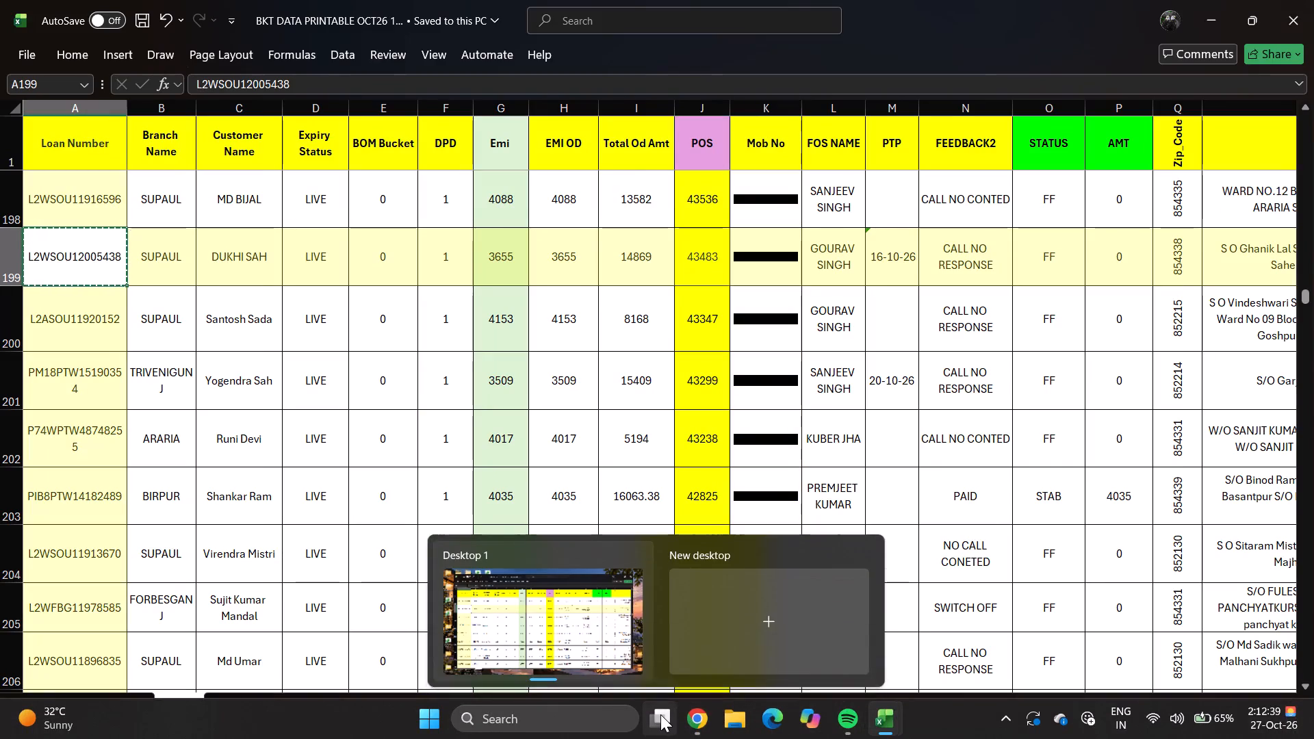
# Switch to the DMS agency portal in Chrome, search for the copied loan number and open that borrower's loan record.
pyautogui.press('super+Tab')
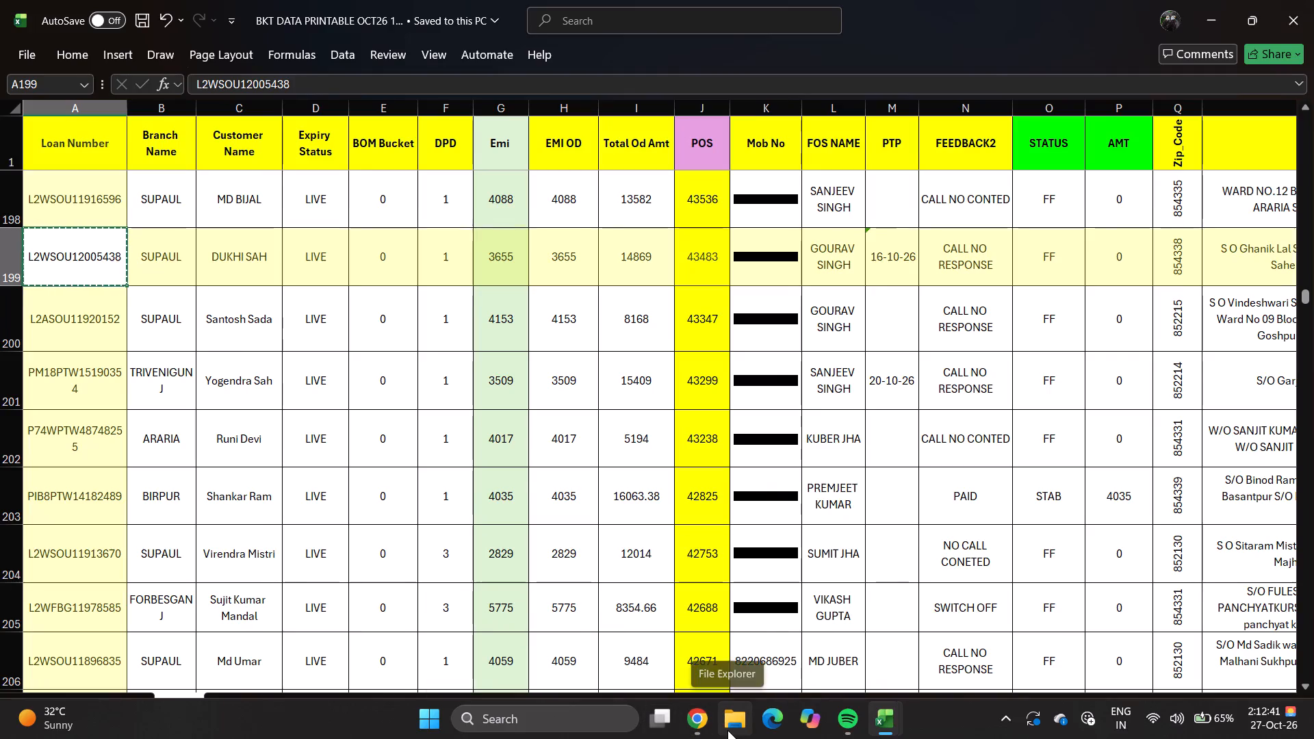
pyautogui.click(806, 174)
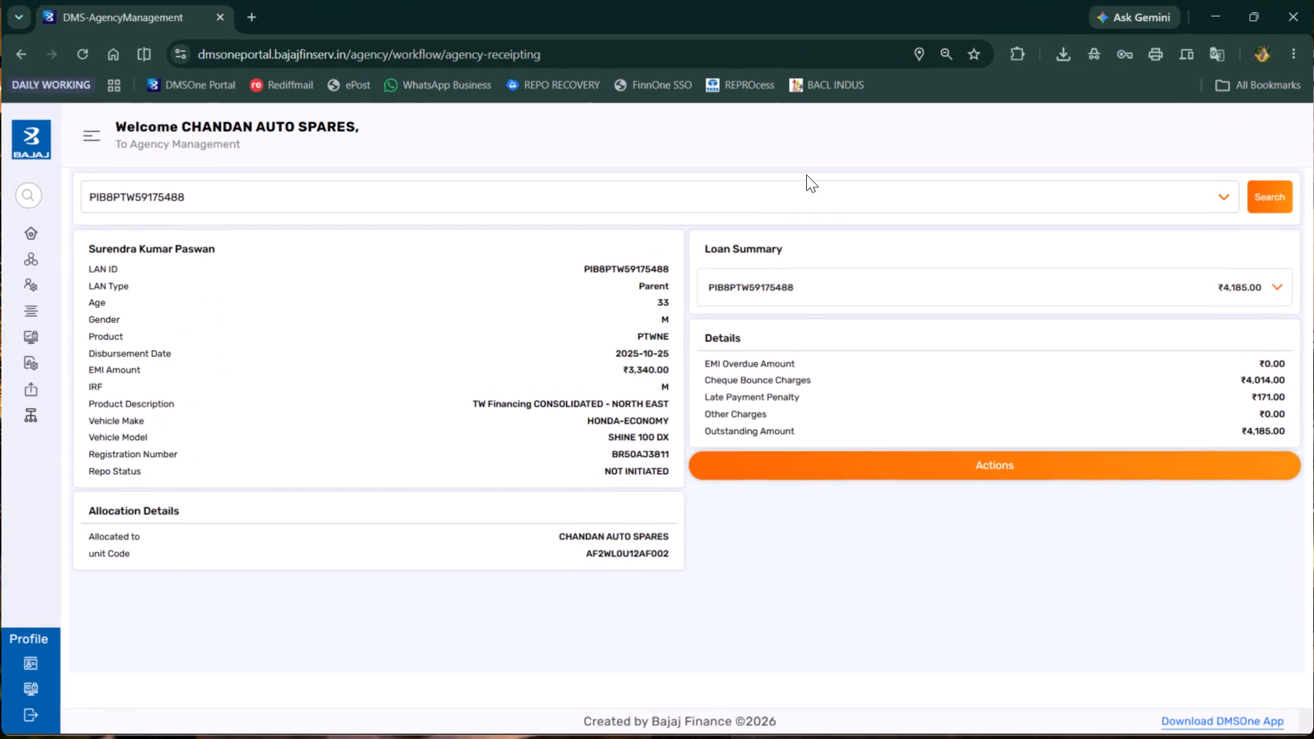
pyautogui.click(196, 201)
pyautogui.press('BackSpace')
pyautogui.press('BackSpace')
pyautogui.press('BackSpace')
pyautogui.press('BackSpace')
pyautogui.press('BackSpace')
pyautogui.press('BackSpace')
pyautogui.press('BackSpace')
pyautogui.press('BackSpace')
pyautogui.press('BackSpace')
pyautogui.press('BackSpace')
pyautogui.press('BackSpace')
pyautogui.press('BackSpace')
pyautogui.press('BackSpace')
pyautogui.press('BackSpace')
pyautogui.press('BackSpace')
pyautogui.press('BackSpace')
pyautogui.press('BackSpace')
pyautogui.press('BackSpace')
pyautogui.press('BackSpace')
pyautogui.press('BackSpace')
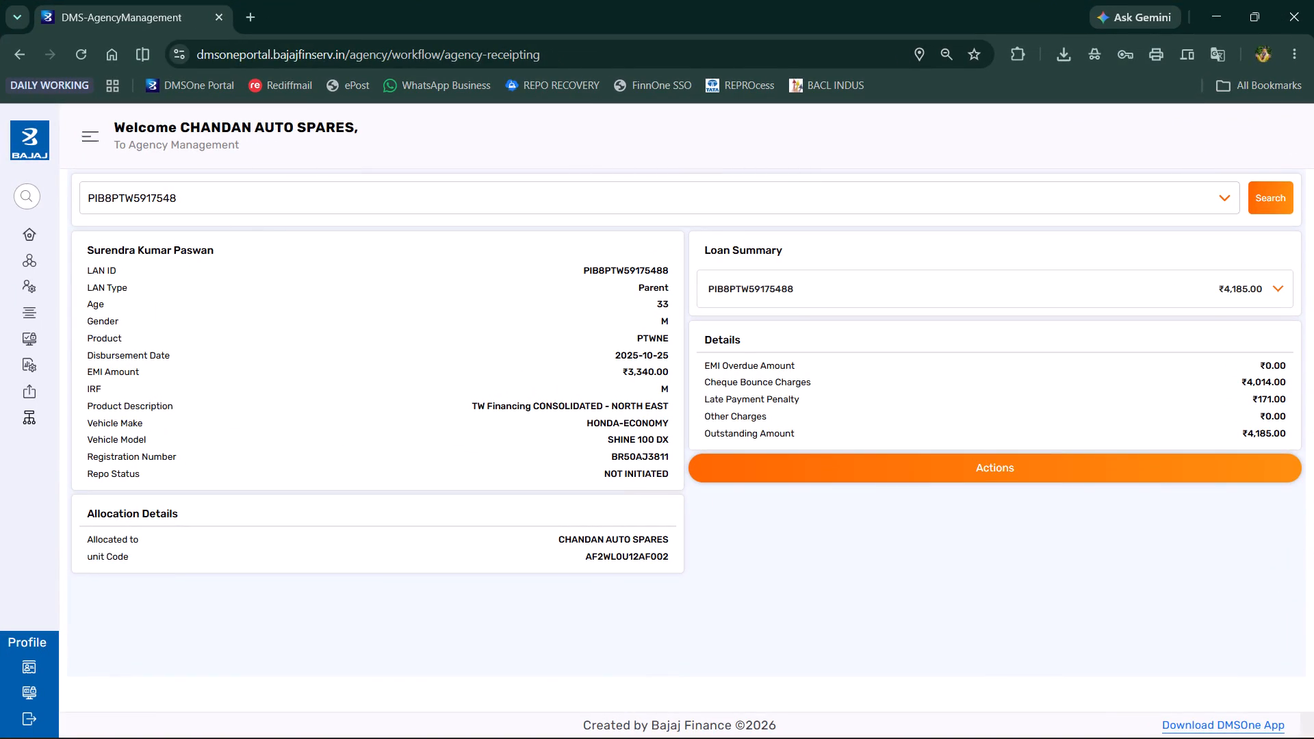
pyautogui.hotkey('ctrl', 'v')
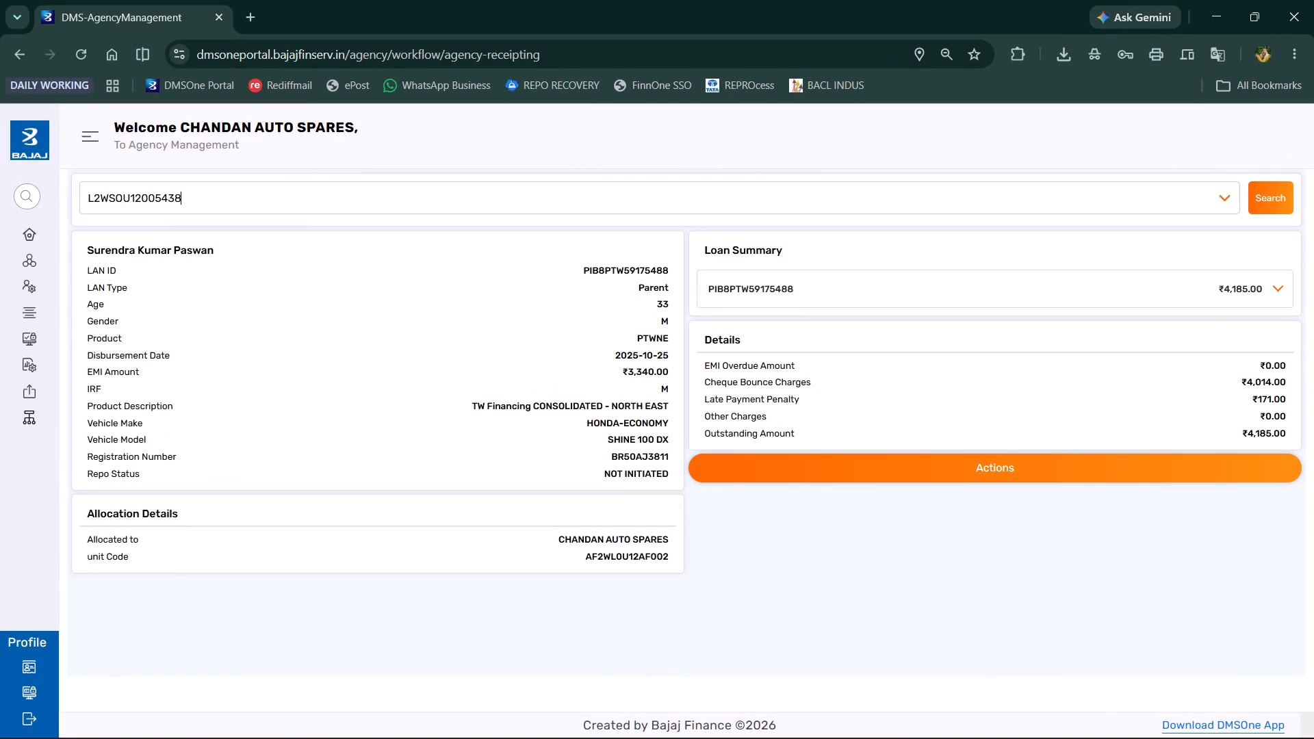
pyautogui.doubleClick(1276, 200)
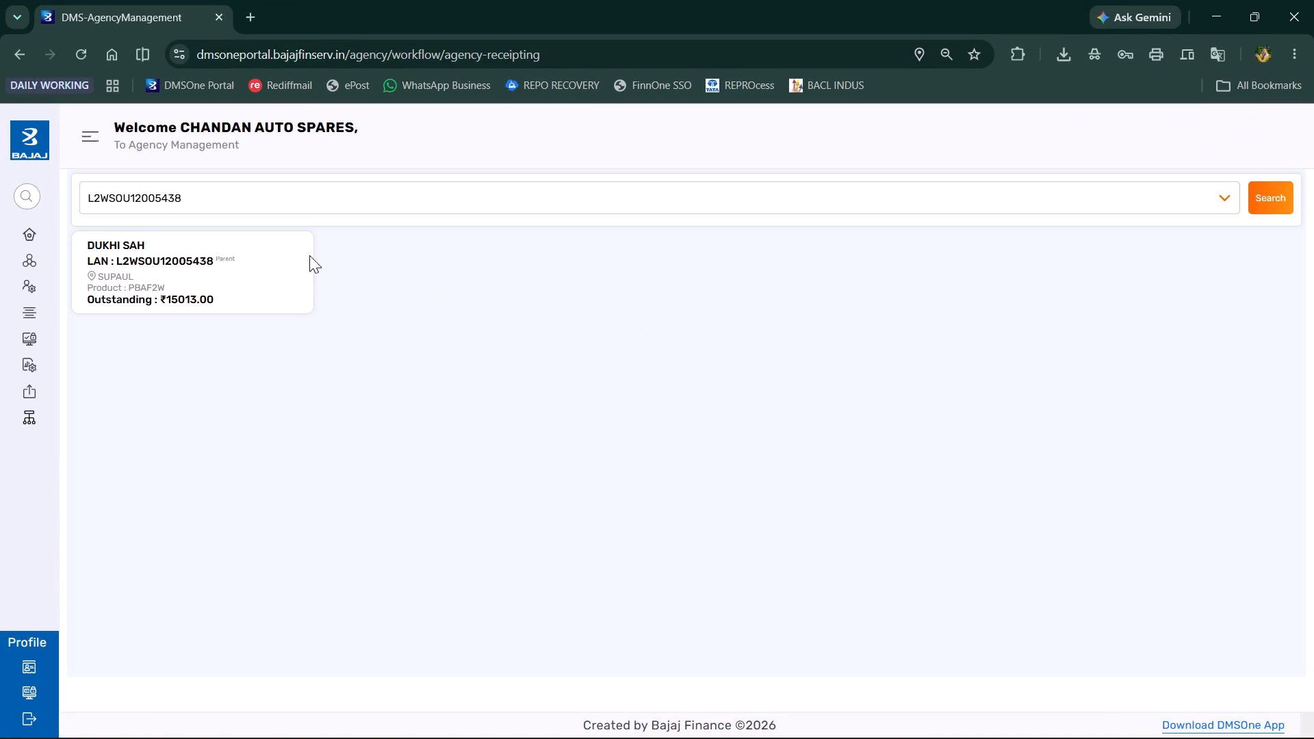
pyautogui.doubleClick(250, 255)
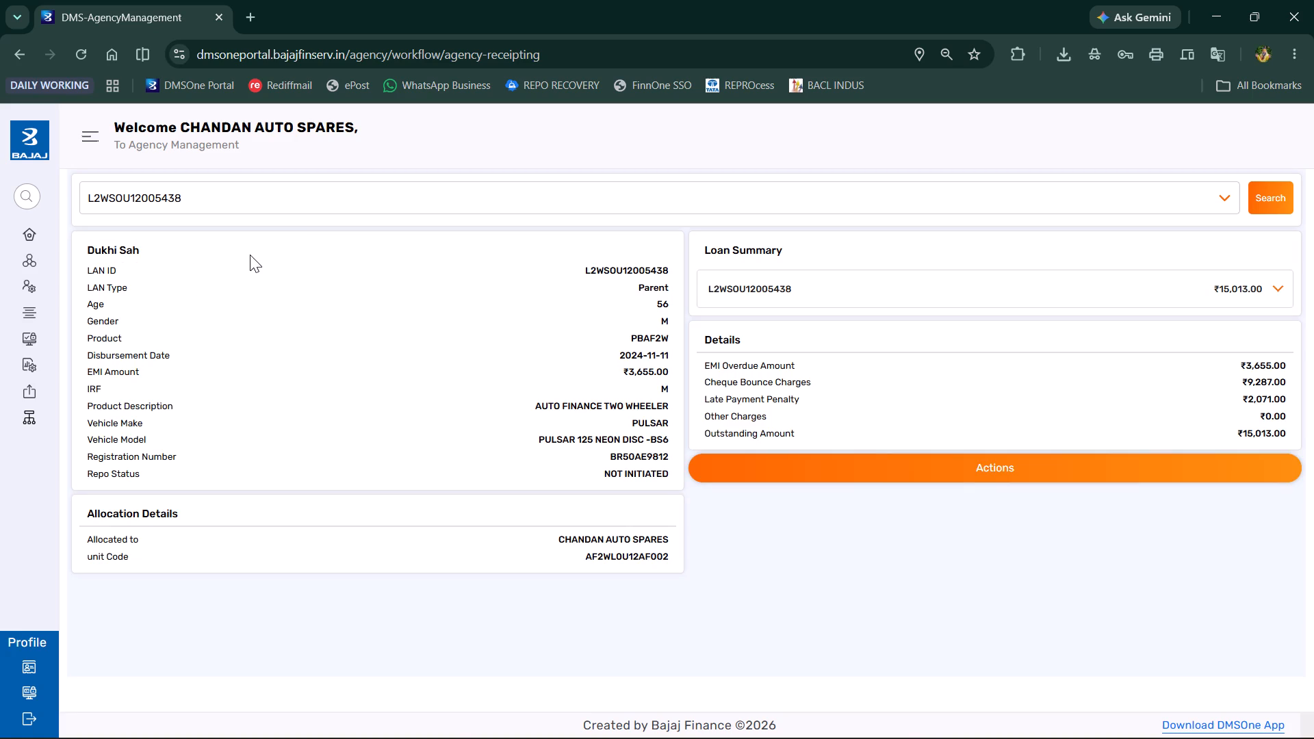
# Return to the BKT DATA PRINTABLE workbook, check the PTP and customer name cells in row 199, and save the workbook.
pyautogui.press('super+Tab')
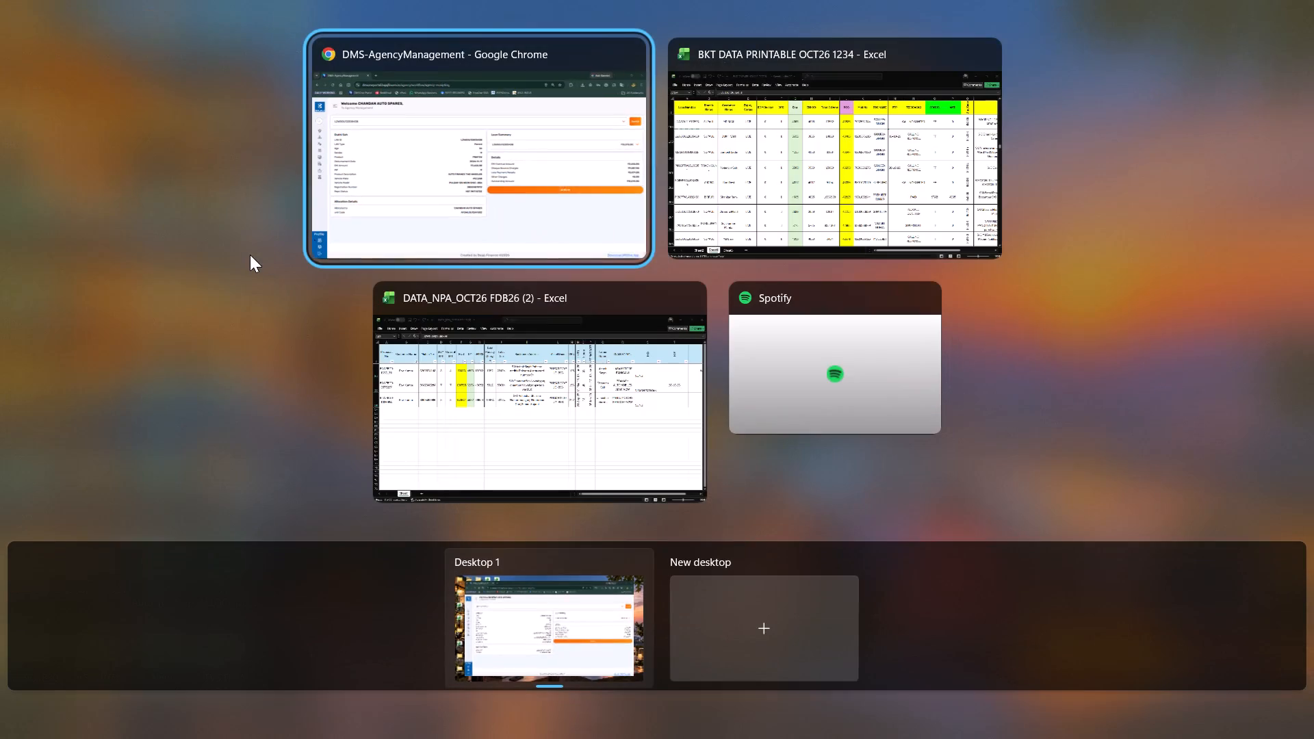
pyautogui.click(731, 158)
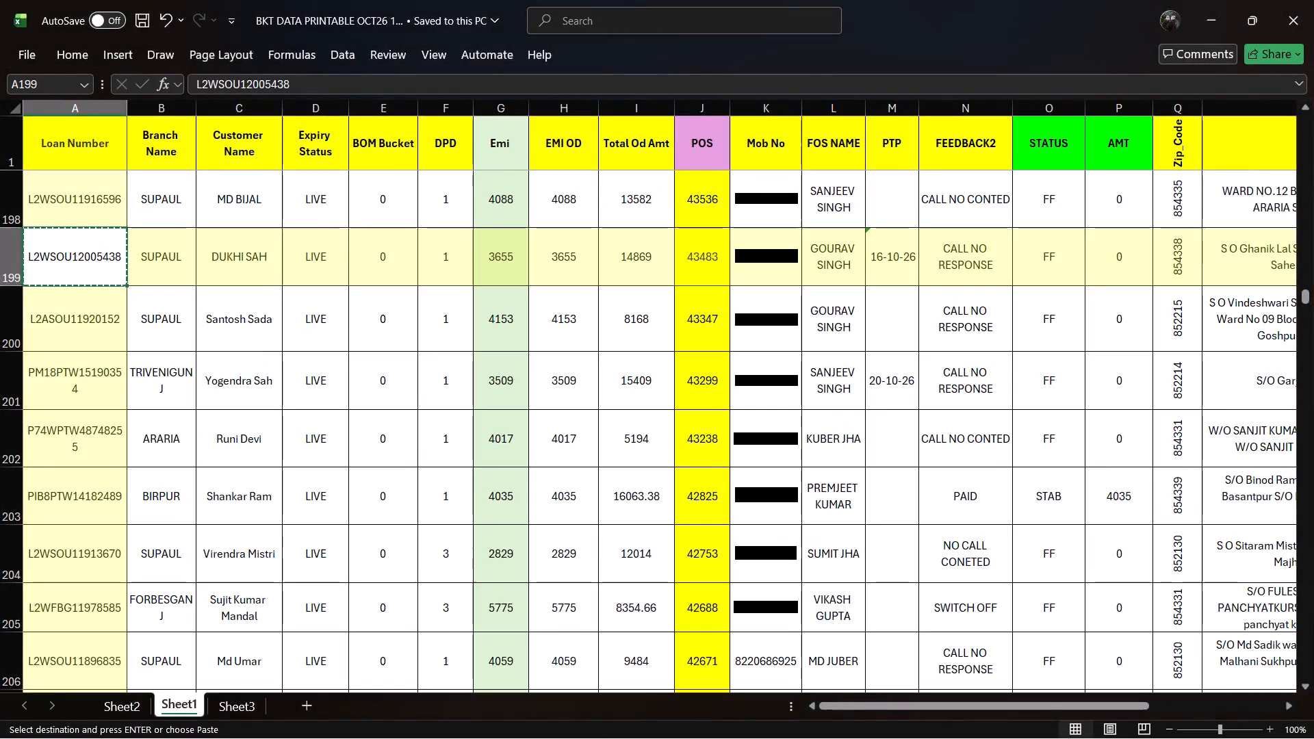
pyautogui.click(762, 171)
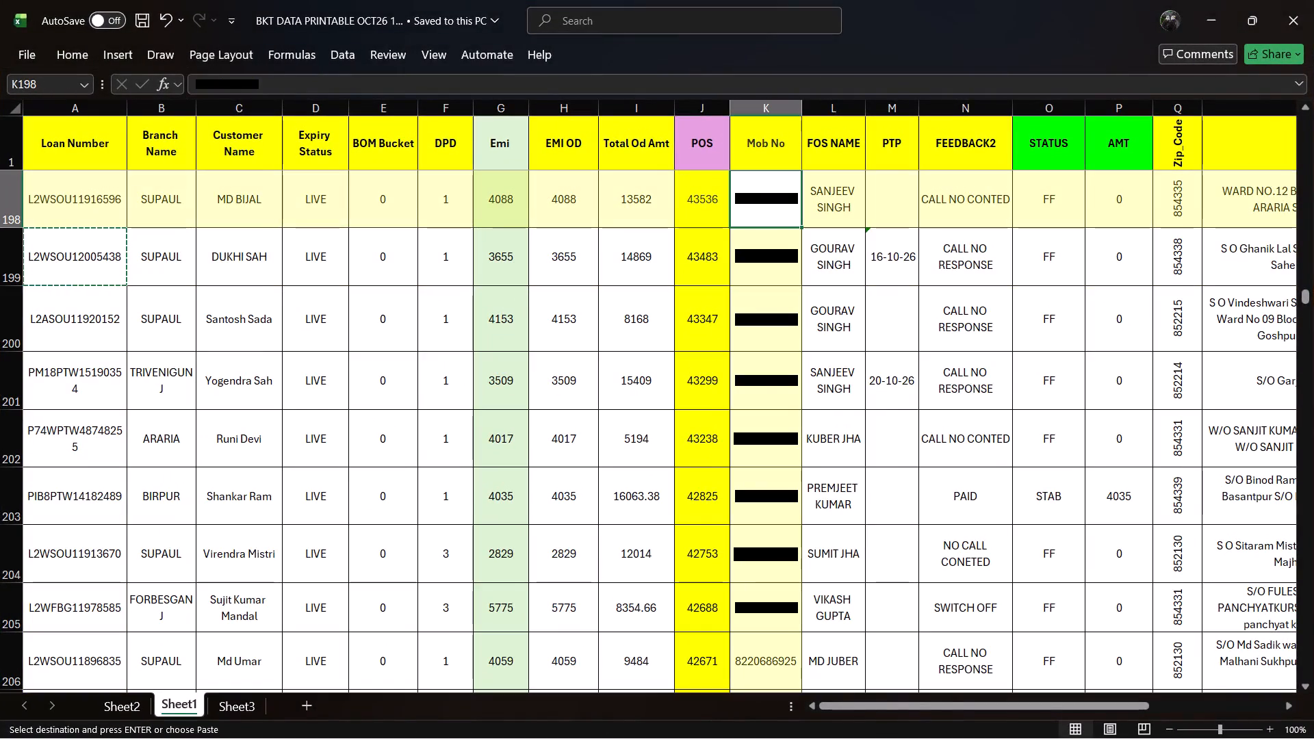
pyautogui.click(896, 270)
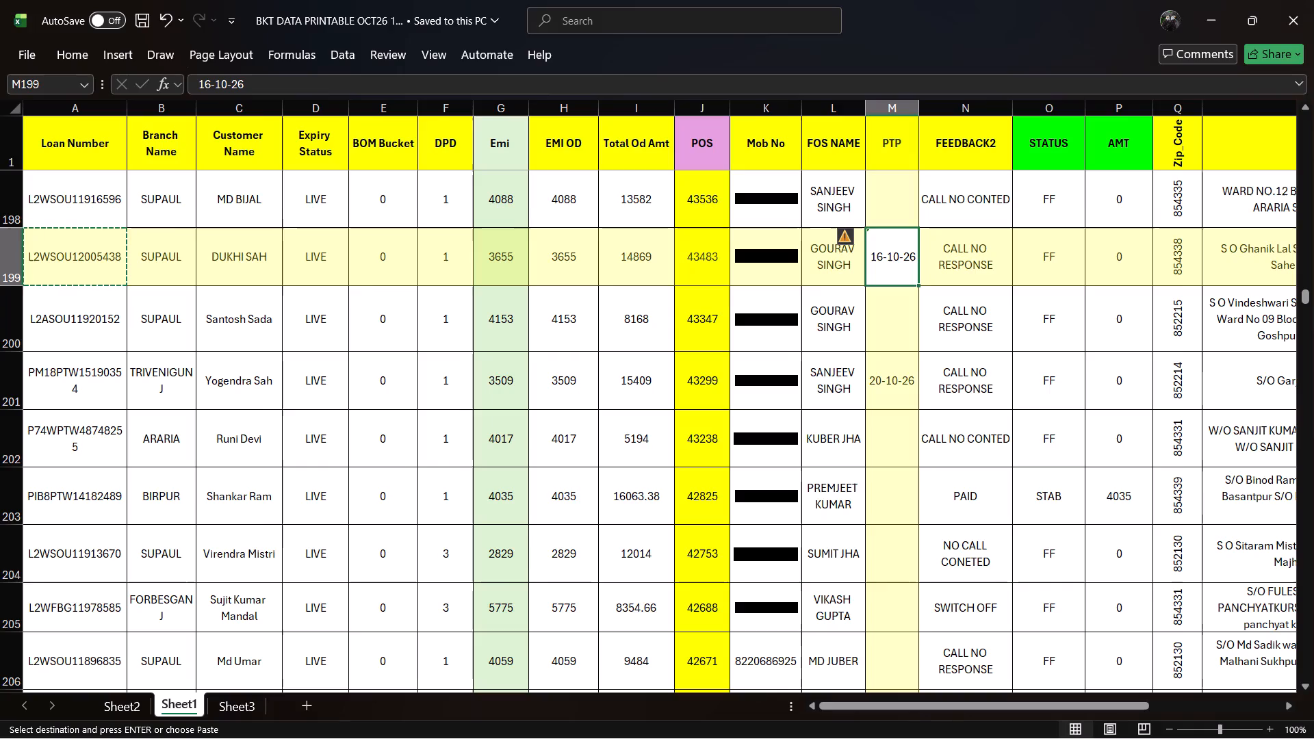
pyautogui.doubleClick(244, 263)
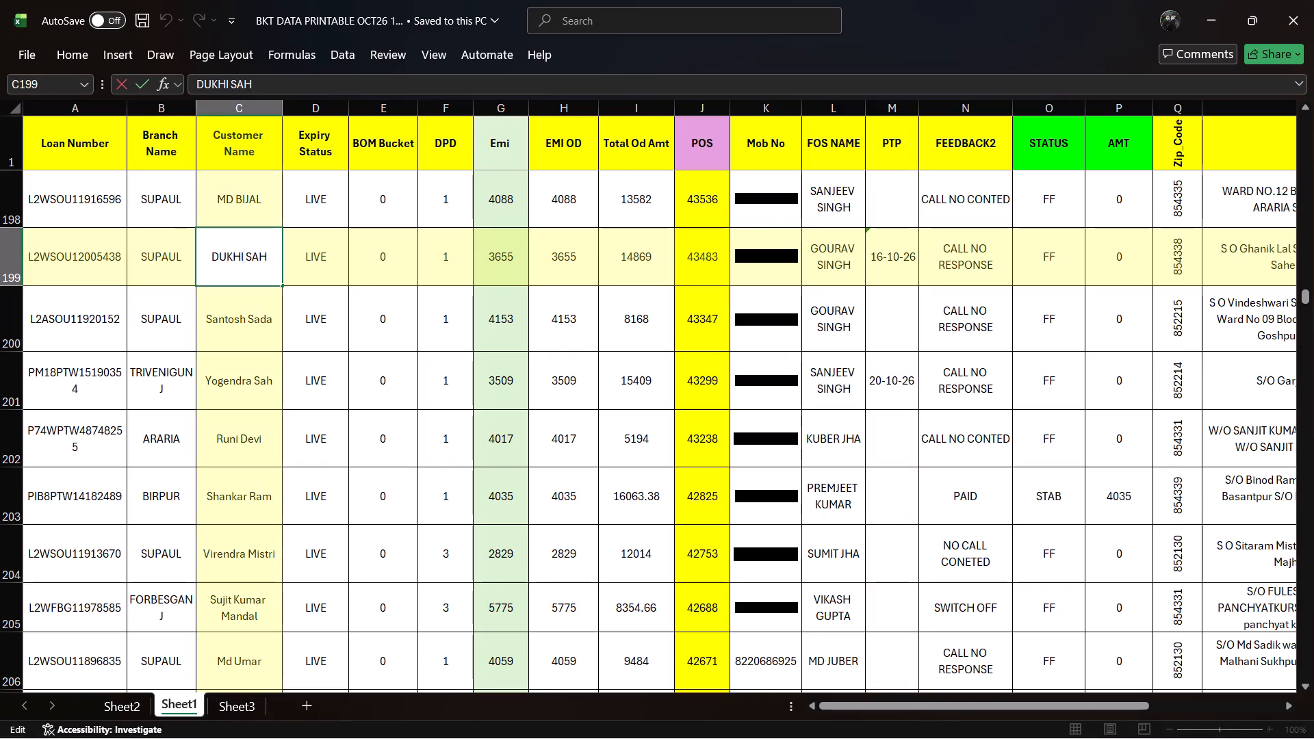
pyautogui.press('Right')
pyautogui.press('Right')
pyautogui.press('Right')
pyautogui.press('Right')
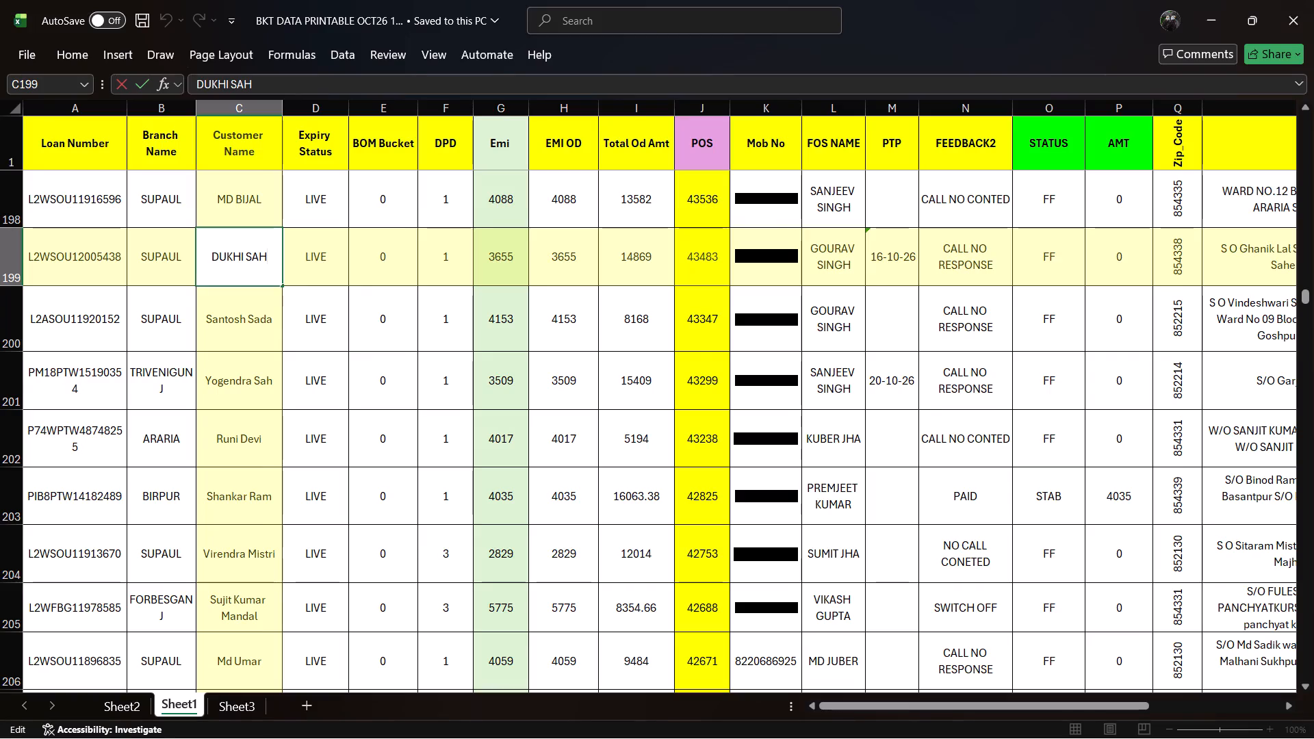
pyautogui.hotkey('ctrl', 's')
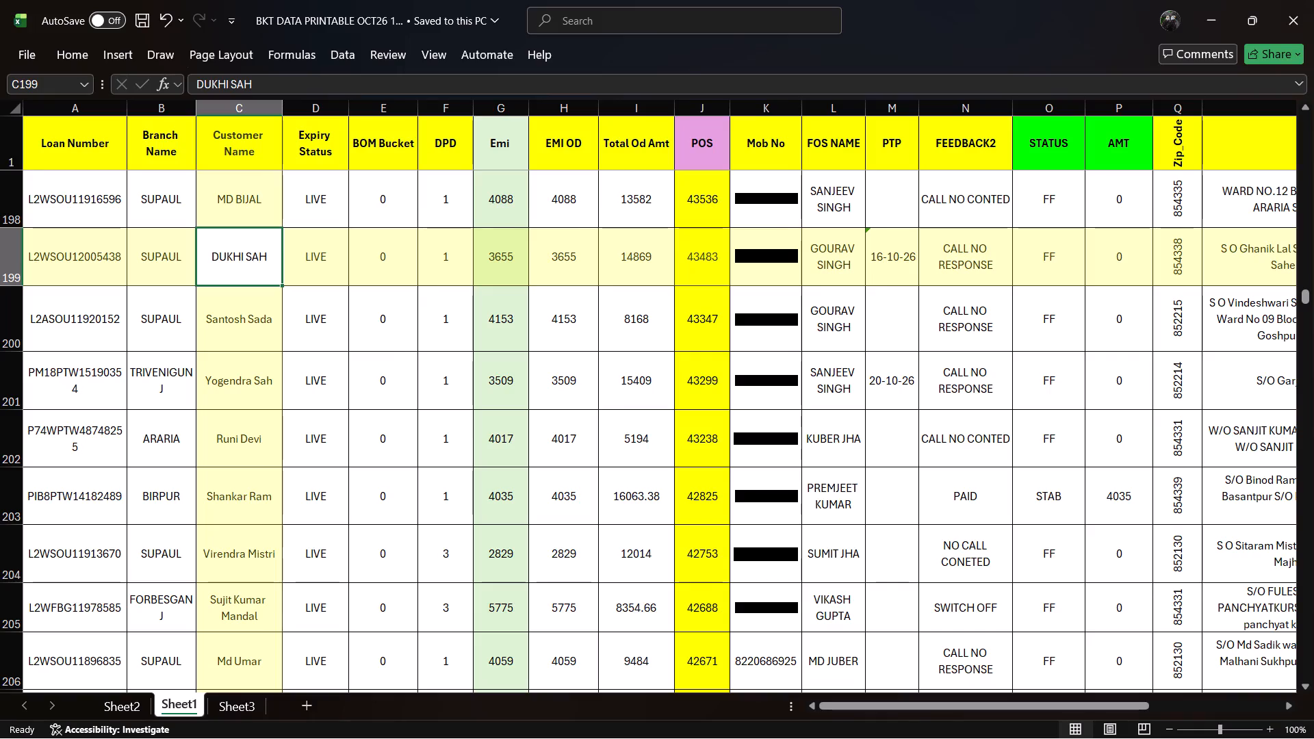
# Examine the FEEDBACK2 column between rows 199 and 222 for borrowers with blank call feedback.
pyautogui.press('Right')
pyautogui.press('Right')
pyautogui.press('Right')
pyautogui.press('Right')
pyautogui.press('Right')
pyautogui.press('Right')
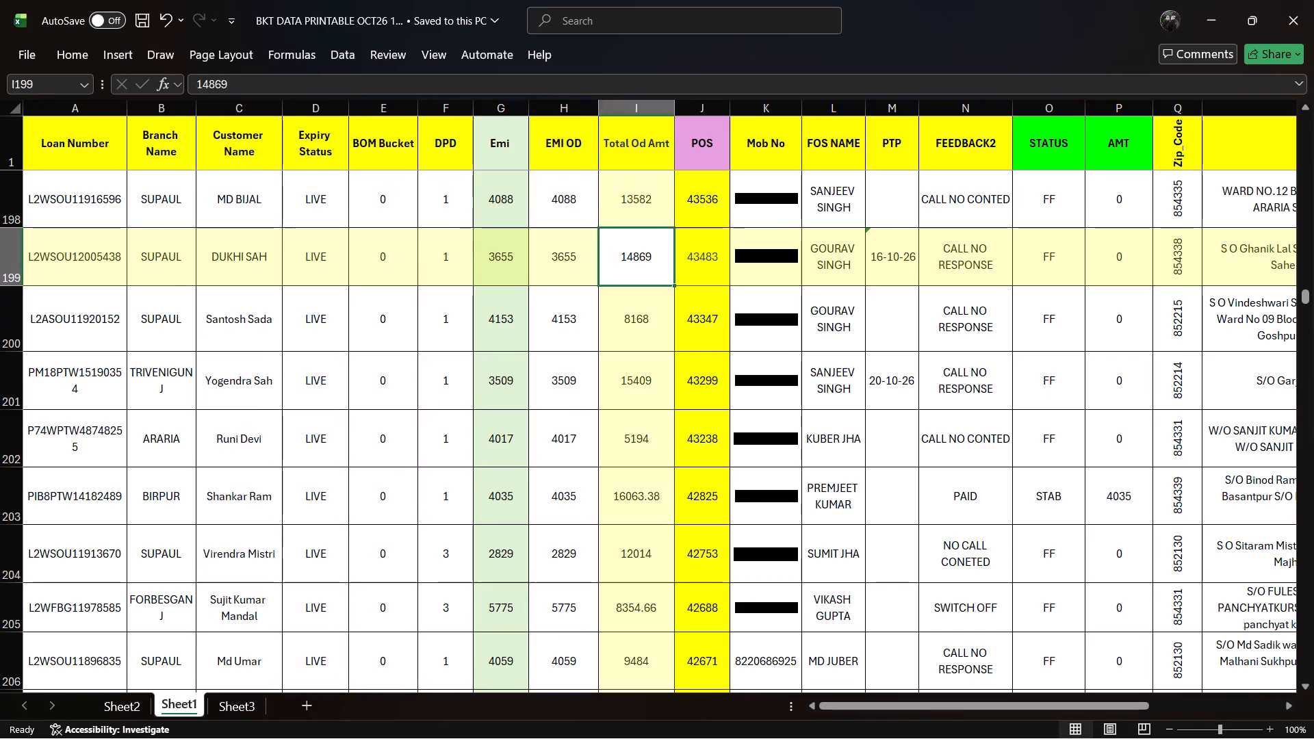
pyautogui.press('Right')
pyautogui.press('Right')
pyautogui.press('Right')
pyautogui.press('Right')
pyautogui.press('Right')
pyautogui.press('Down')
pyautogui.press('Down')
pyautogui.press('Down')
pyautogui.press('Down')
pyautogui.press('Down')
pyautogui.press('Down')
pyautogui.press('Down')
pyautogui.press('Down')
pyautogui.press('Down')
pyautogui.press('Down')
pyautogui.press('Down')
pyautogui.press('Down')
pyautogui.press('Down')
pyautogui.press('Down')
pyautogui.press('Down')
pyautogui.press('Down')
pyautogui.press('Down')
pyautogui.press('Down')
pyautogui.press('Down')
pyautogui.press('Down')
pyautogui.press('Down')
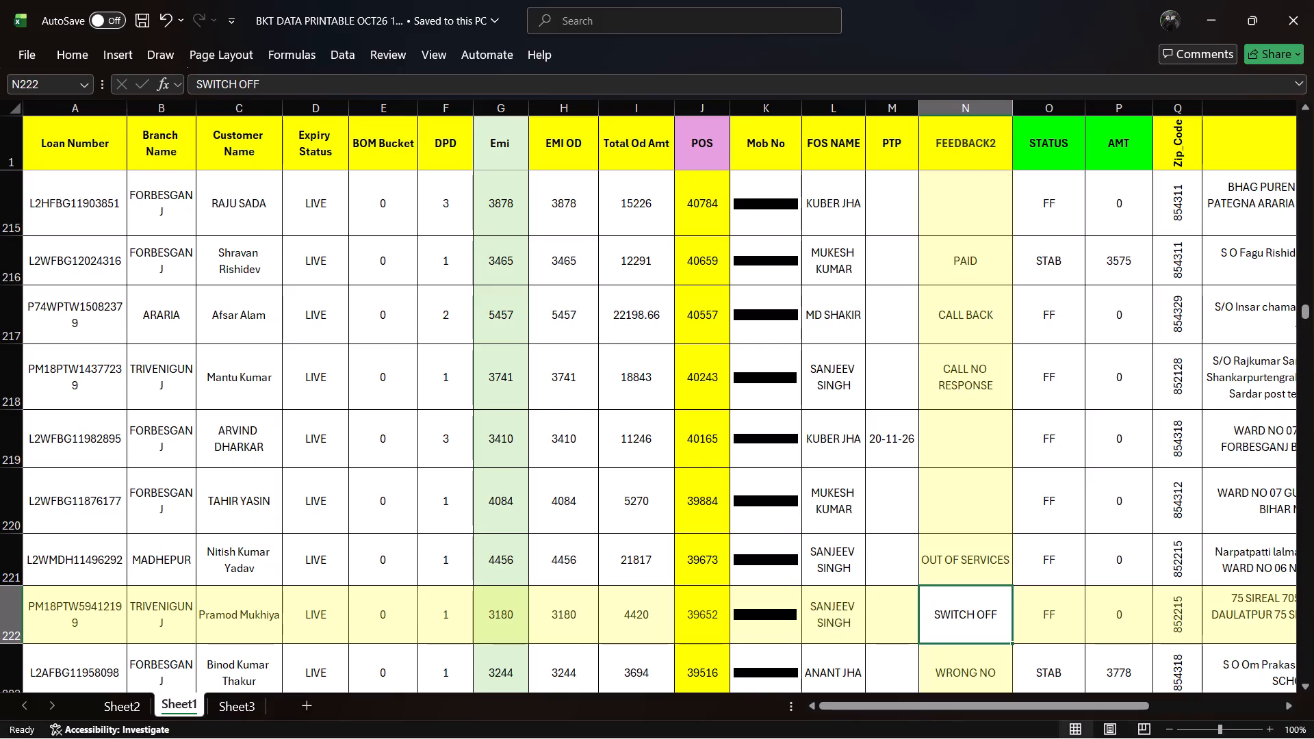
pyautogui.press('Up')
pyautogui.press('Up')
pyautogui.press('Up')
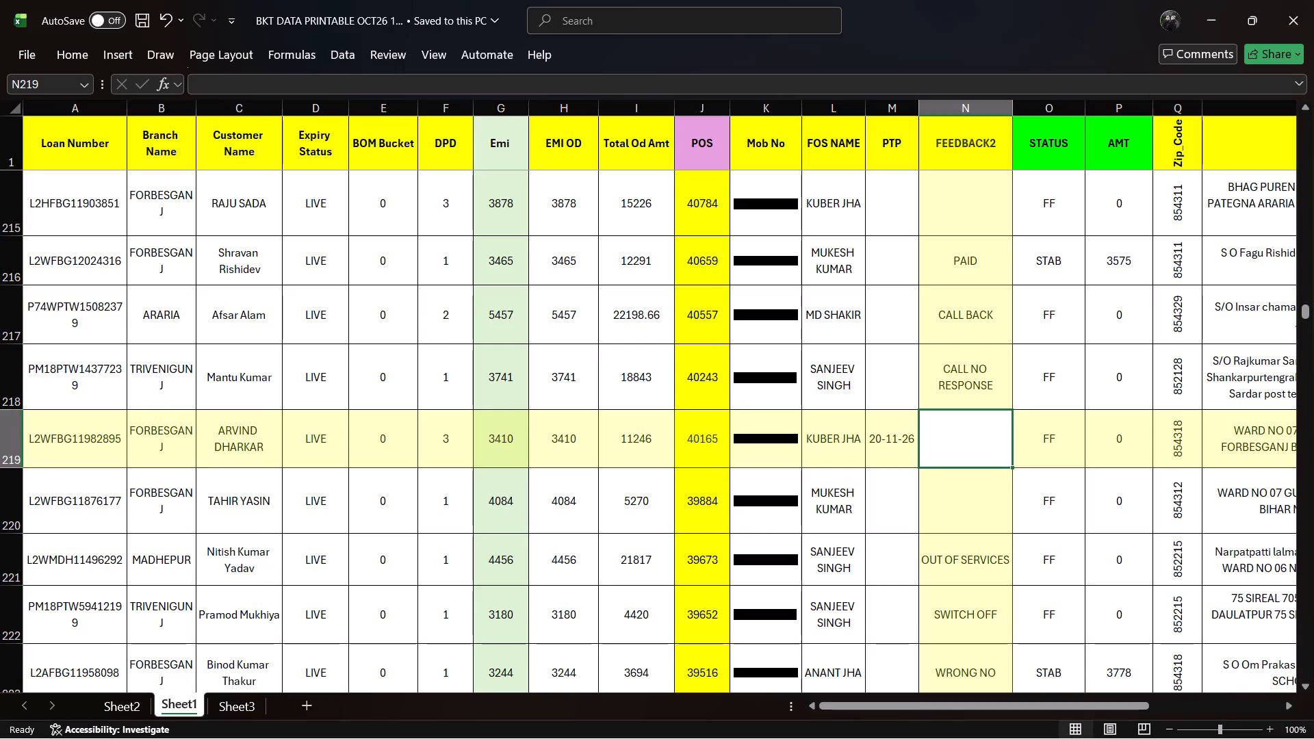
pyautogui.click(972, 389)
pyautogui.press('Up')
pyautogui.press('Up')
pyautogui.press('Up')
pyautogui.press('Up')
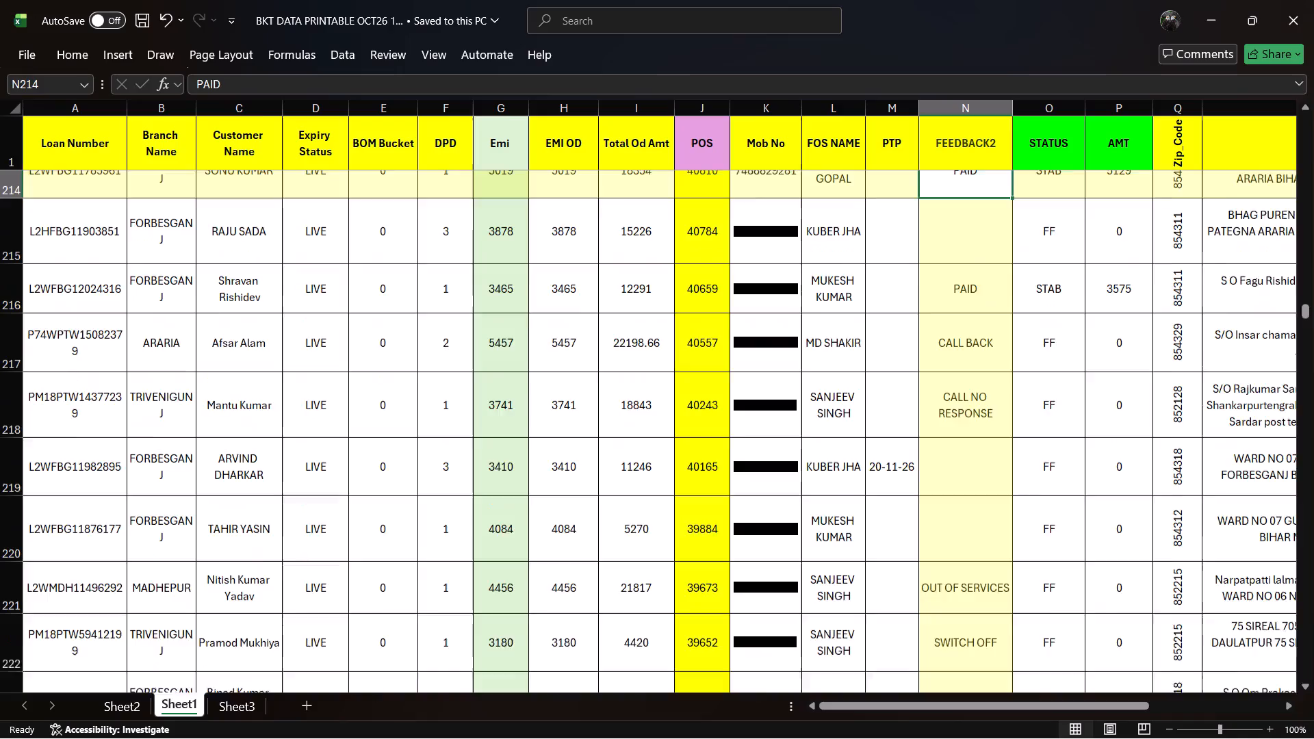
pyautogui.press('Up')
pyautogui.press('Up')
pyautogui.press('Up')
pyautogui.press('Up')
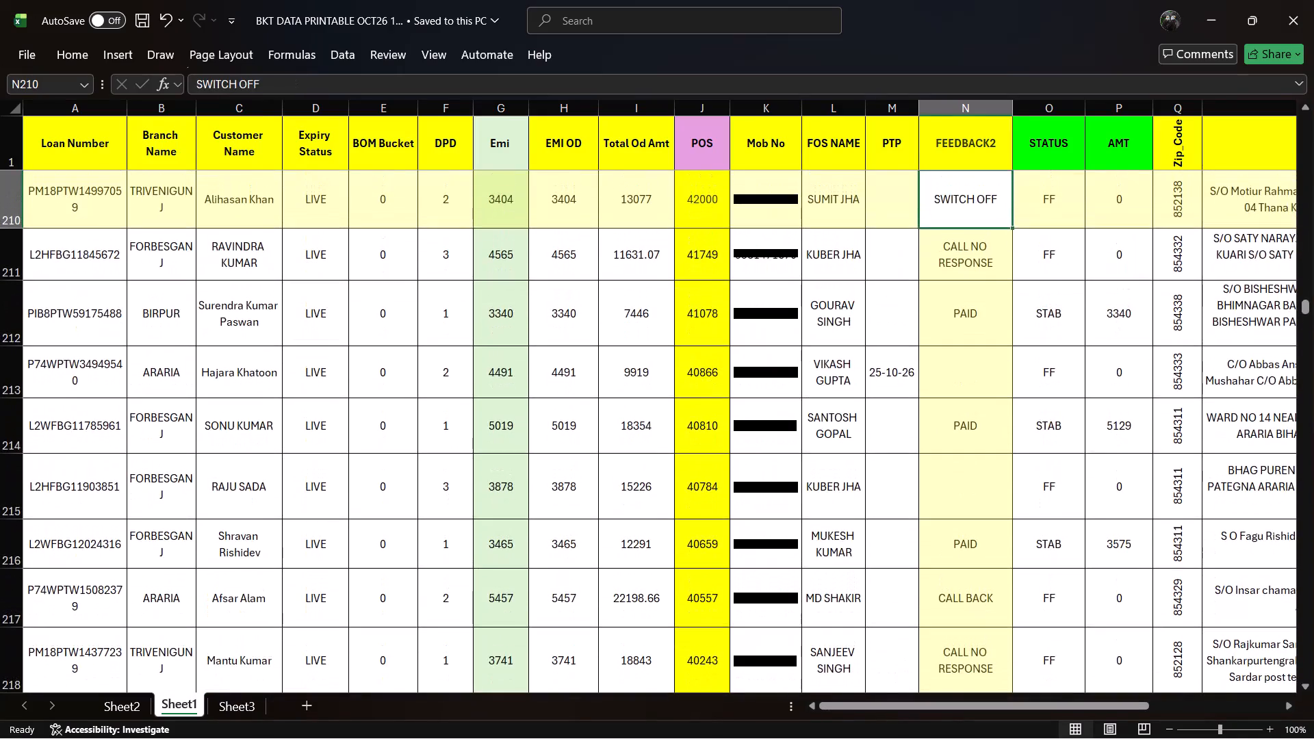
# Check the mobile number in row 213, set that row's FEEDBACK2 to CALL NO CONTED, and save the workbook.
pyautogui.click(966, 376)
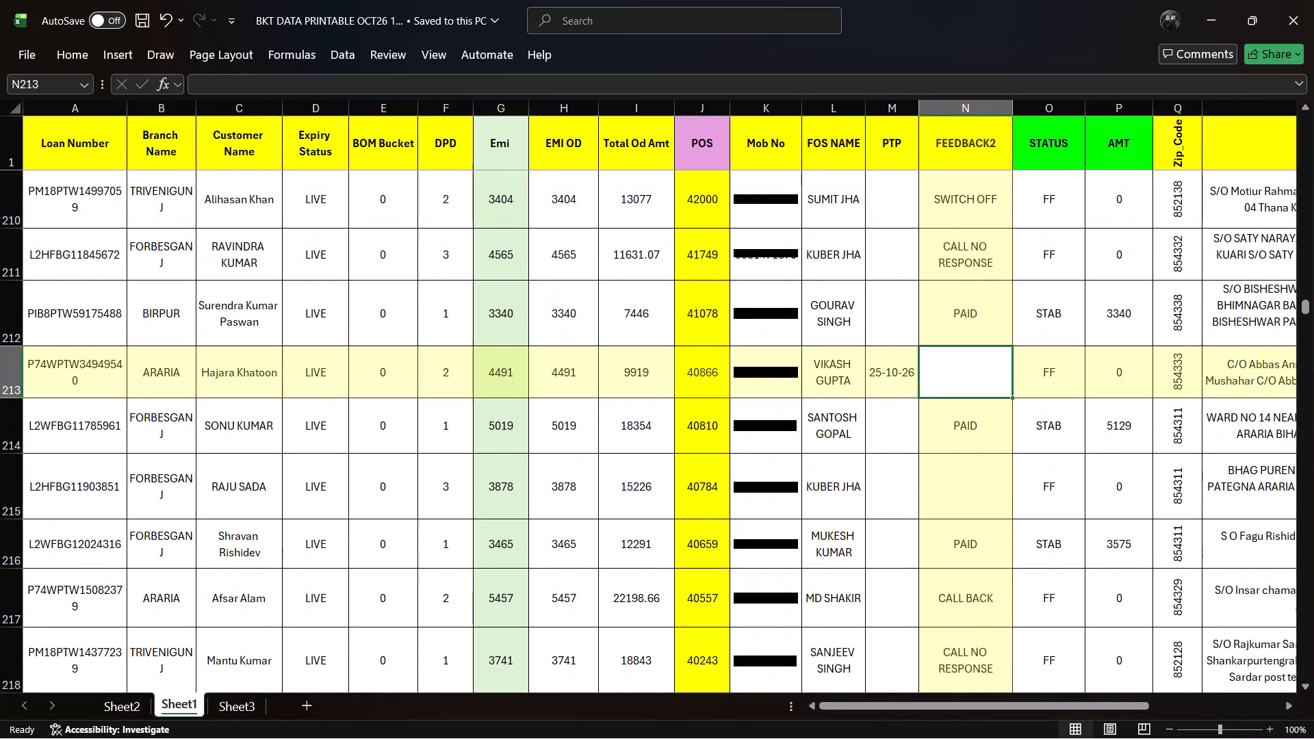
pyautogui.press('Left')
pyautogui.press('Left')
pyautogui.press('Left')
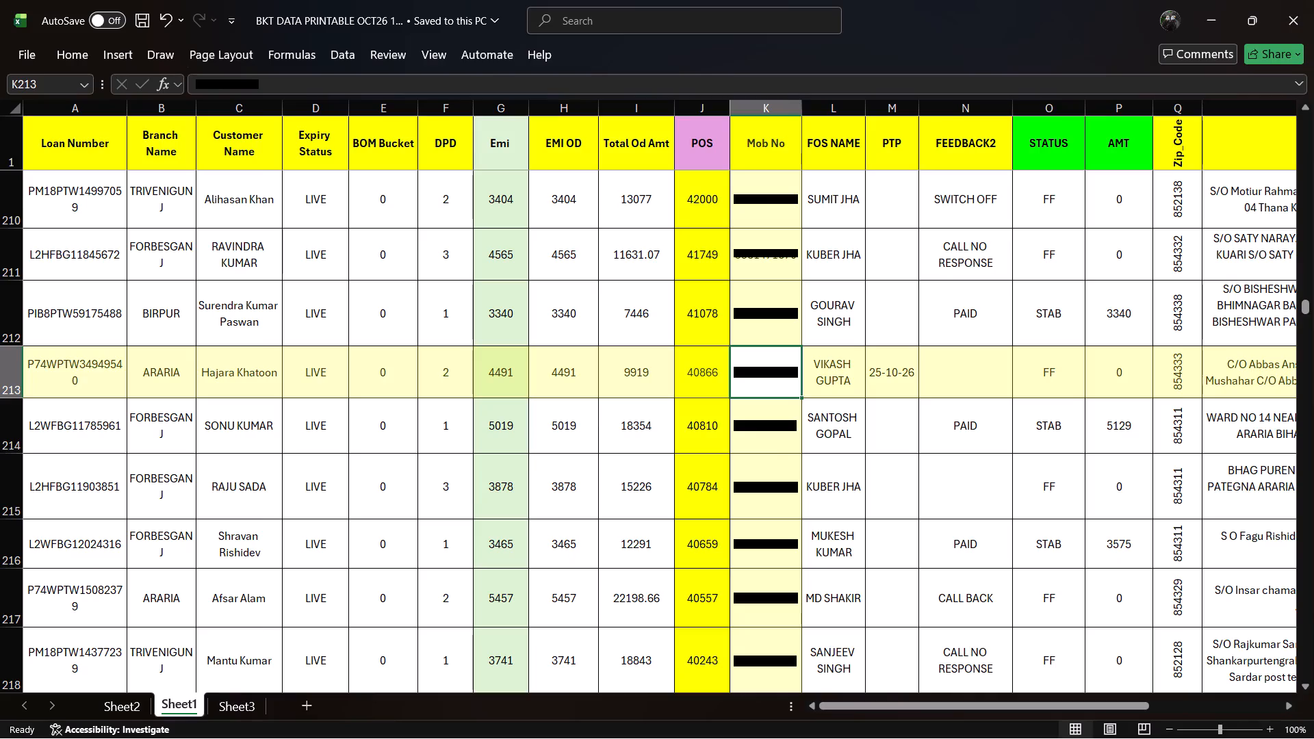
pyautogui.press('Right')
pyautogui.press('Right')
pyautogui.press('Right')
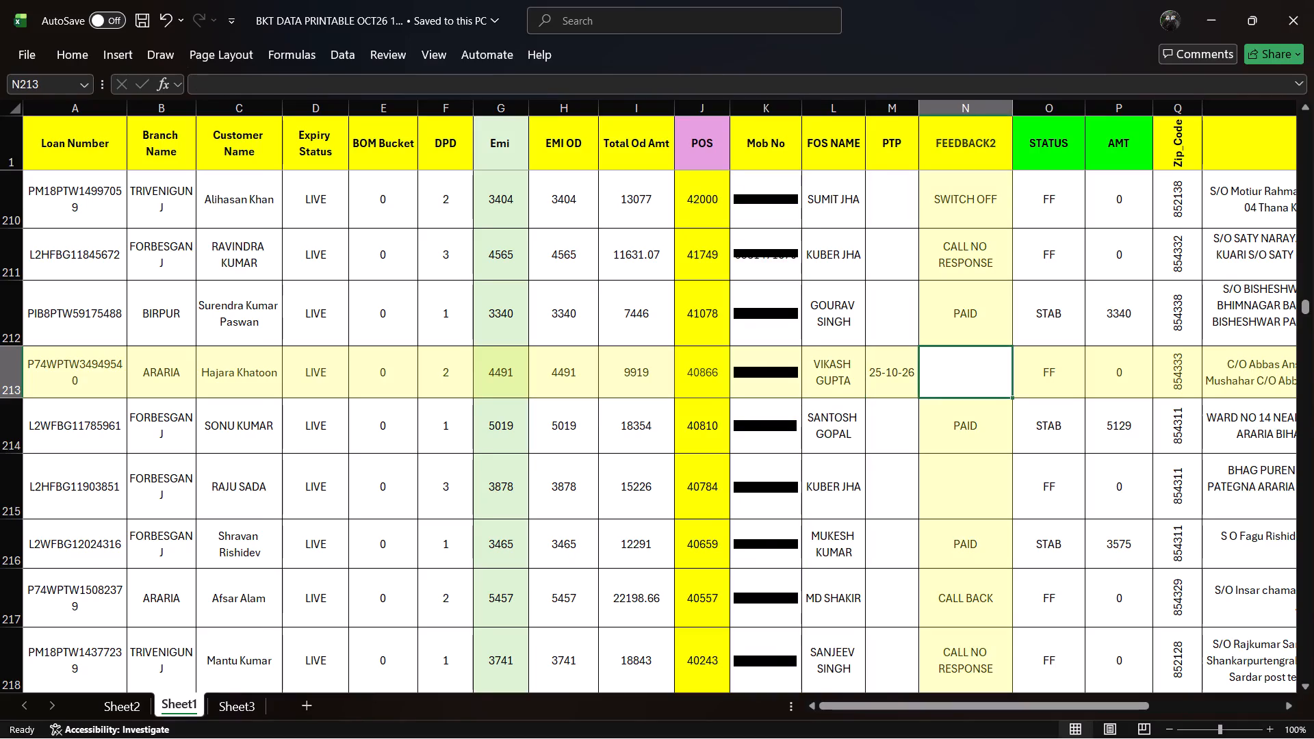
pyautogui.write('CALL NO C')
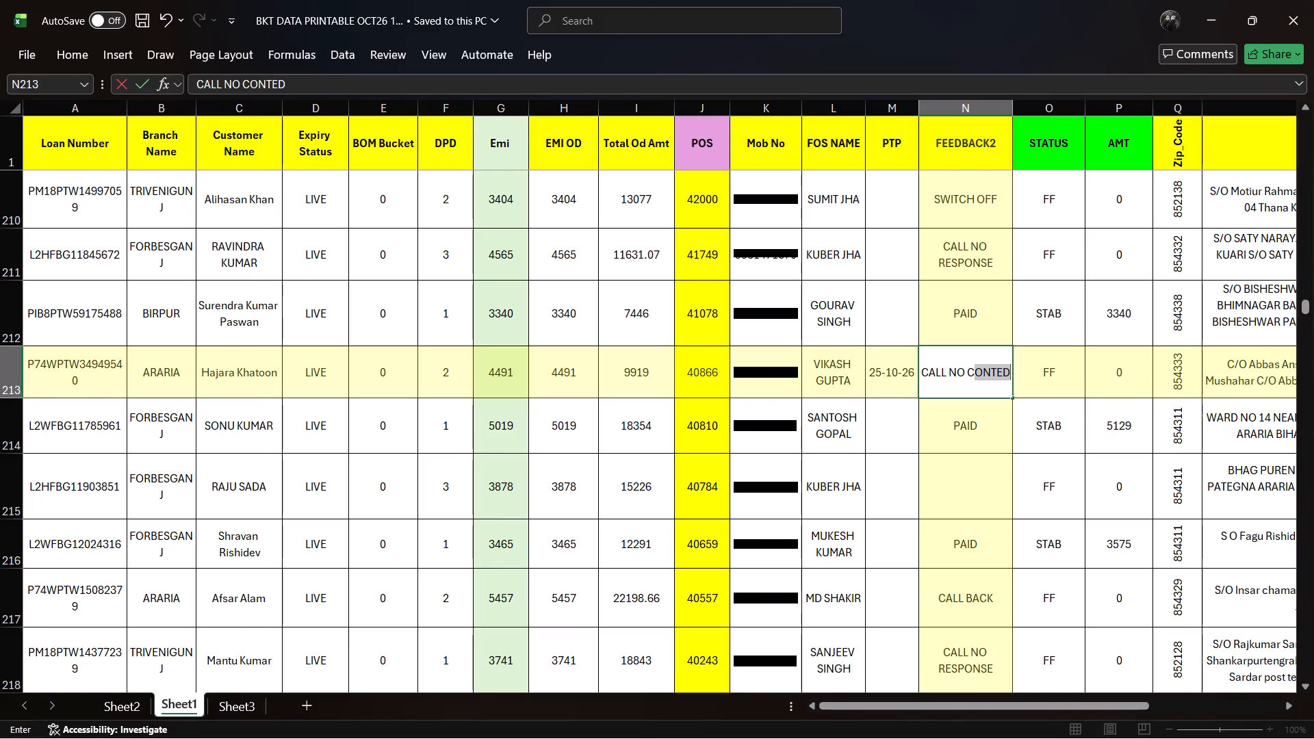
pyautogui.press('Down')
pyautogui.press('Down')
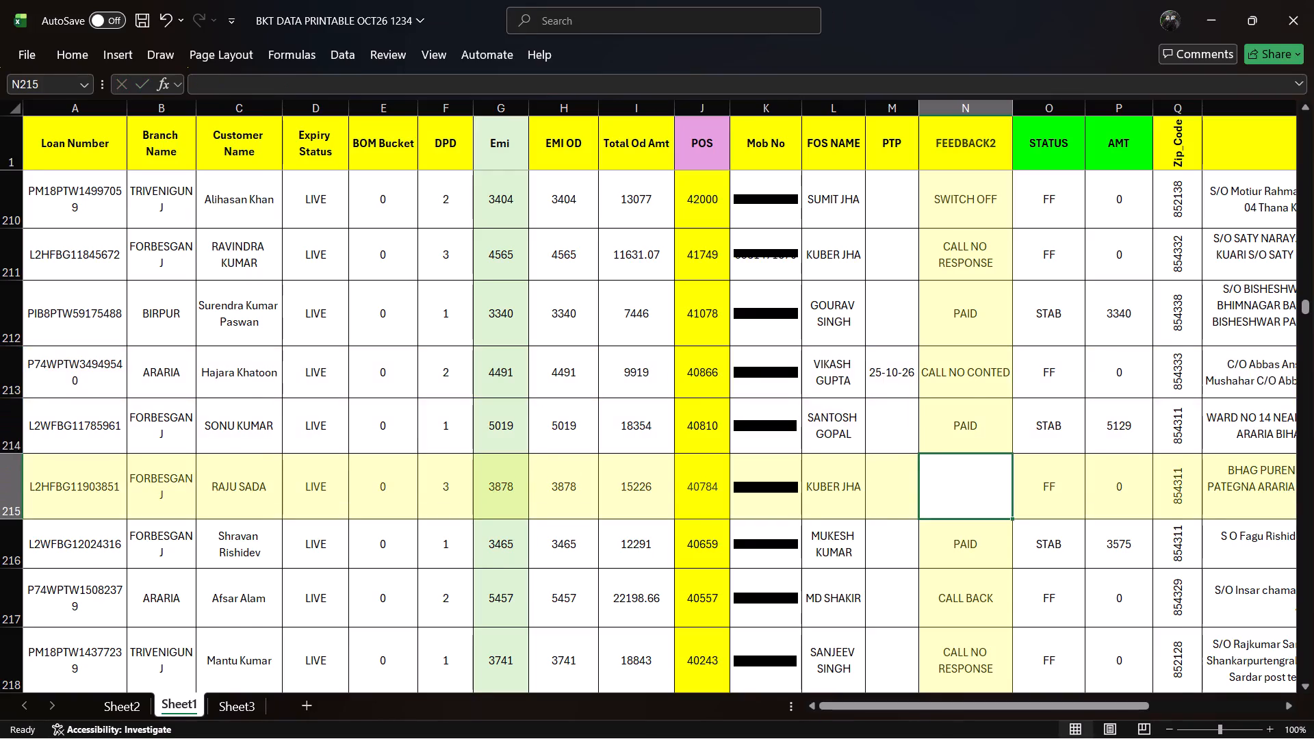
pyautogui.hotkey('ctrl', 's')
# Review the details of the borrower in row 215, whose feedback is blank, and go to the mobile number.
pyautogui.press('Left')
pyautogui.press('Left')
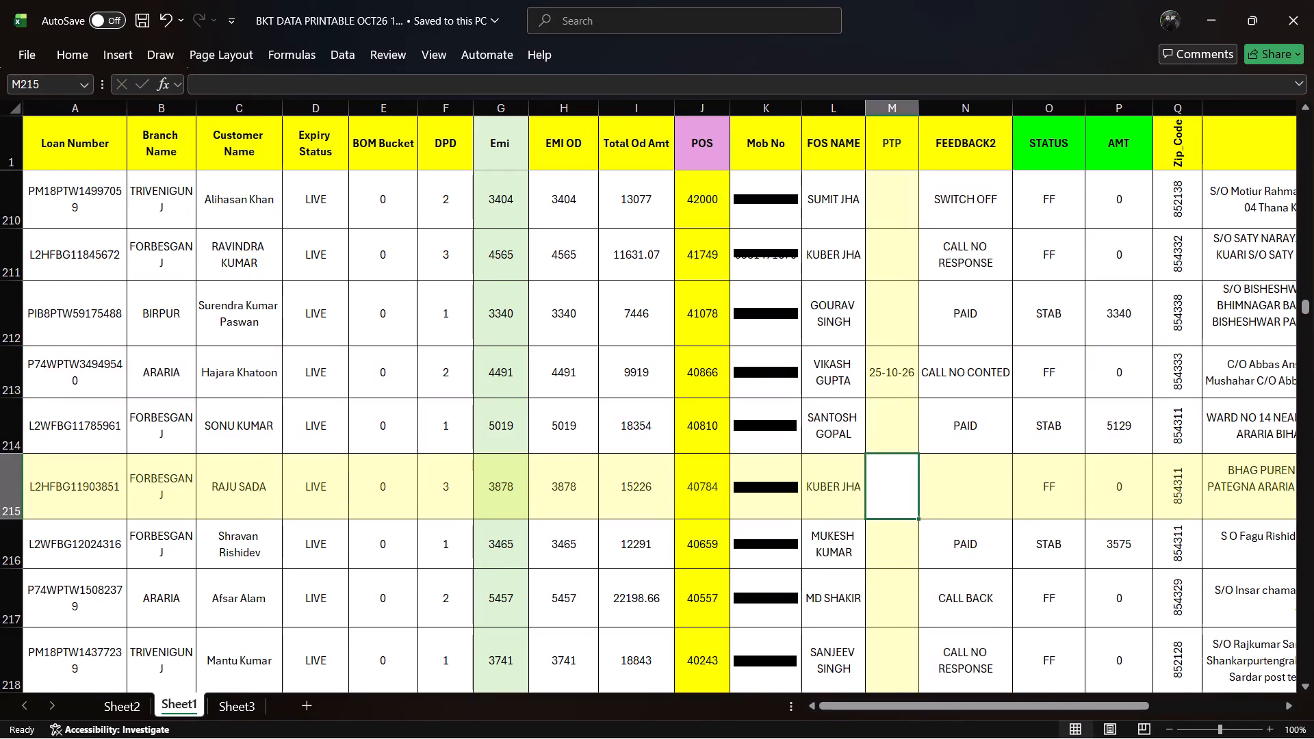
pyautogui.press('Left')
pyautogui.press('Left')
pyautogui.press('Left')
pyautogui.press('Left')
pyautogui.press('Left')
pyautogui.press('Left')
pyautogui.press('Left')
pyautogui.press('Left')
pyautogui.press('Left')
pyautogui.press('Left')
pyautogui.press('Right')
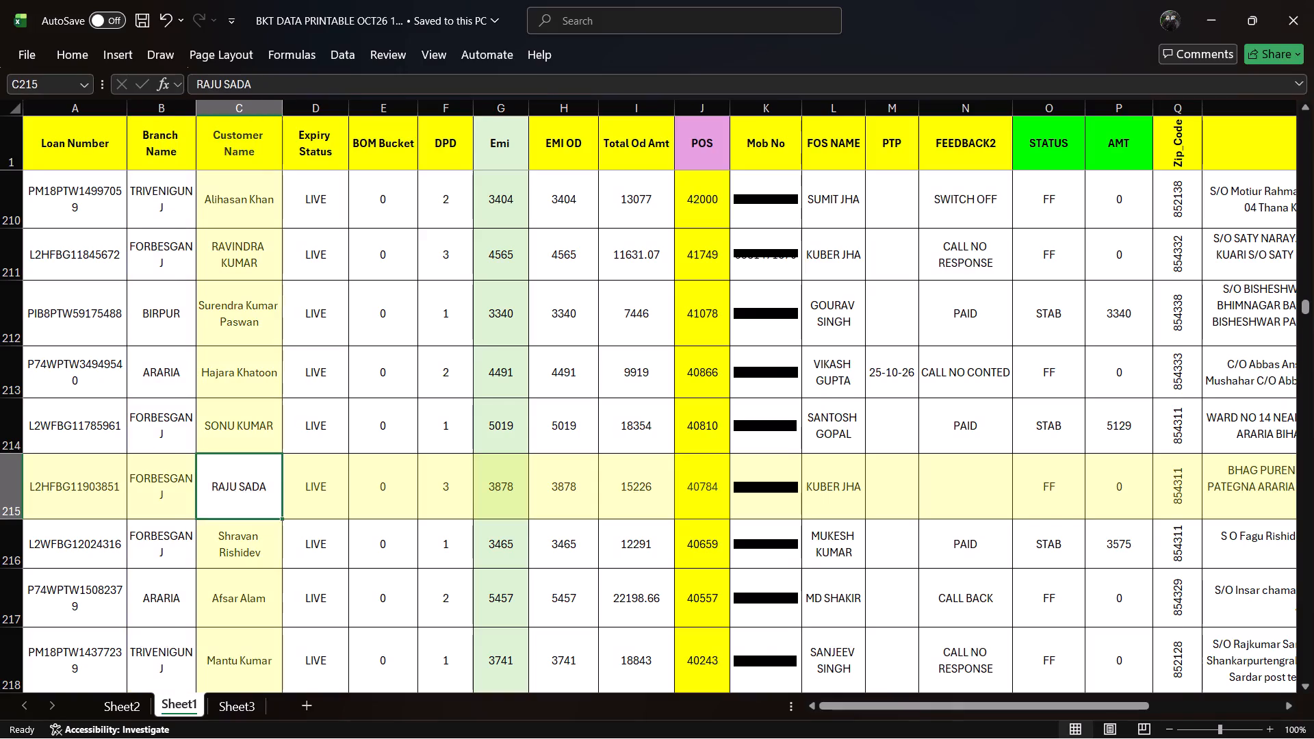
pyautogui.press('Right')
pyautogui.press('Right')
pyautogui.press('Right')
pyautogui.press('Right')
pyautogui.press('Right')
pyautogui.press('Right')
pyautogui.press('Right')
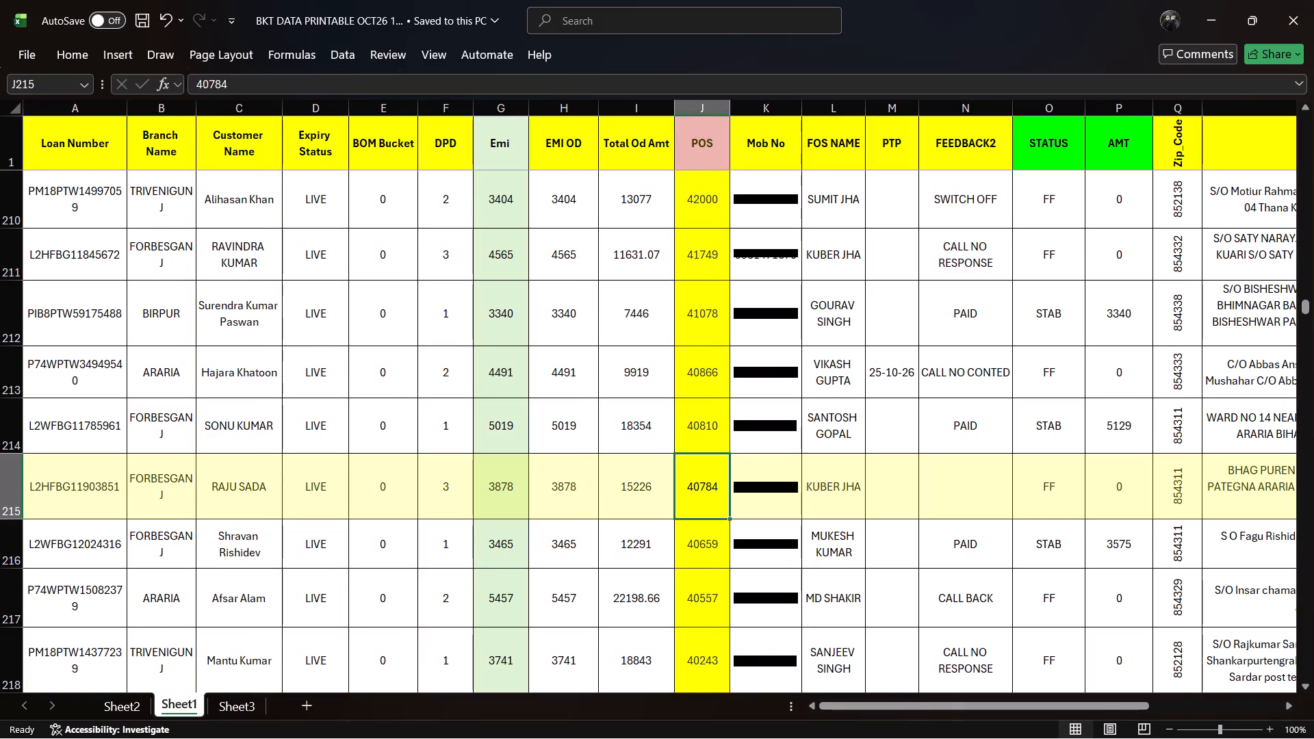
pyautogui.press('Right')
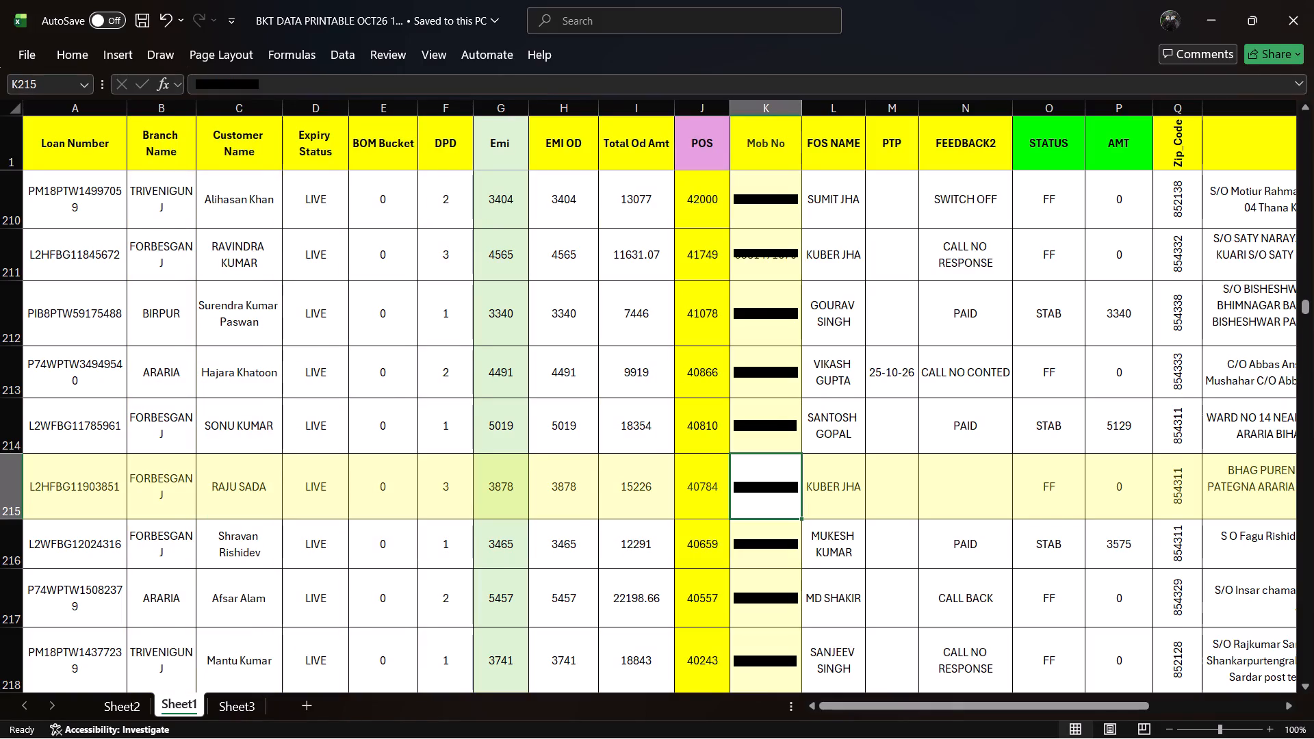
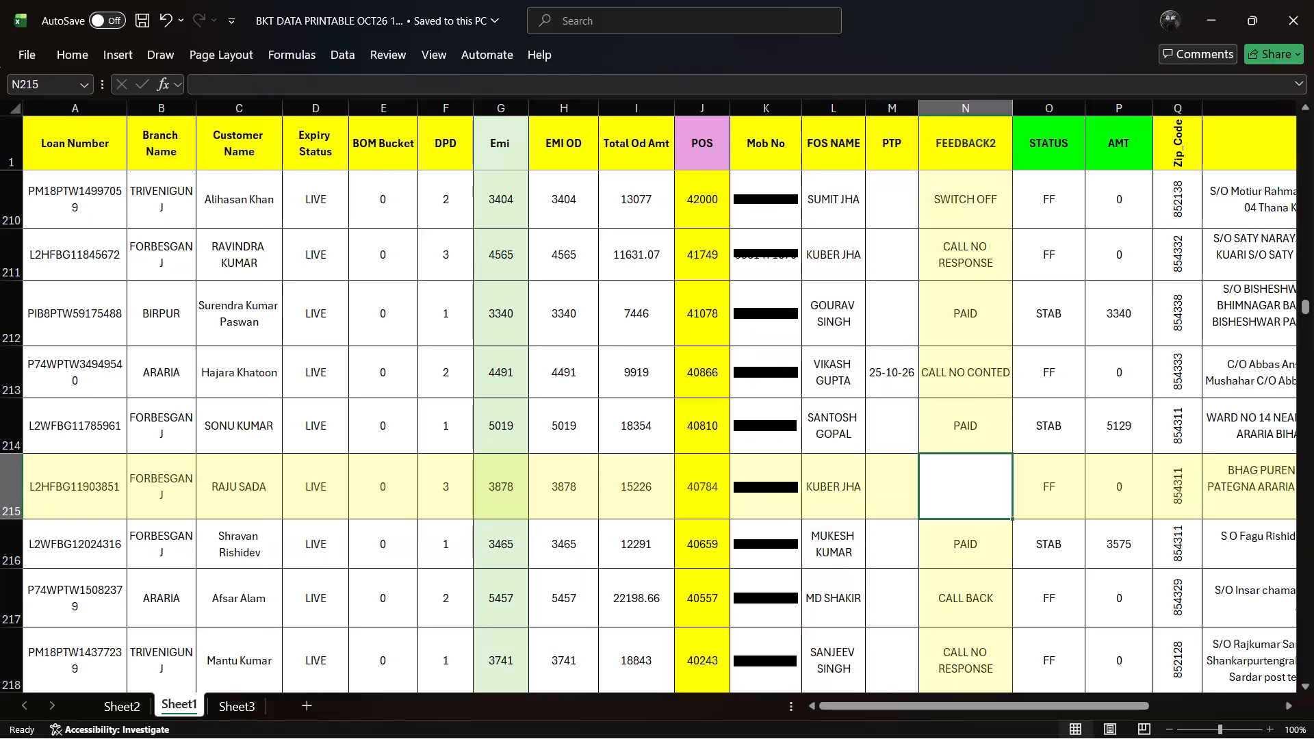
# Set FEEDBACK2 in row 215 to CALL NO RESPONSE and save the workbook.
pyautogui.write('CA')
pyautogui.write('LL NO R')
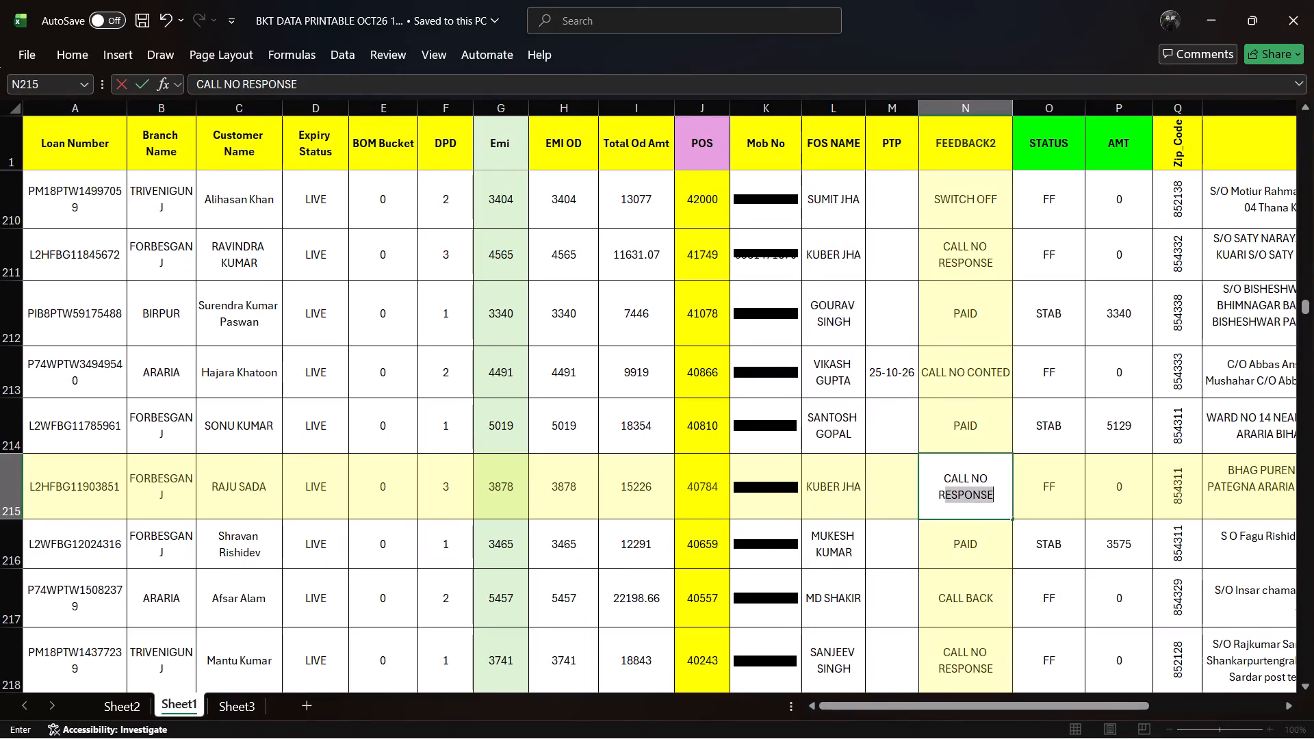
pyautogui.press('Down')
pyautogui.press('Down')
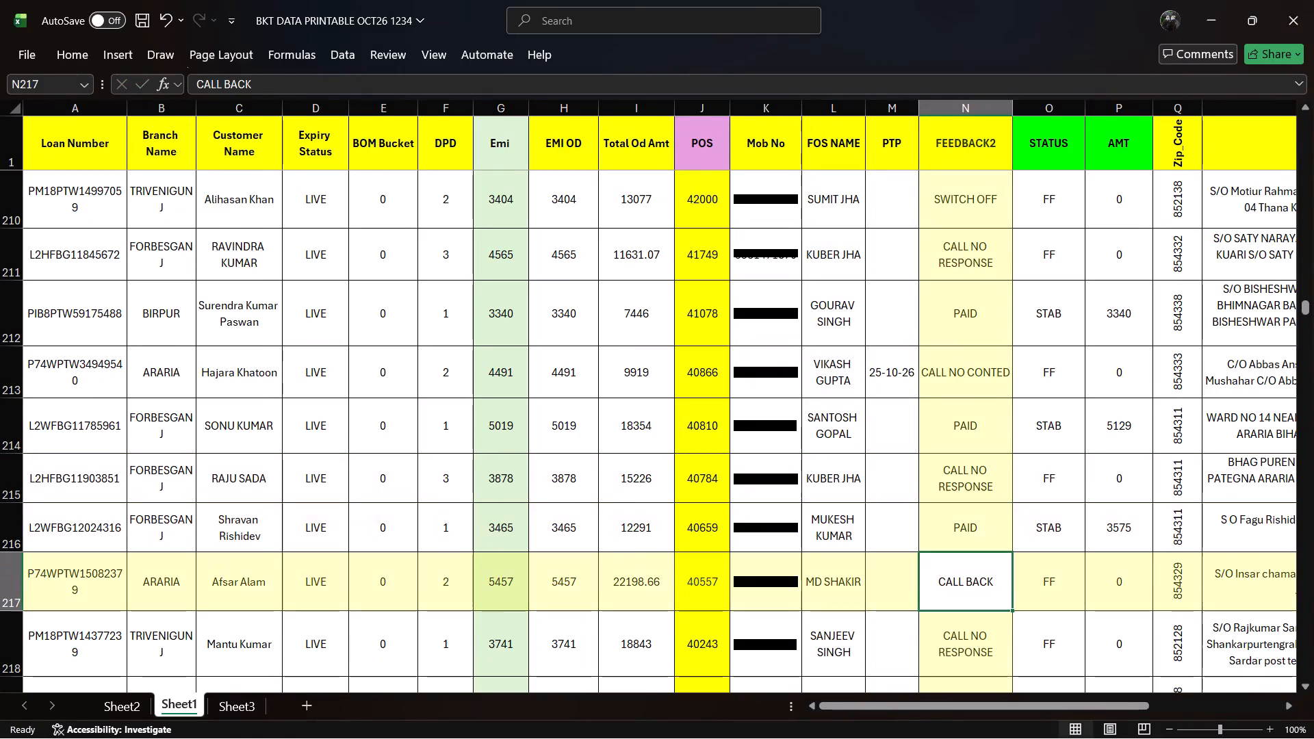
pyautogui.hotkey('ctrl', 's')
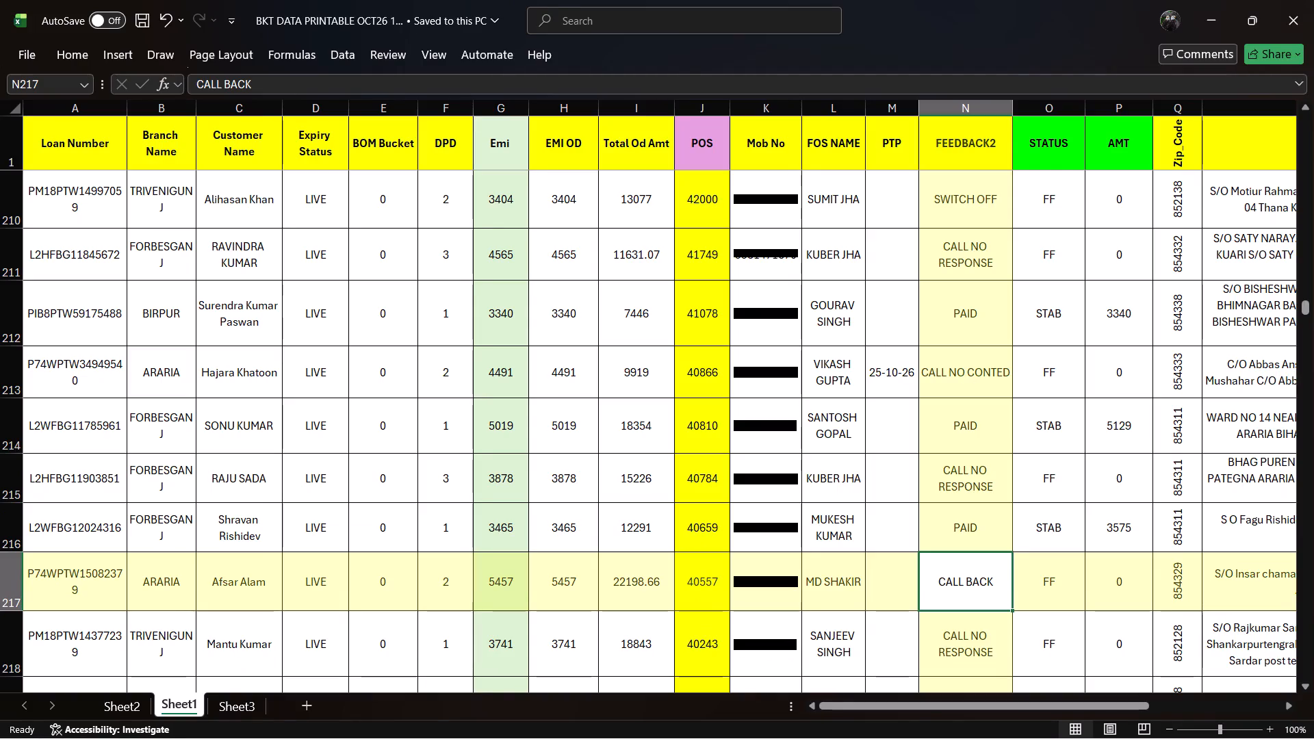
# Check the mobile number of the borrower in row 217, whose feedback is CALL BACK.
pyautogui.press('Up')
pyautogui.press('Down')
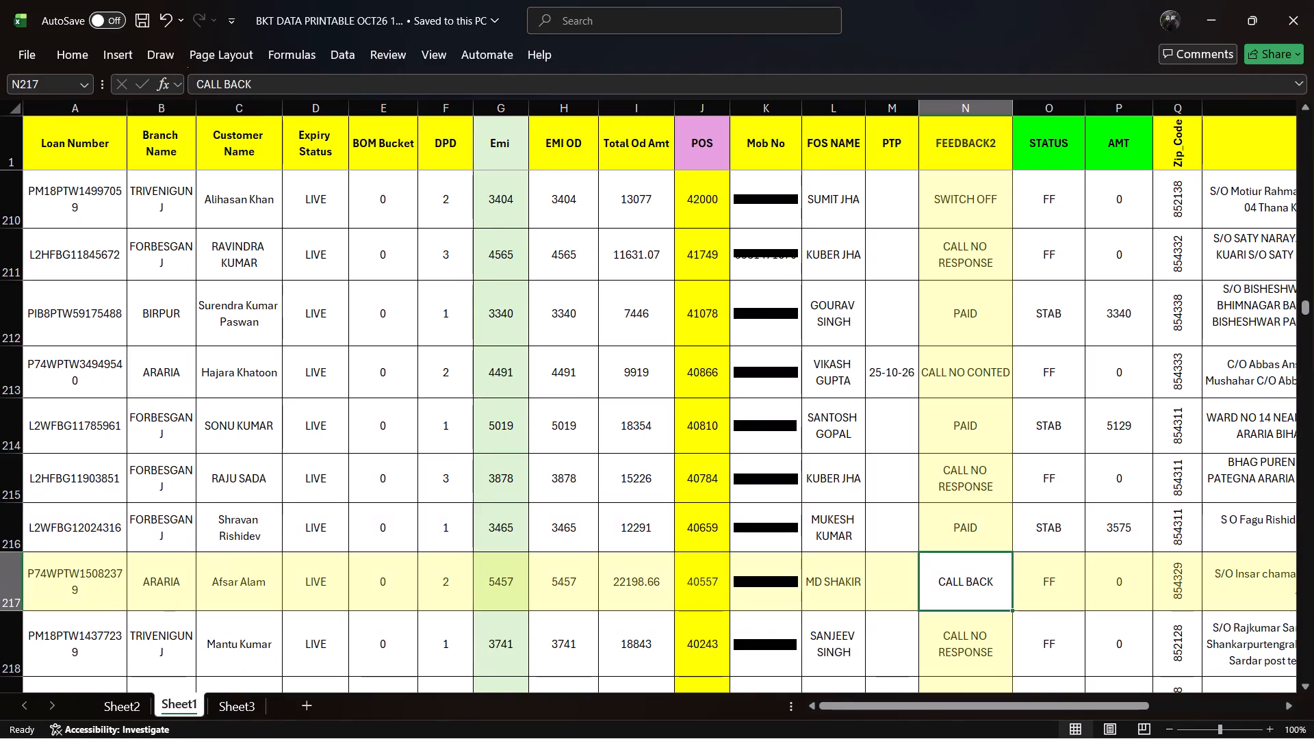
pyautogui.press('Left')
pyautogui.press('Left')
pyautogui.press('Left')
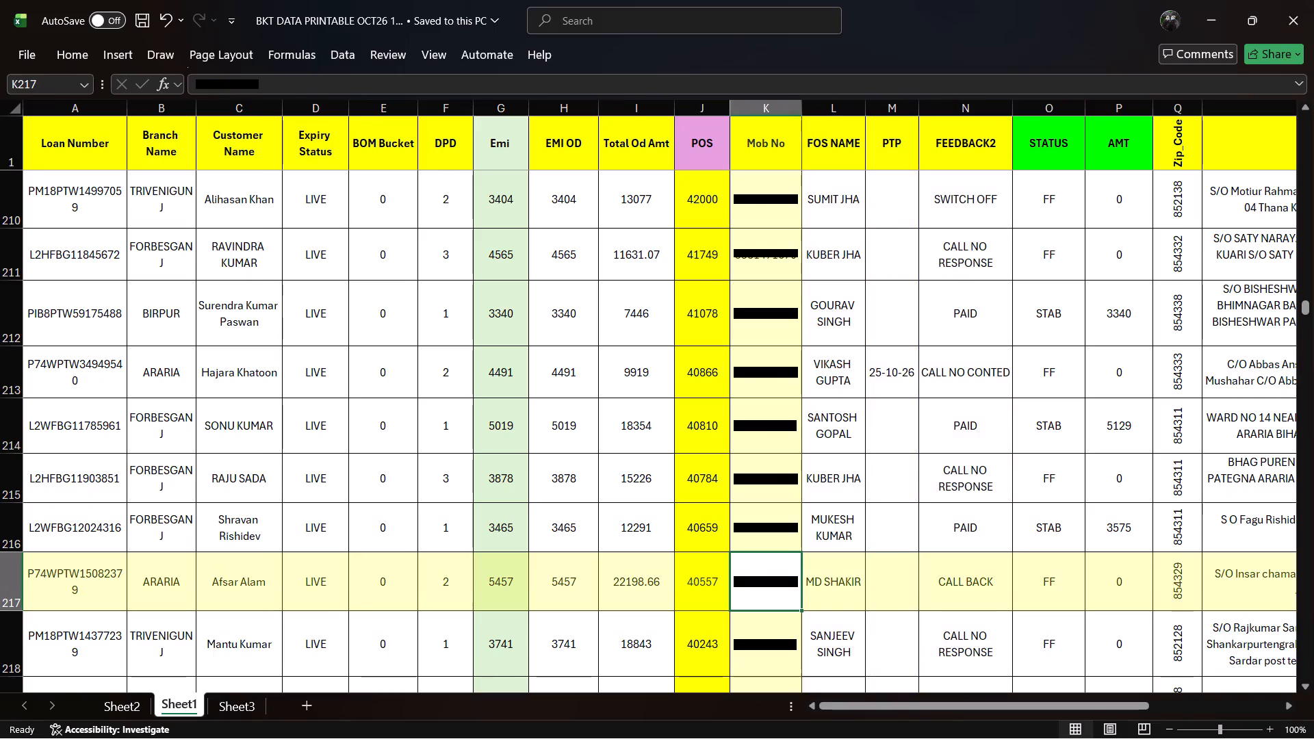
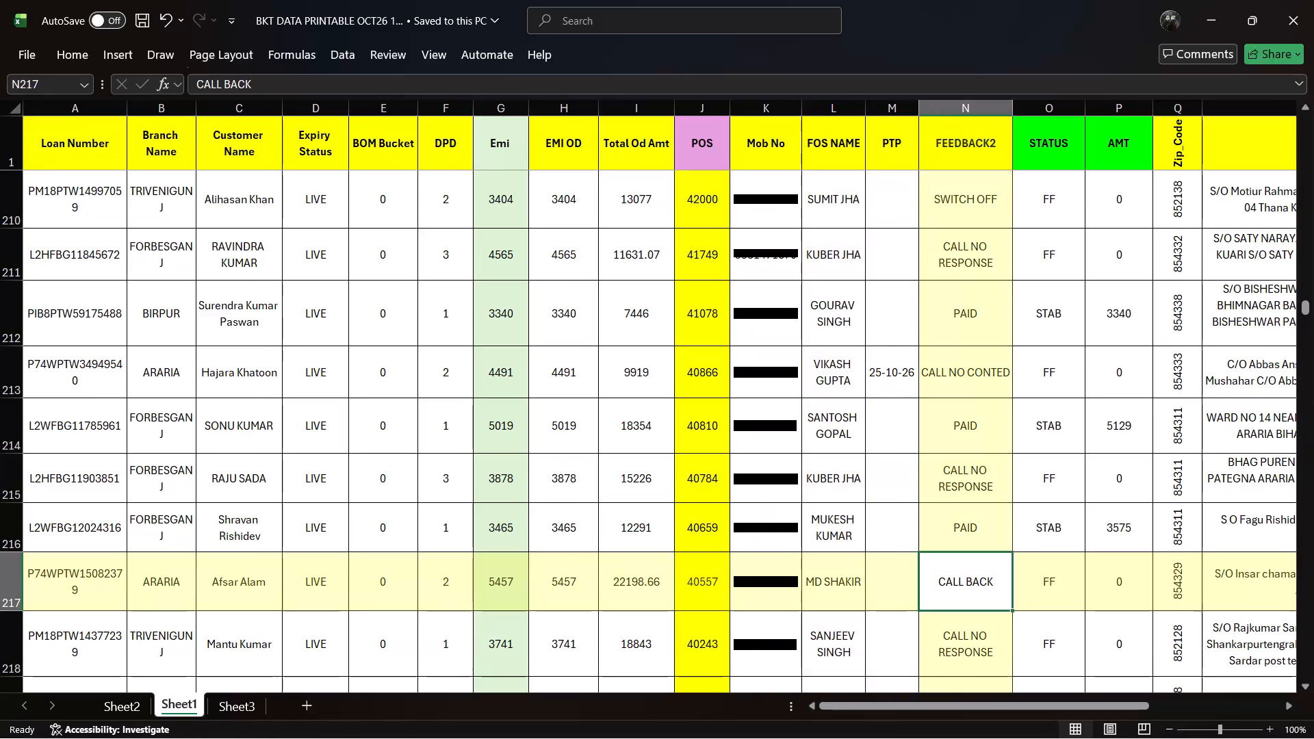
# Clear the FEEDBACK2 entry in row 217, leaving the cell open for new call feedback.
pyautogui.press('BackSpace')
pyautogui.write('CALL NO')
pyautogui.press('space')
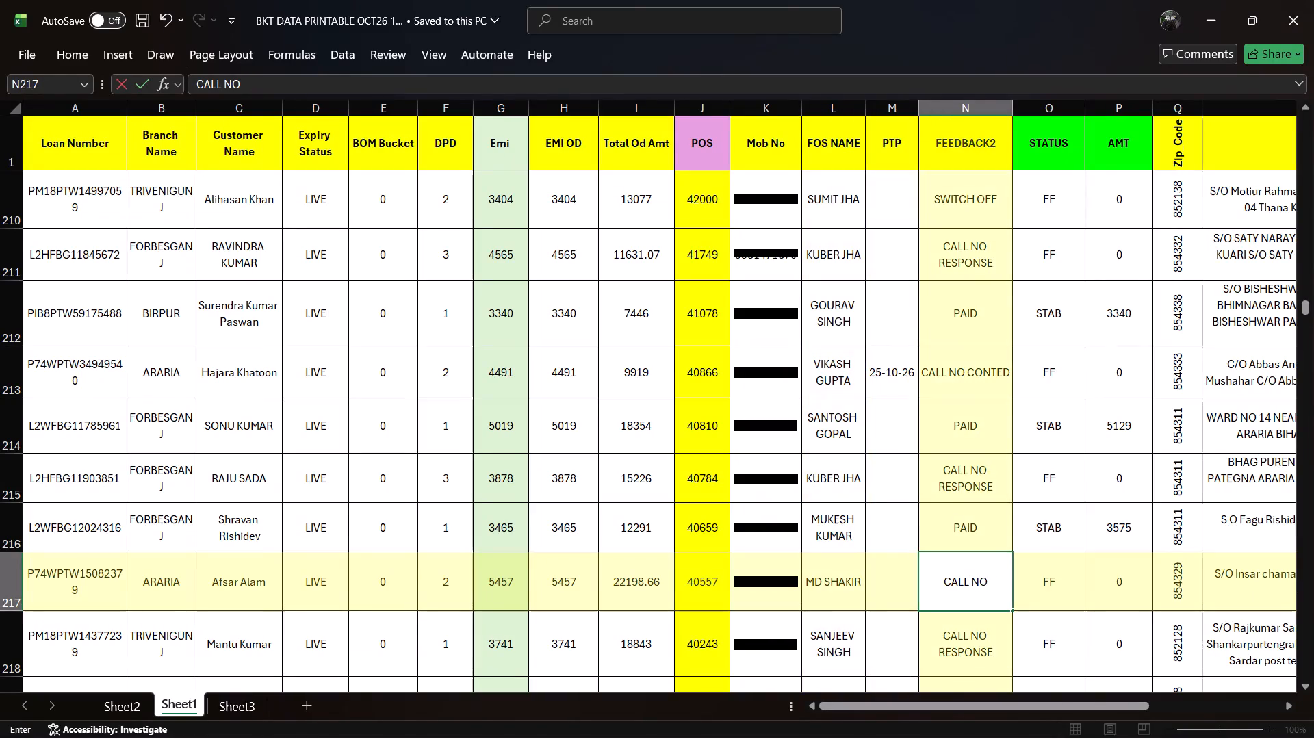
pyautogui.write('RS')
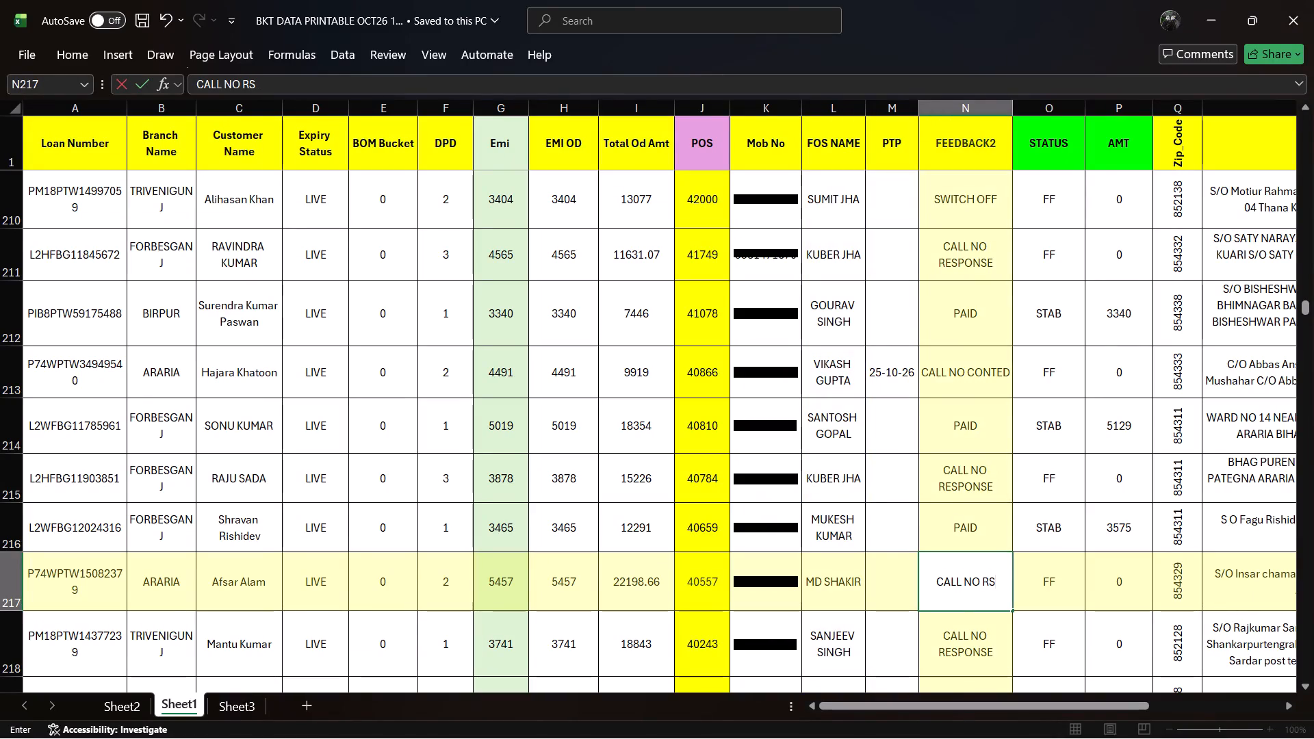
pyautogui.press('BackSpace')
pyautogui.press('BackSpace')
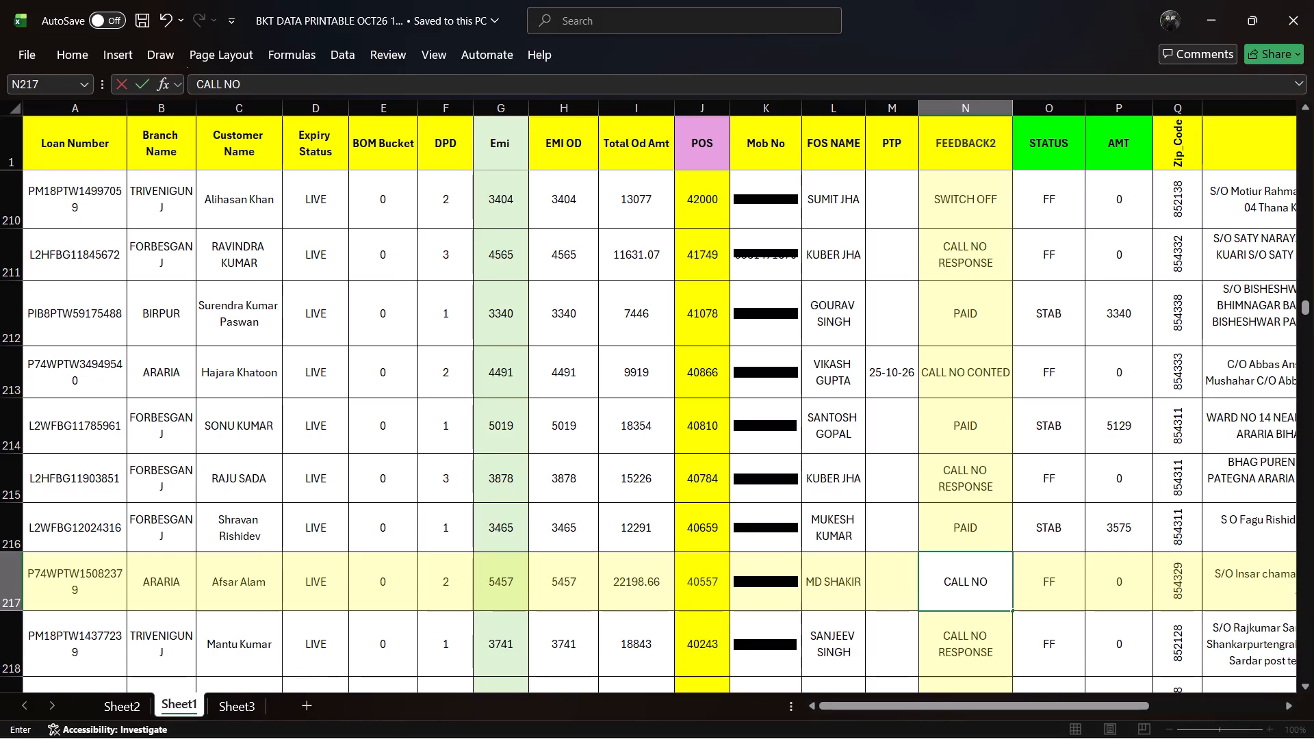
pyautogui.press('BackSpace')
pyautogui.press('BackSpace')
pyautogui.press('BackSpace')
pyautogui.press('BackSpace')
pyautogui.press('BackSpace')
pyautogui.press('BackSpace')
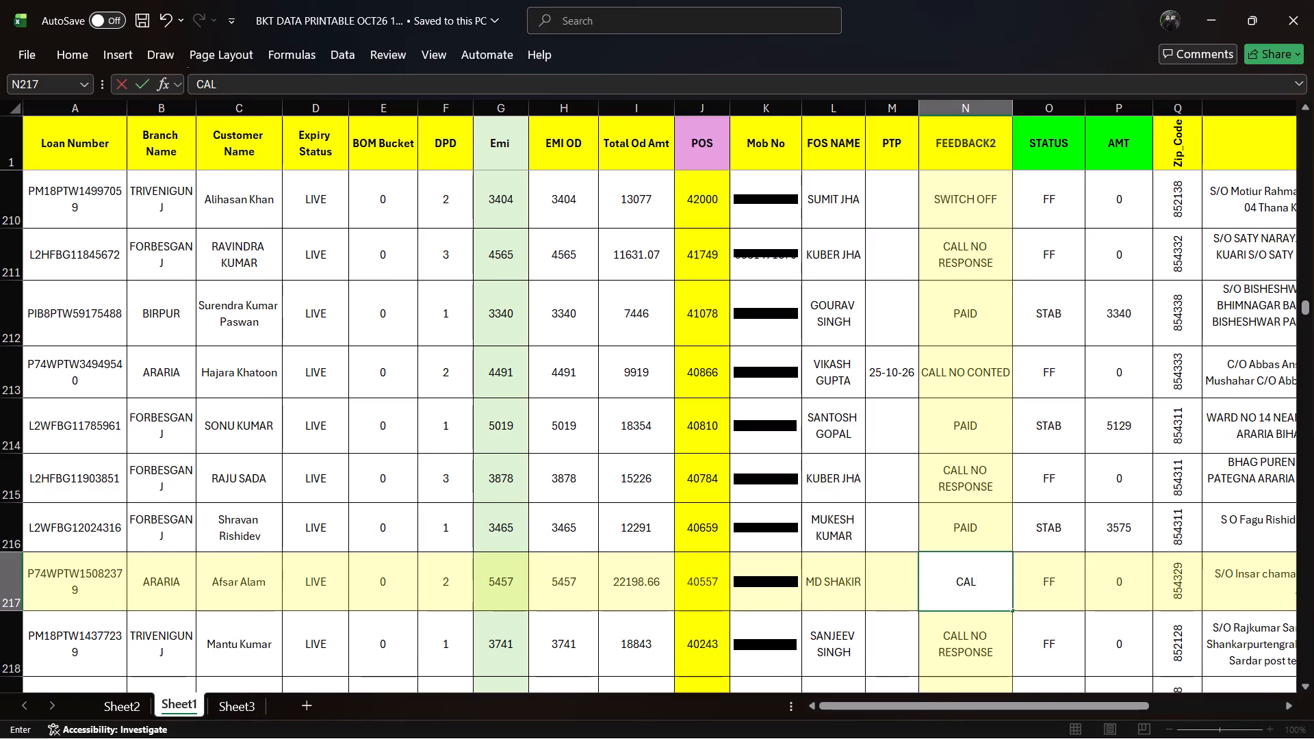
pyautogui.press('BackSpace')
pyautogui.press('BackSpace')
pyautogui.press('BackSpace')
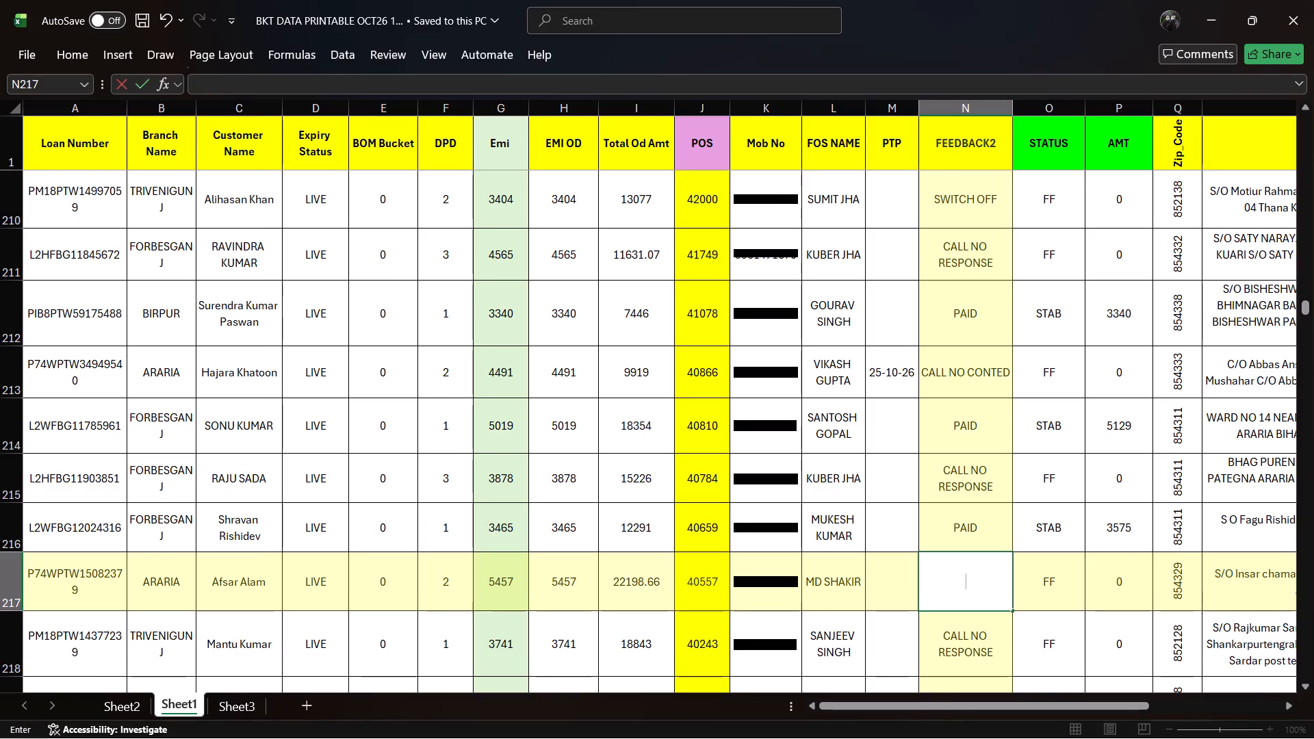
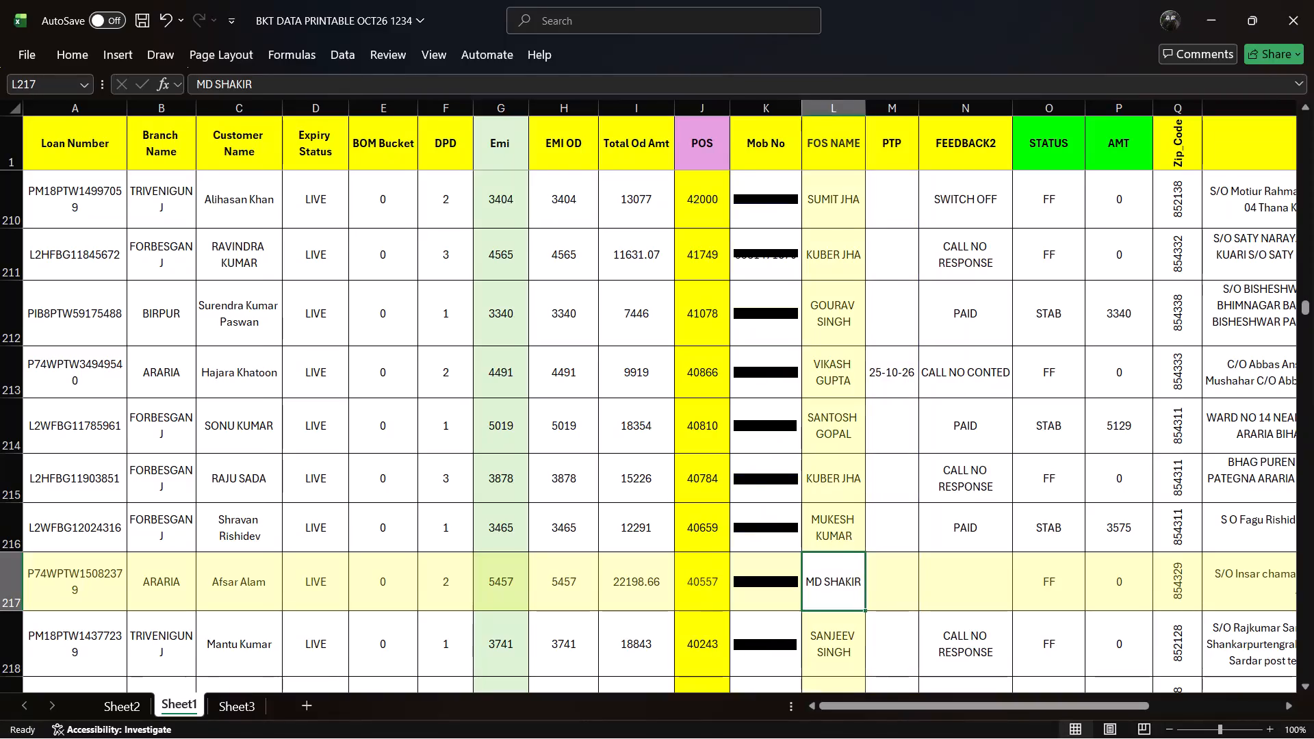
# Review the loan rows upward from row 217 to row 173 along the Mob No column, checking feedback, promise dates and payment status.
pyautogui.press('Left')
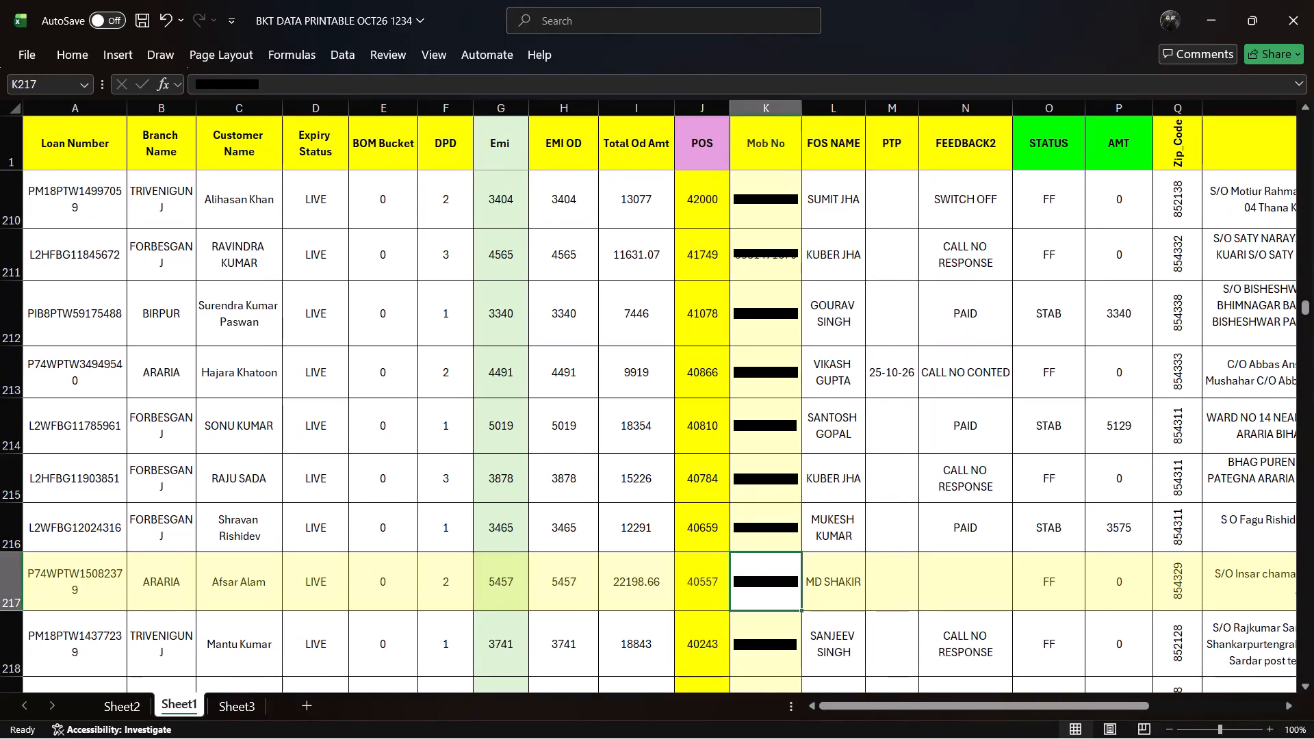
pyautogui.press('Up')
pyautogui.press('Up')
pyautogui.press('Up')
pyautogui.press('Up')
pyautogui.press('Up')
pyautogui.press('Up')
pyautogui.press('Up')
pyautogui.press('Up')
pyautogui.press('Up')
pyautogui.press('Up')
pyautogui.press('Up')
pyautogui.press('Up')
pyautogui.press('Up')
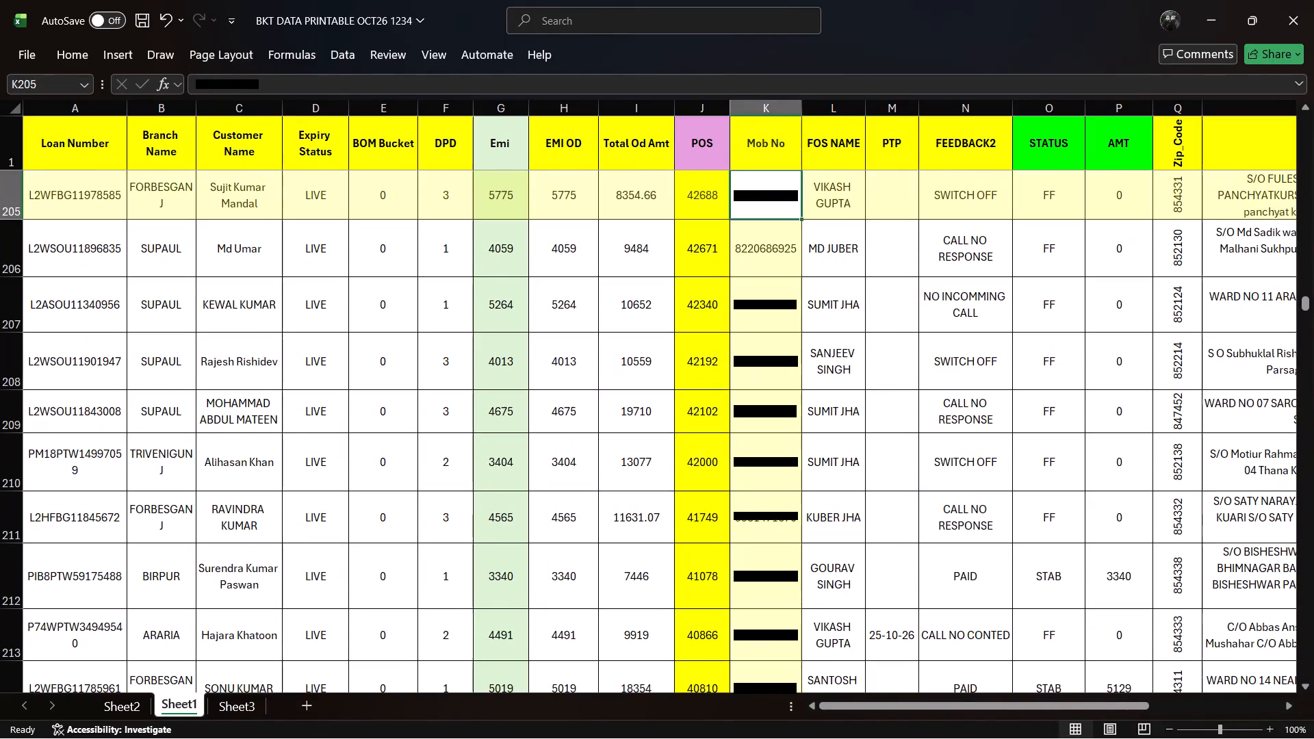
pyautogui.press('Up')
pyautogui.press('Up')
pyautogui.press('Up')
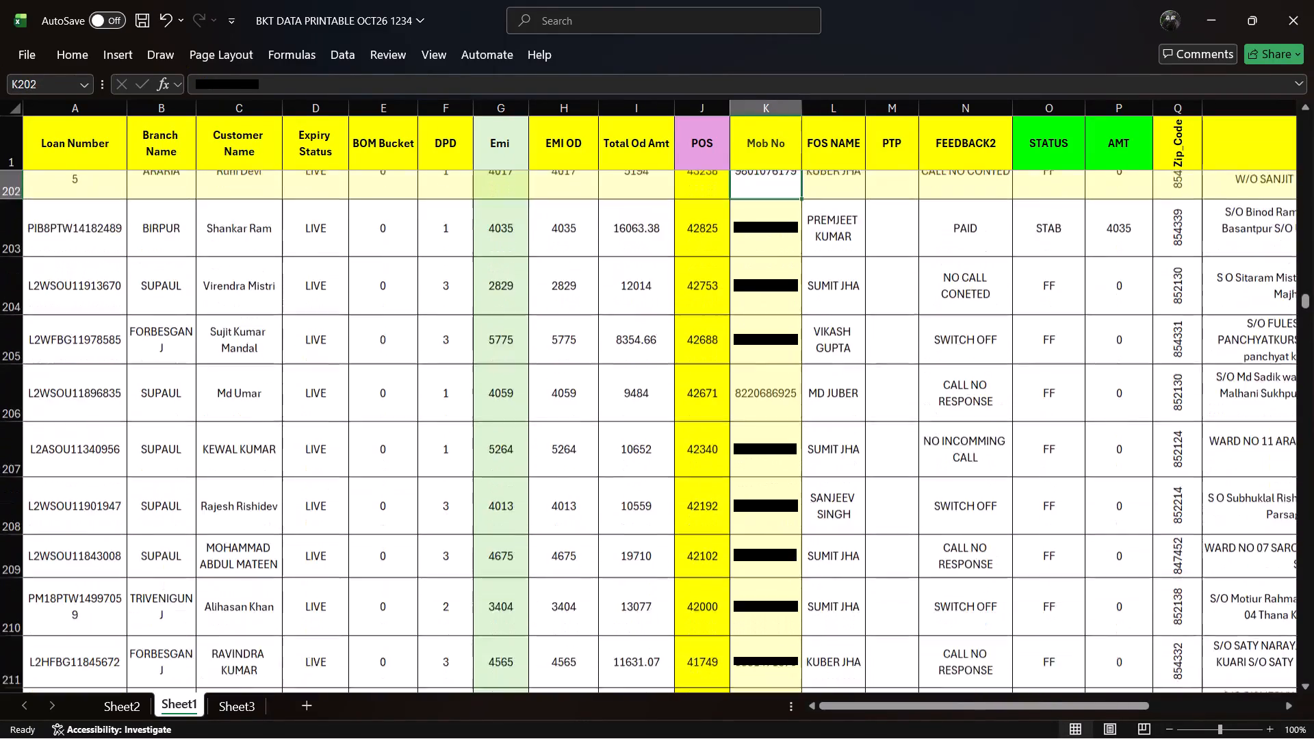
pyautogui.press('Up')
pyautogui.press('Up')
pyautogui.press('Up')
pyautogui.press('Up')
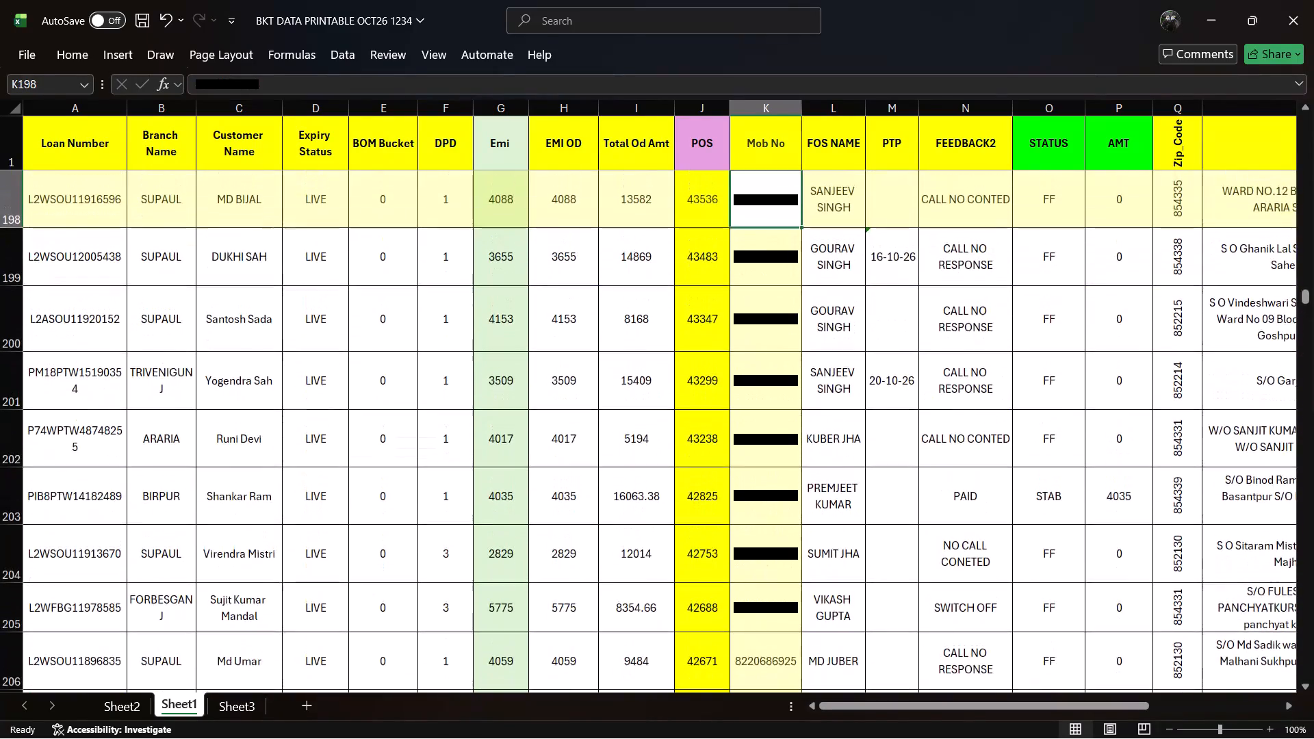
pyautogui.press('Up')
pyautogui.press('Up')
pyautogui.press('Up')
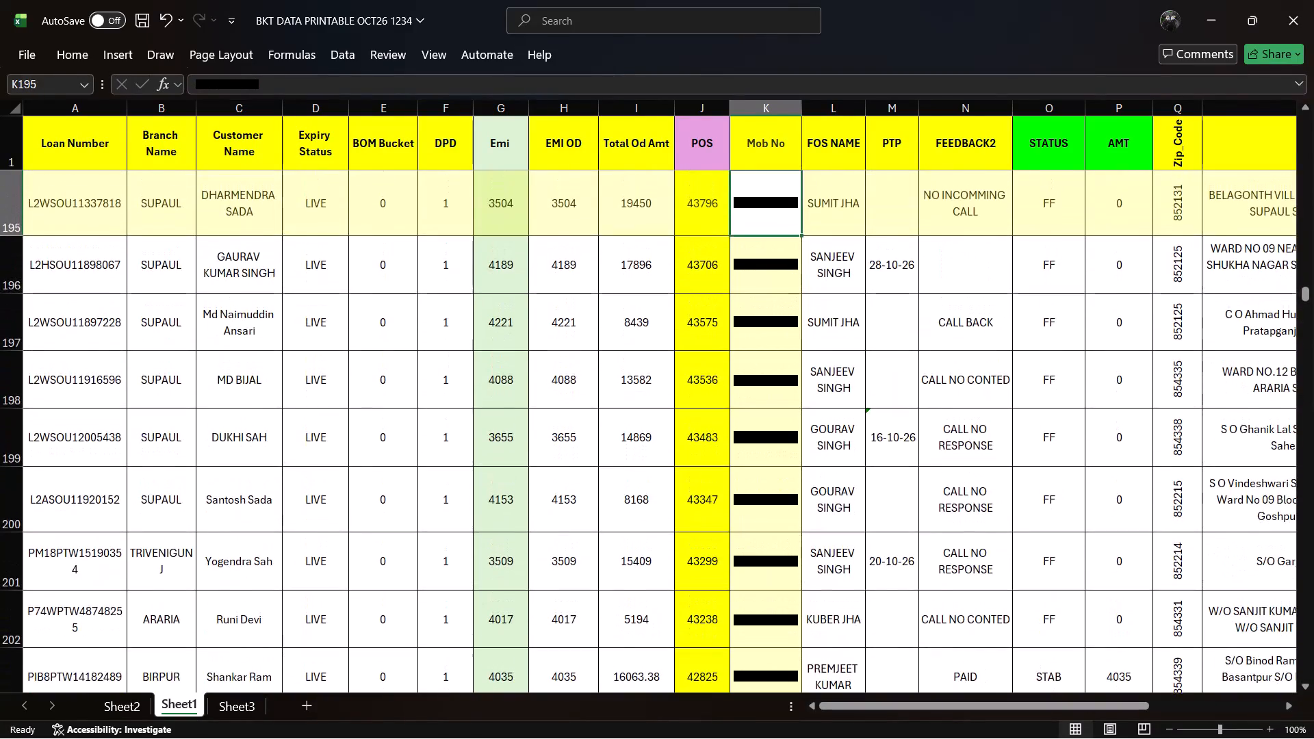
pyautogui.press('Up')
pyautogui.press('Up')
pyautogui.press('Up')
pyautogui.press('Up')
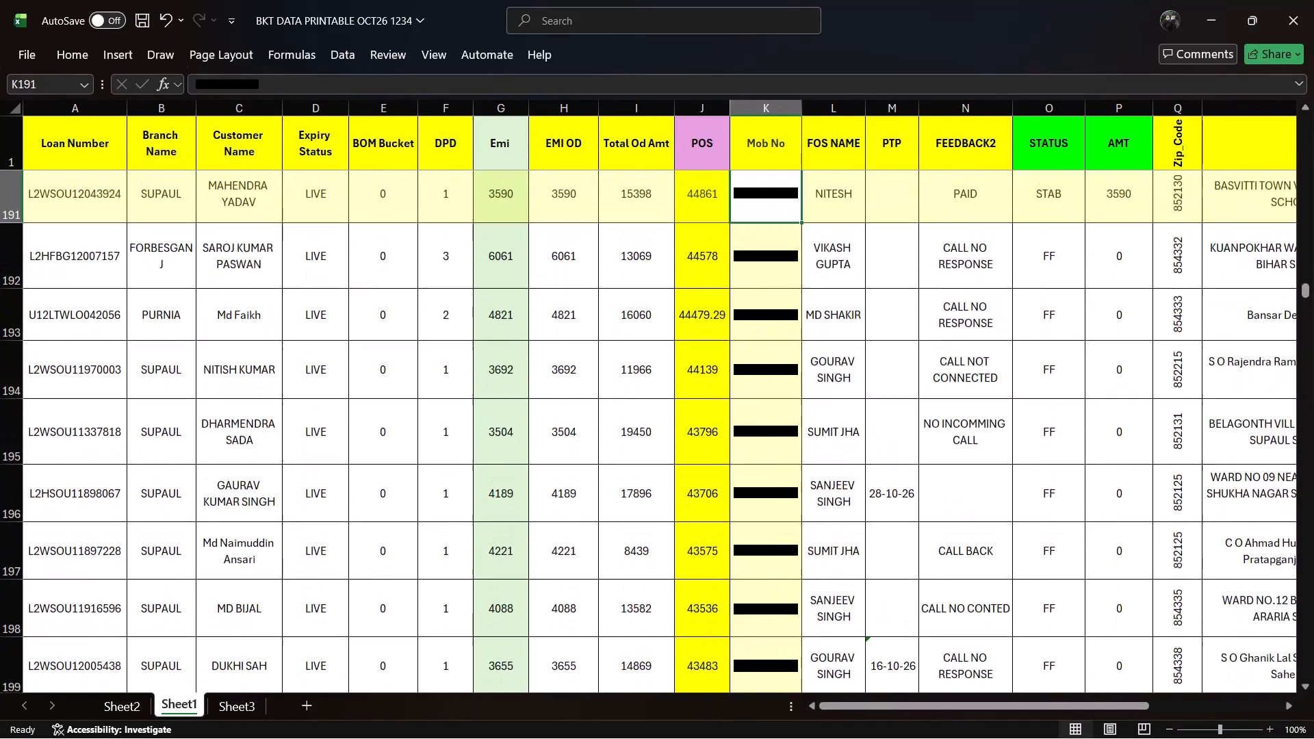
pyautogui.press('Up')
pyautogui.press('Up')
pyautogui.press('Up')
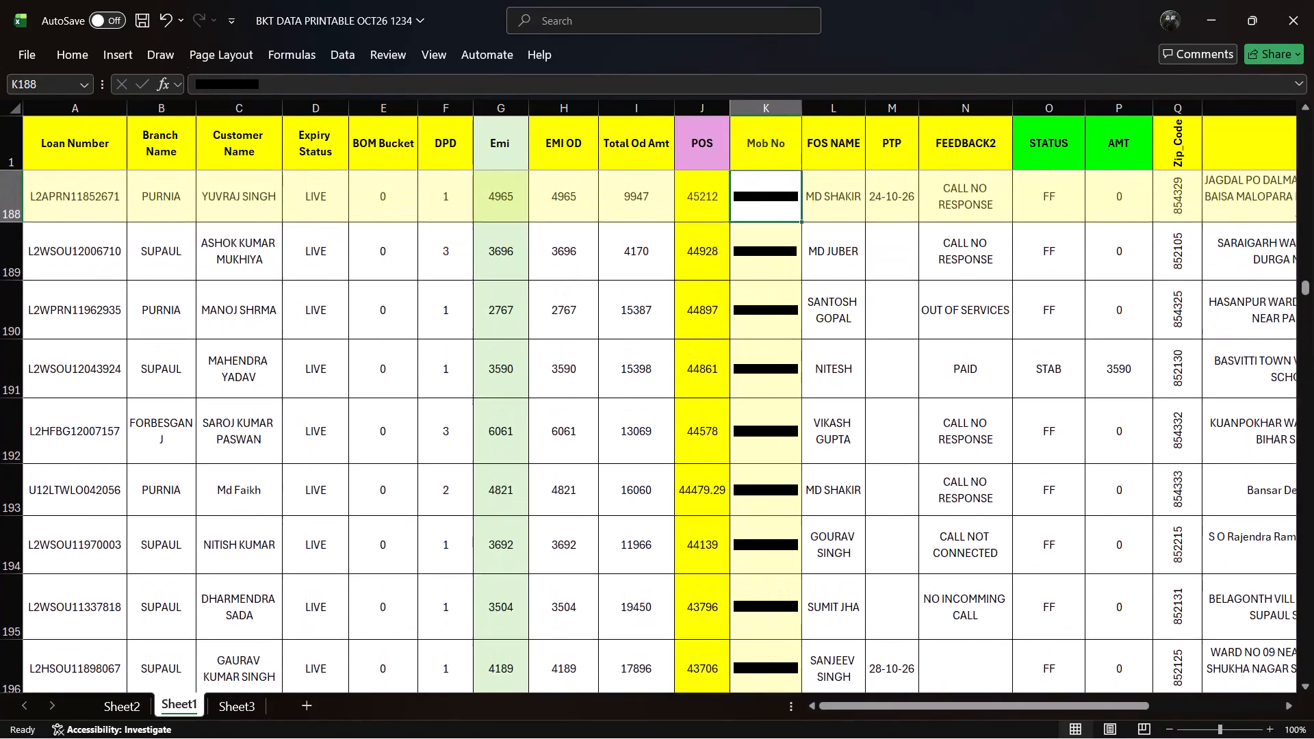
pyautogui.press('Up')
pyautogui.press('Up')
pyautogui.press('Up')
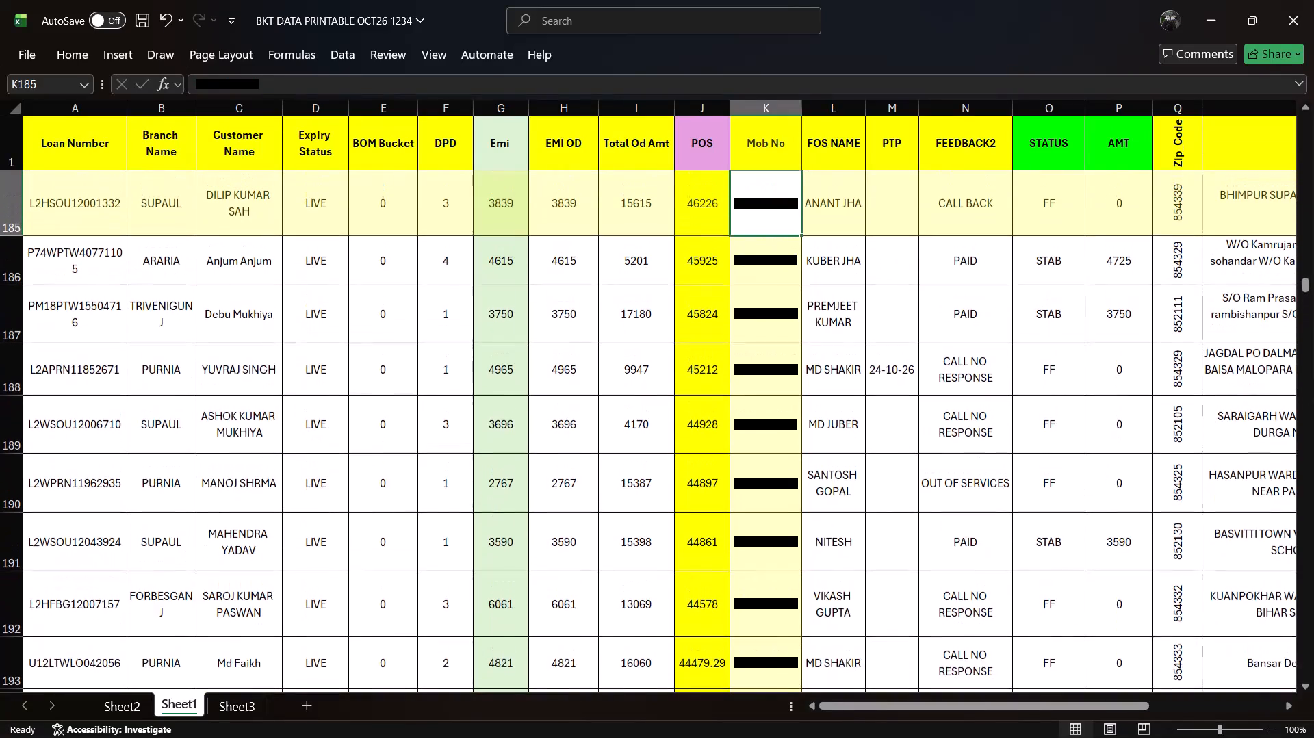
pyautogui.press('Up')
pyautogui.press('Up')
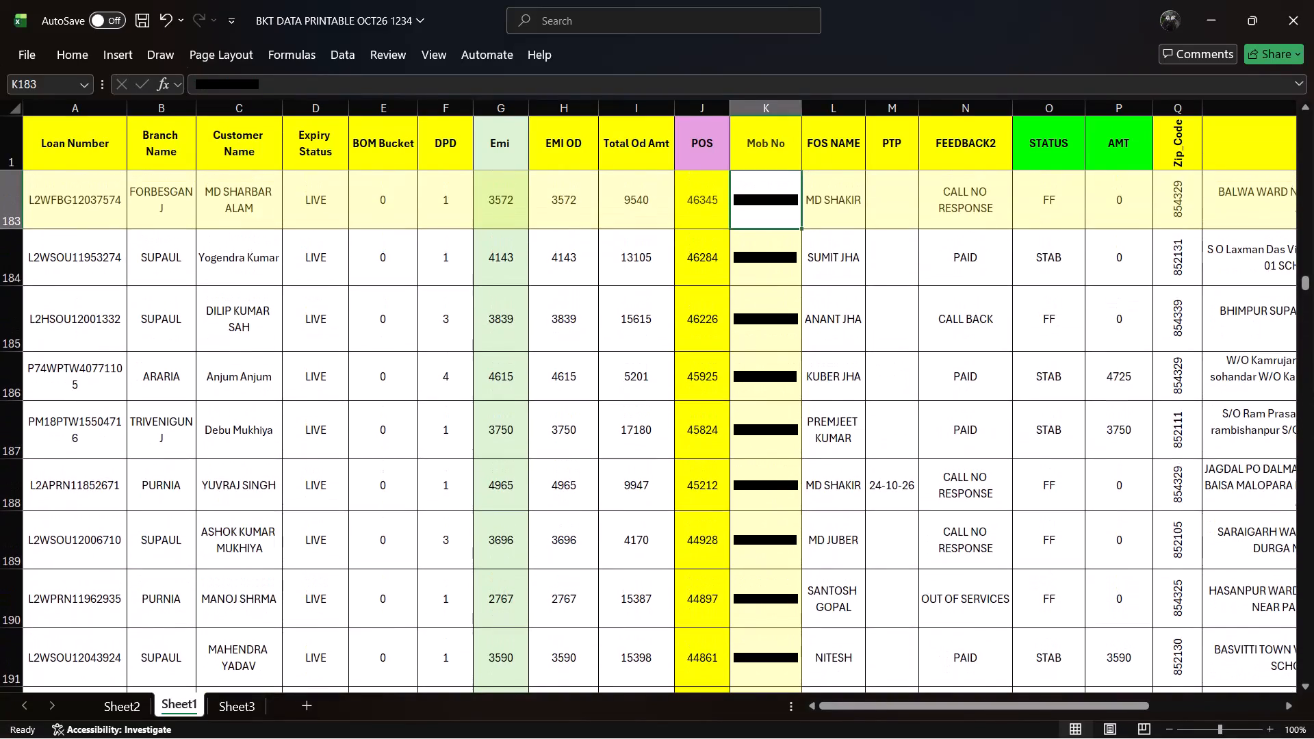
pyautogui.press('Up')
pyautogui.press('Up')
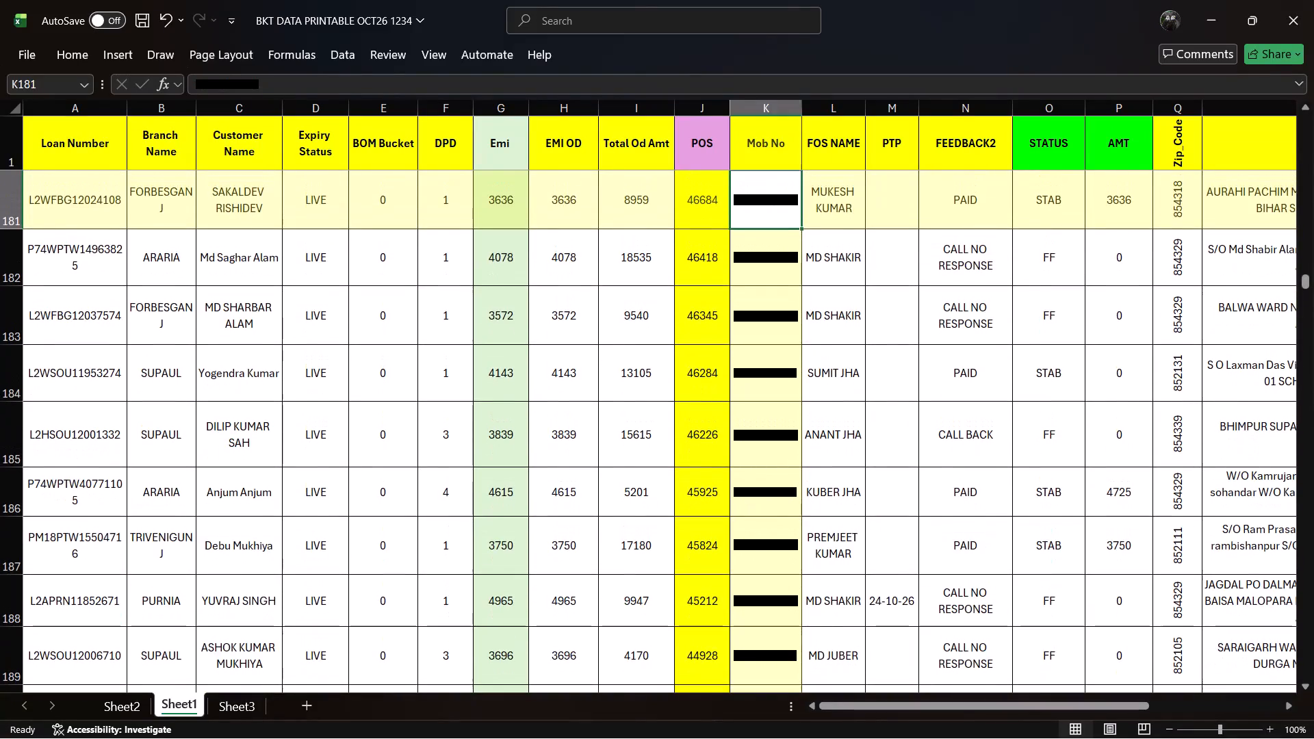
pyautogui.press('Up')
pyautogui.press('Up')
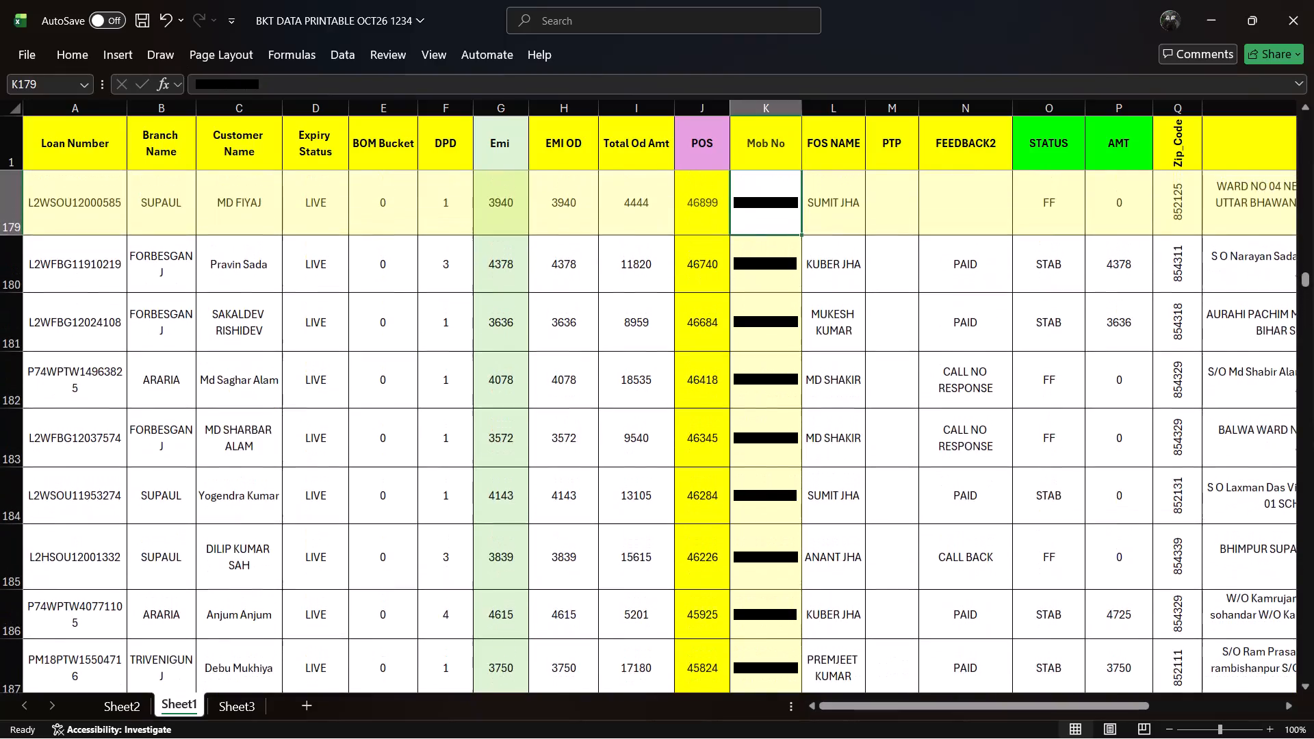
pyautogui.press('Up')
pyautogui.press('Up')
pyautogui.press('Up')
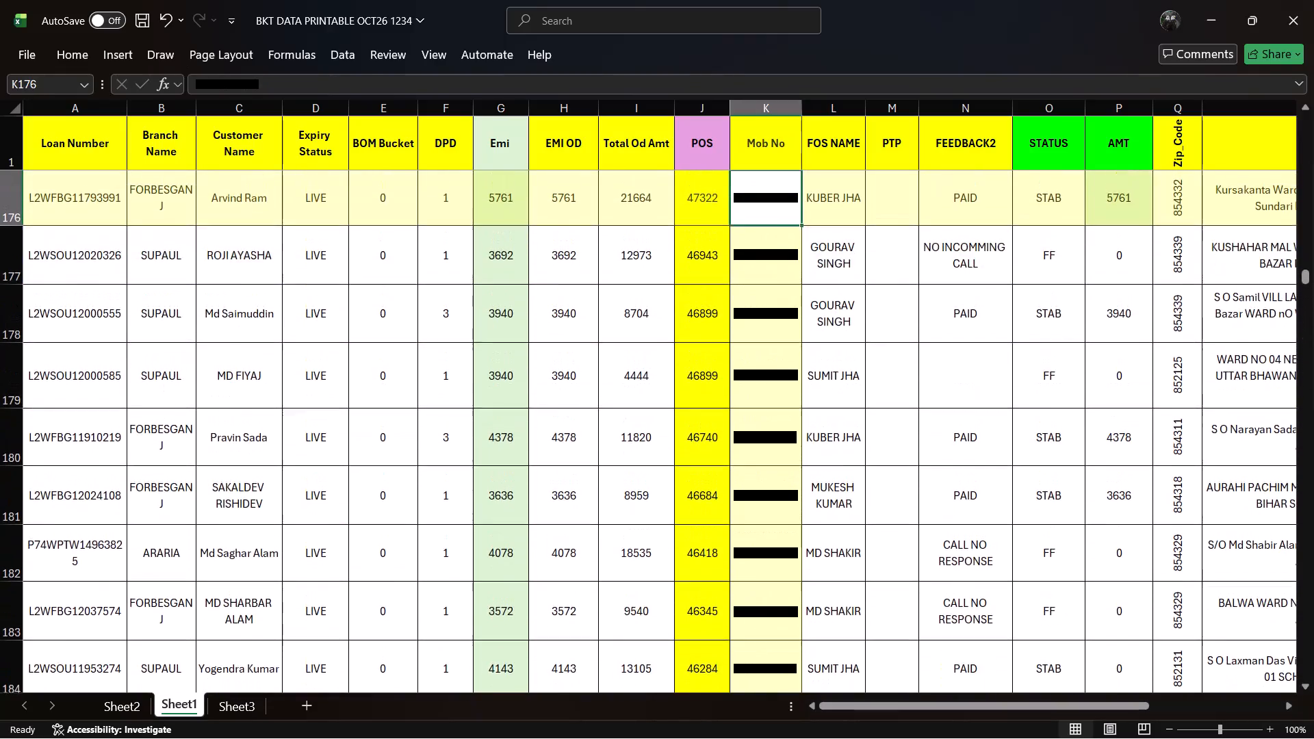
pyautogui.press('Up')
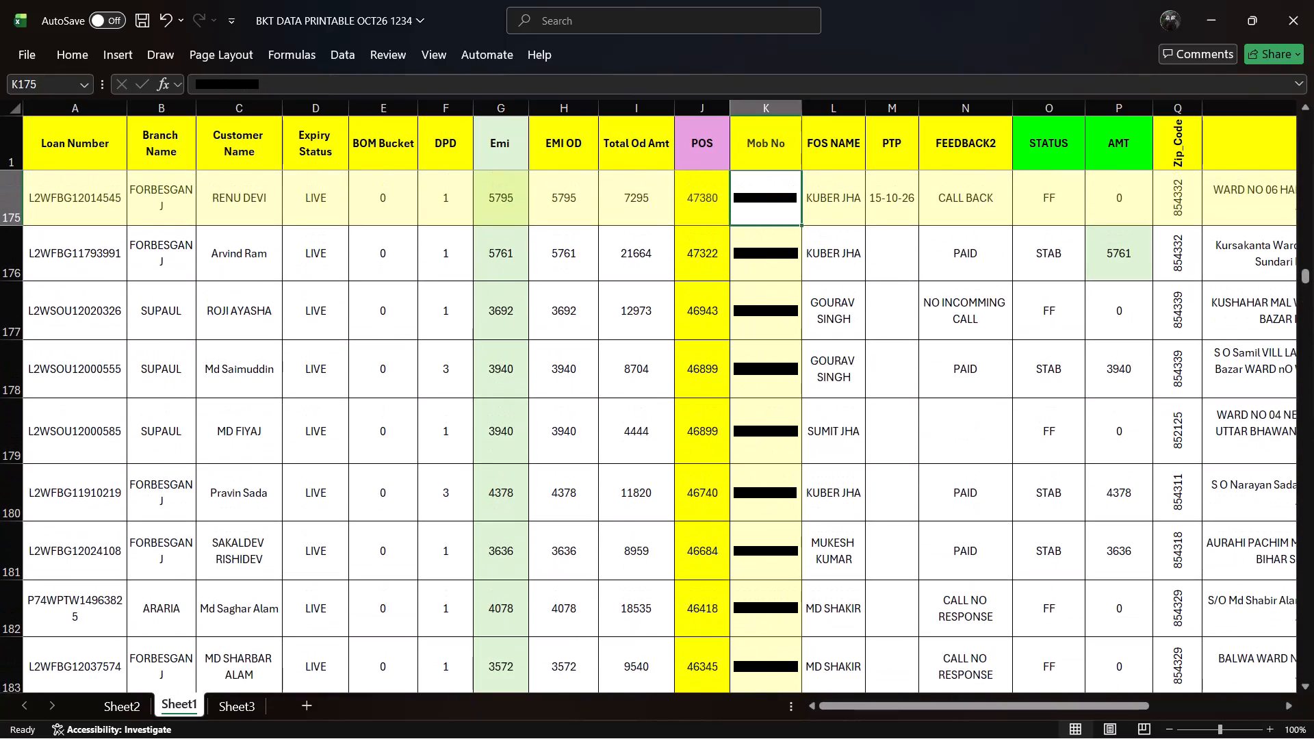
pyautogui.press('Up')
pyautogui.press('Up')
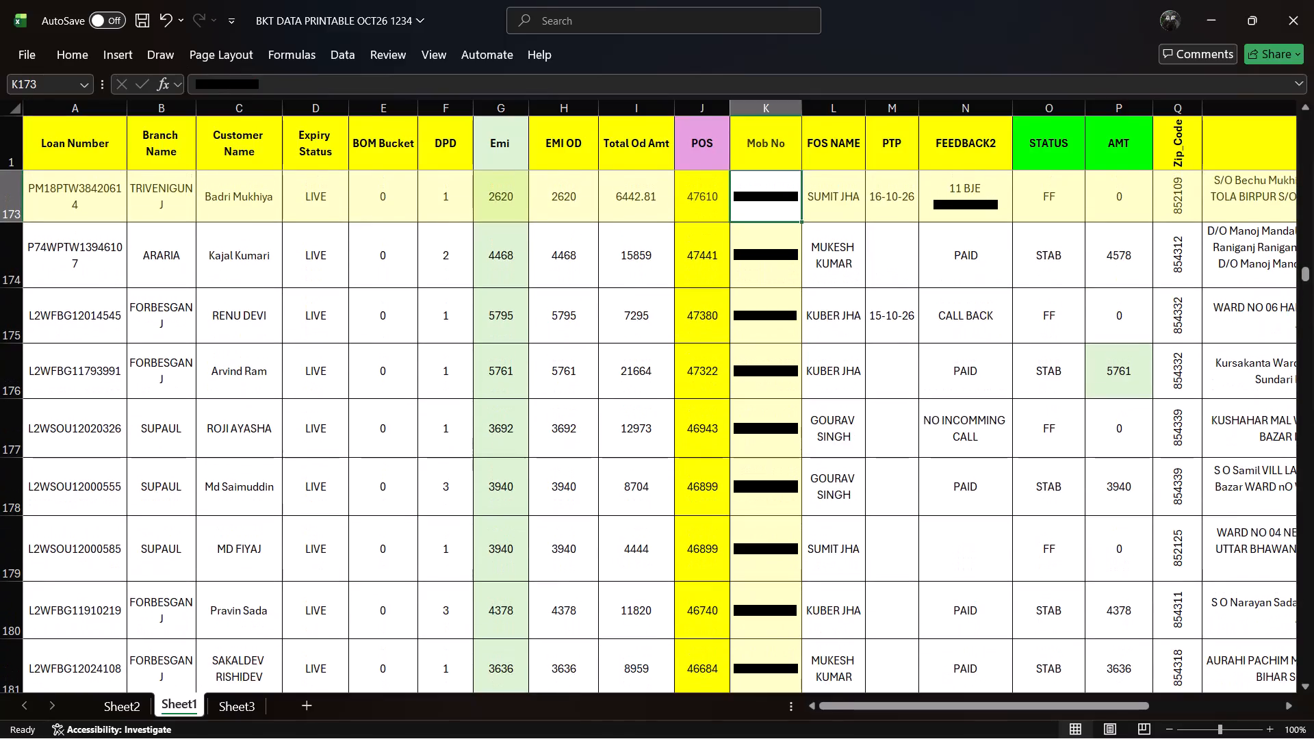
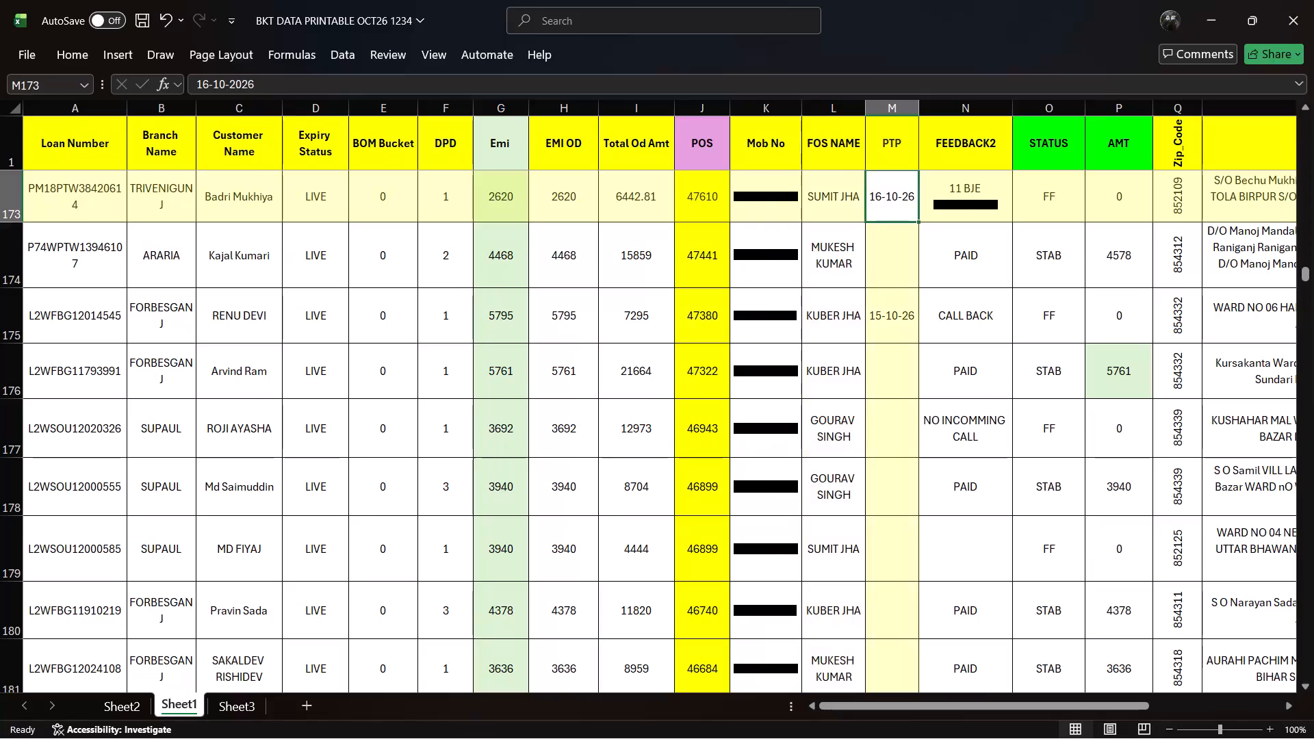
# Set the PTP date in row 173 to 28-10-26 and save the workbook.
pyautogui.press('BackSpace')
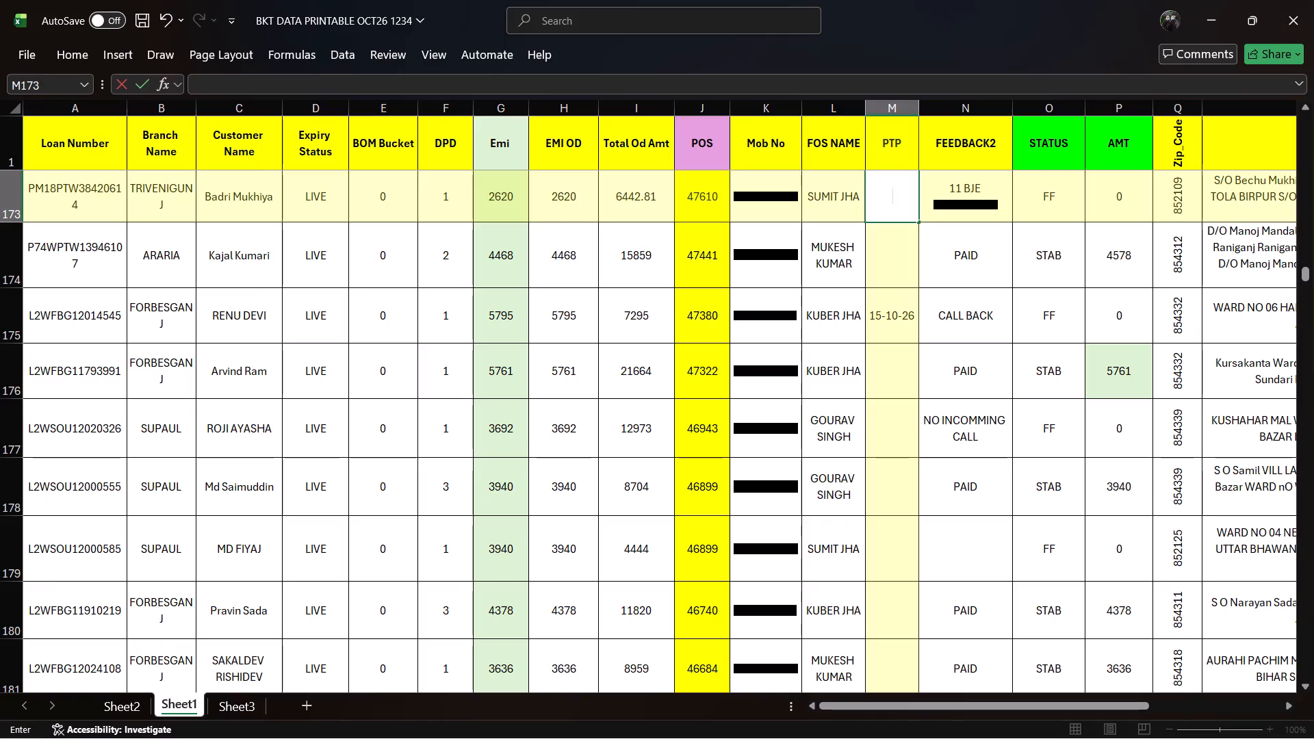
pyautogui.write('28-')
pyautogui.press('0')
pyautogui.write('=10-2')
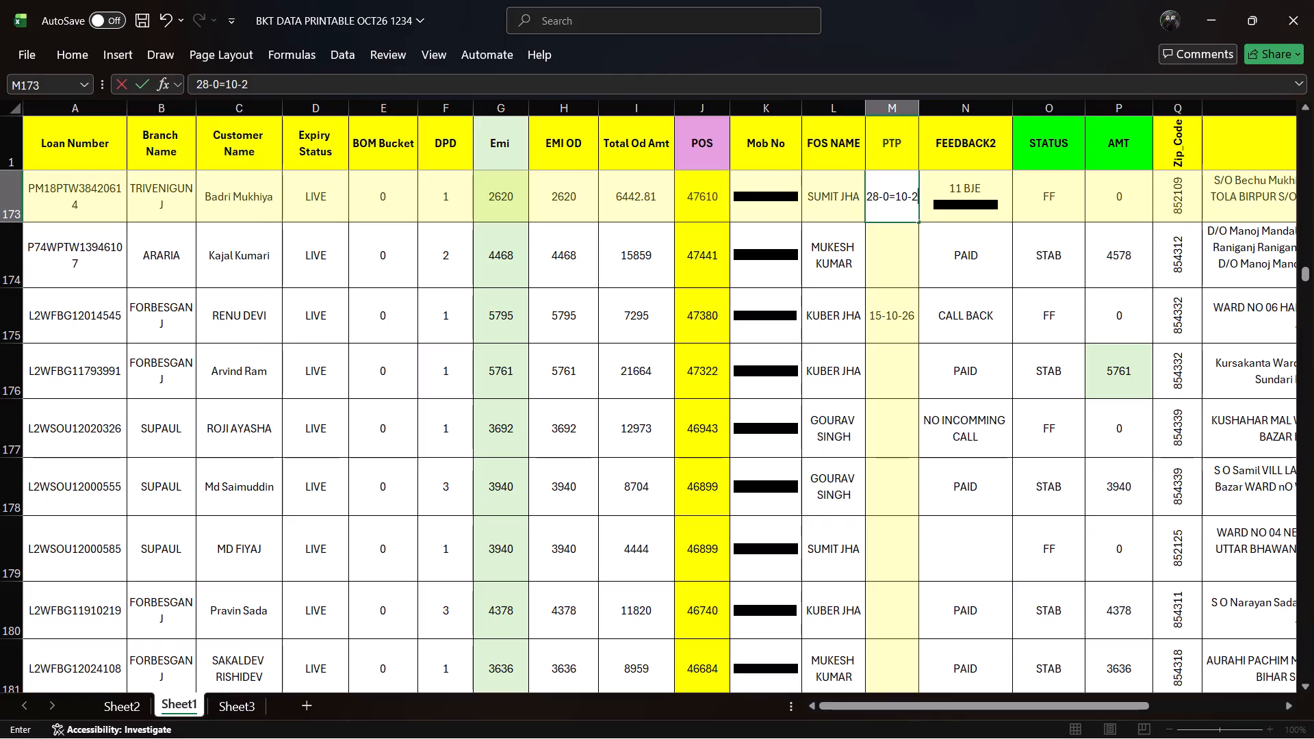
pyautogui.press('BackSpace')
pyautogui.press('BackSpace')
pyautogui.press('BackSpace')
pyautogui.press('BackSpace')
pyautogui.press('BackSpace')
pyautogui.press('BackSpace')
pyautogui.write('10-26')
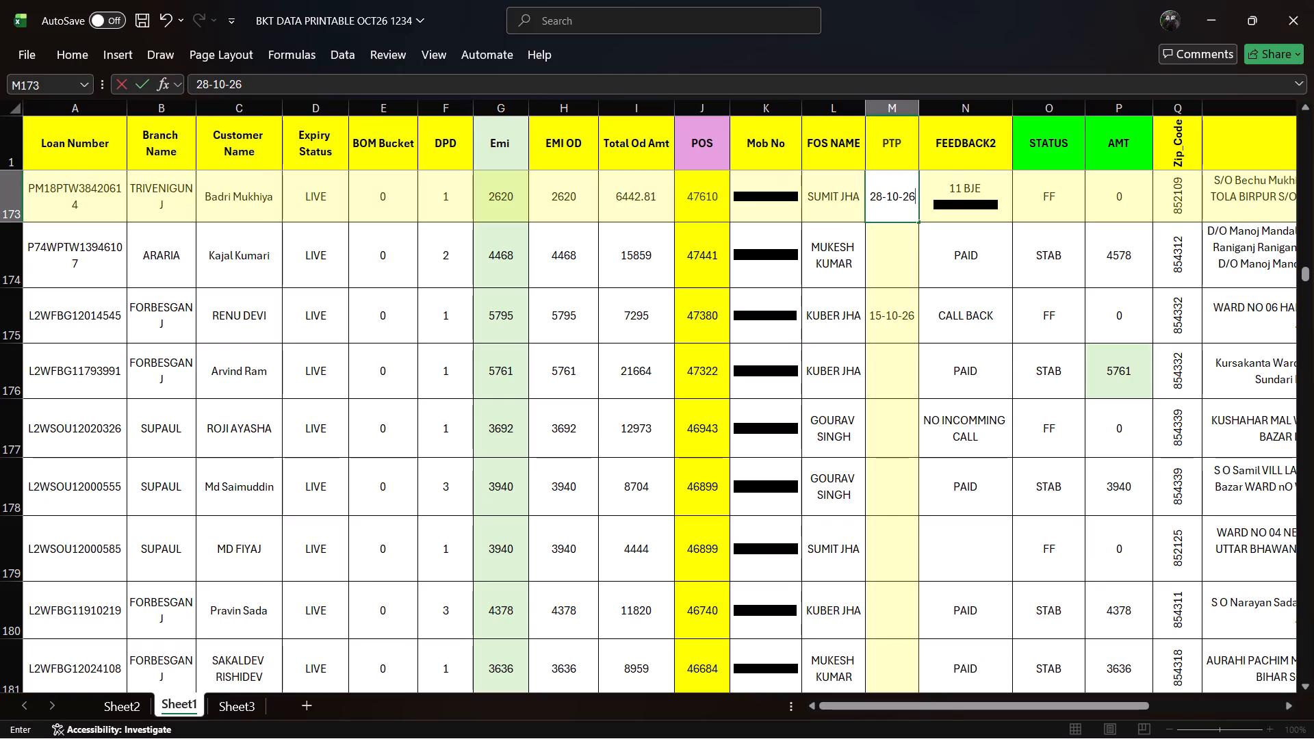
pyautogui.press('Right')
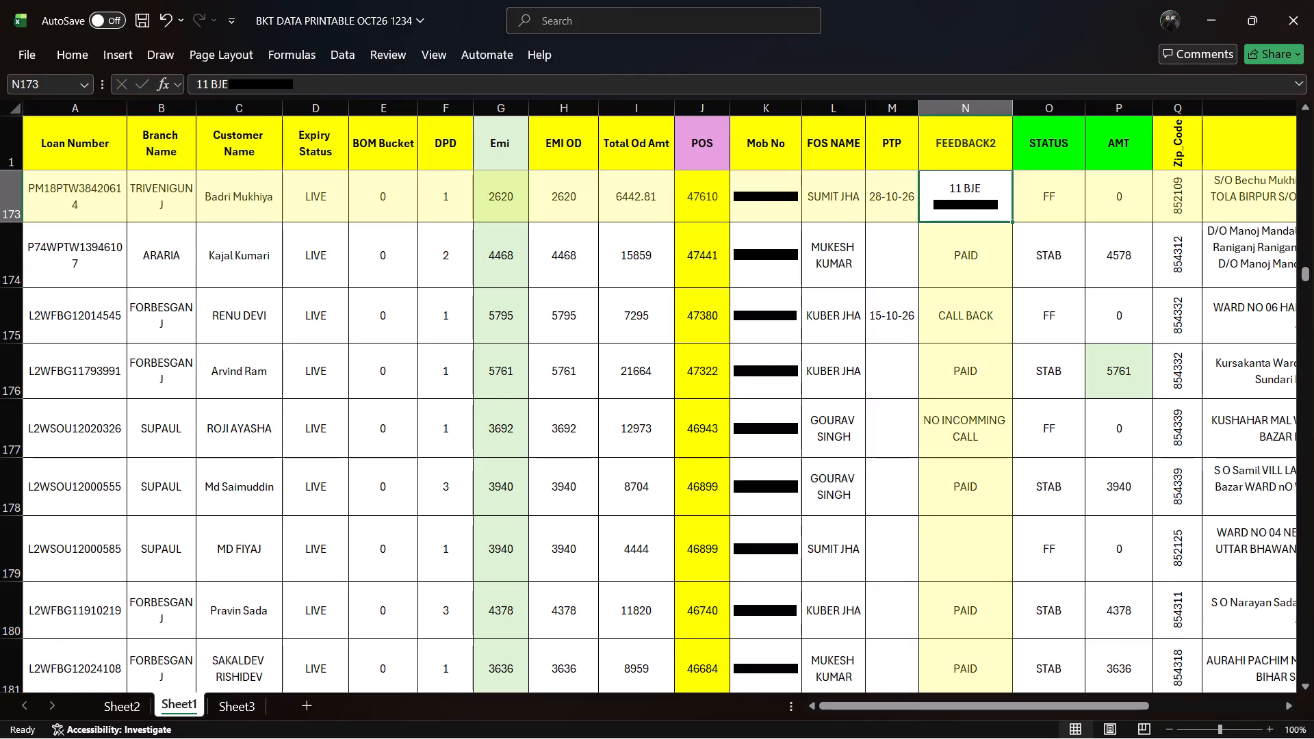
pyautogui.hotkey('ctrl', 's')
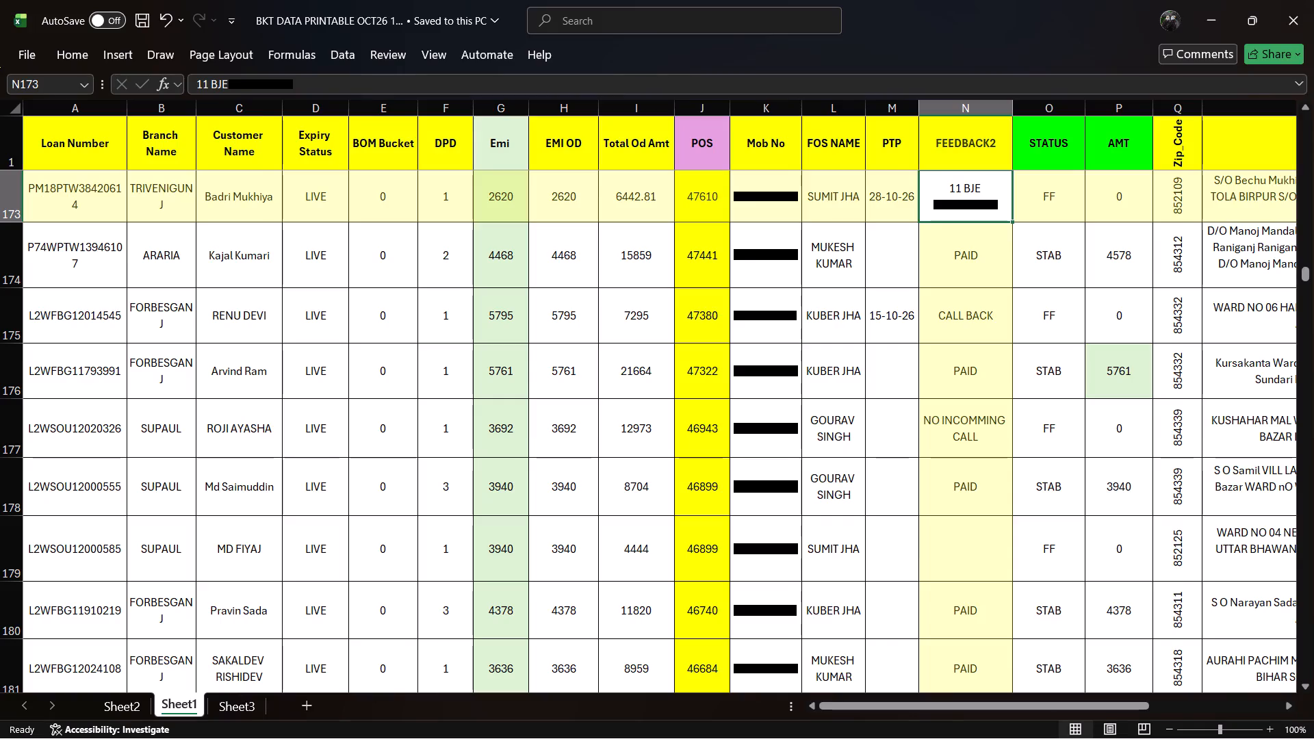
# Review the loan rows downward from row 173 to row 218 along the FEEDBACK2 column, looking for entries still lacking feedback.
pyautogui.press('Down')
pyautogui.press('Down')
pyautogui.press('Down')
pyautogui.press('Down')
pyautogui.press('Down')
pyautogui.press('Down')
pyautogui.press('Down')
pyautogui.press('Down')
pyautogui.press('Down')
pyautogui.press('Down')
pyautogui.press('Down')
pyautogui.press('Down')
pyautogui.press('Down')
pyautogui.press('Down')
pyautogui.press('Down')
pyautogui.press('Down')
pyautogui.press('Down')
pyautogui.press('Down')
pyautogui.press('Down')
pyautogui.press('Down')
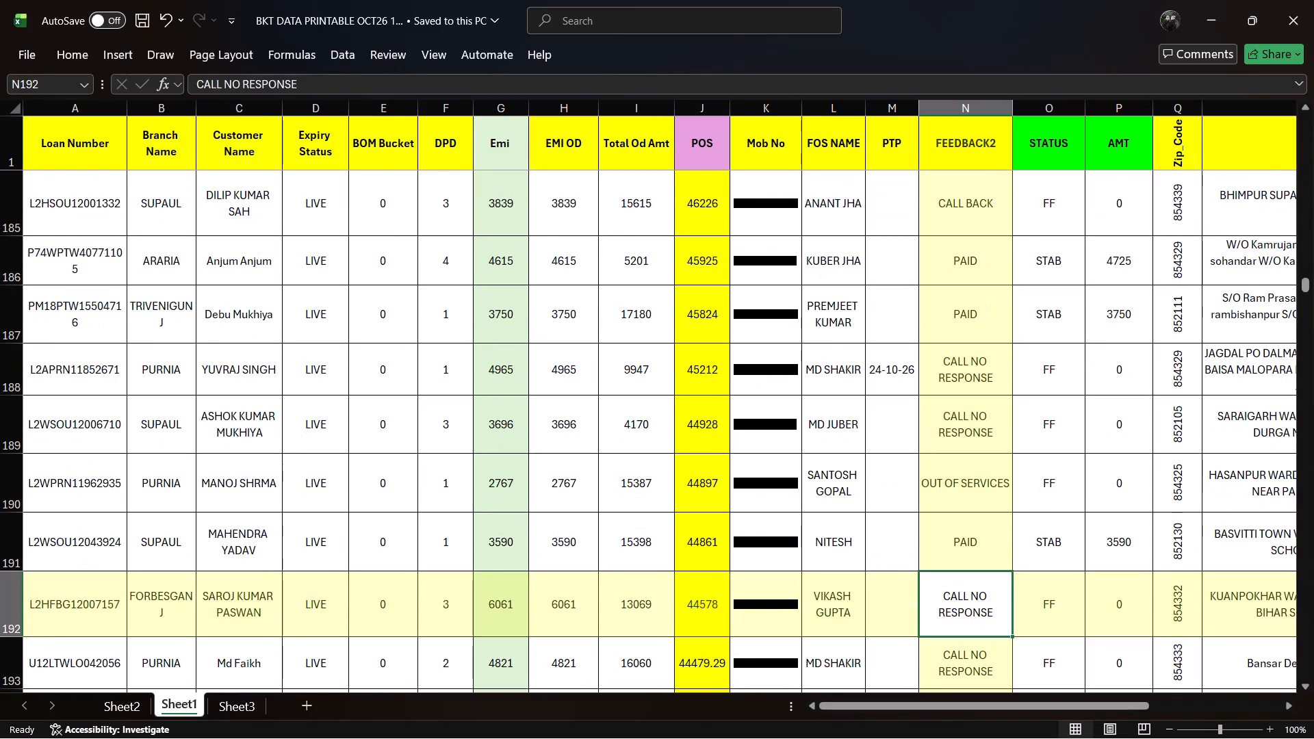
pyautogui.press('Down')
pyautogui.press('Down')
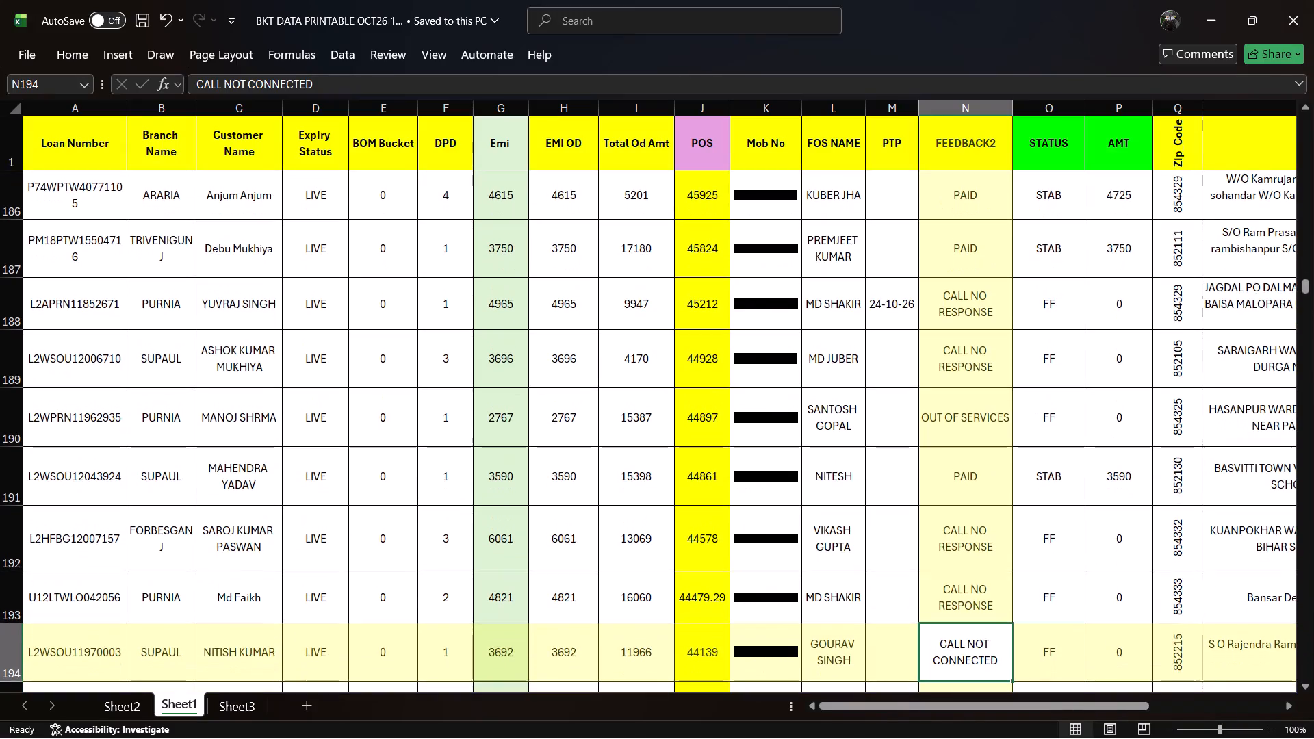
pyautogui.press('Down')
pyautogui.press('Down')
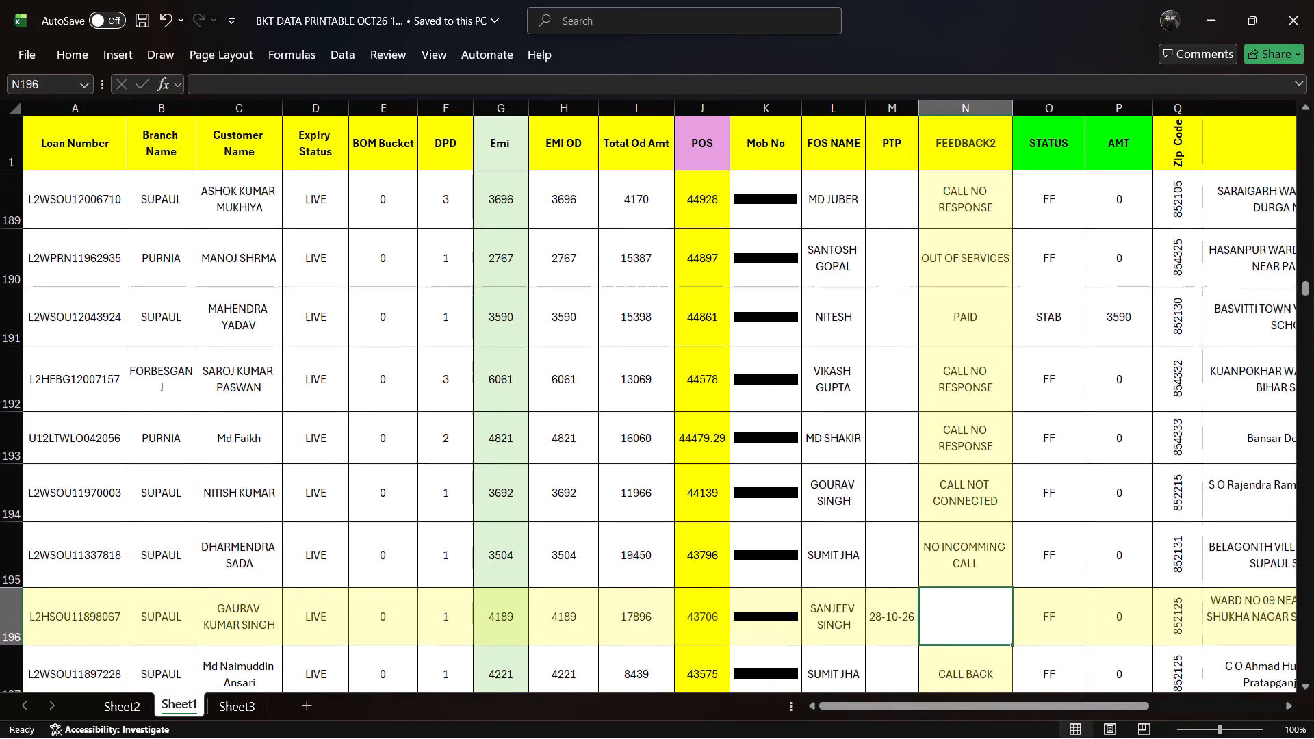
pyautogui.press('Down')
pyautogui.press('Down')
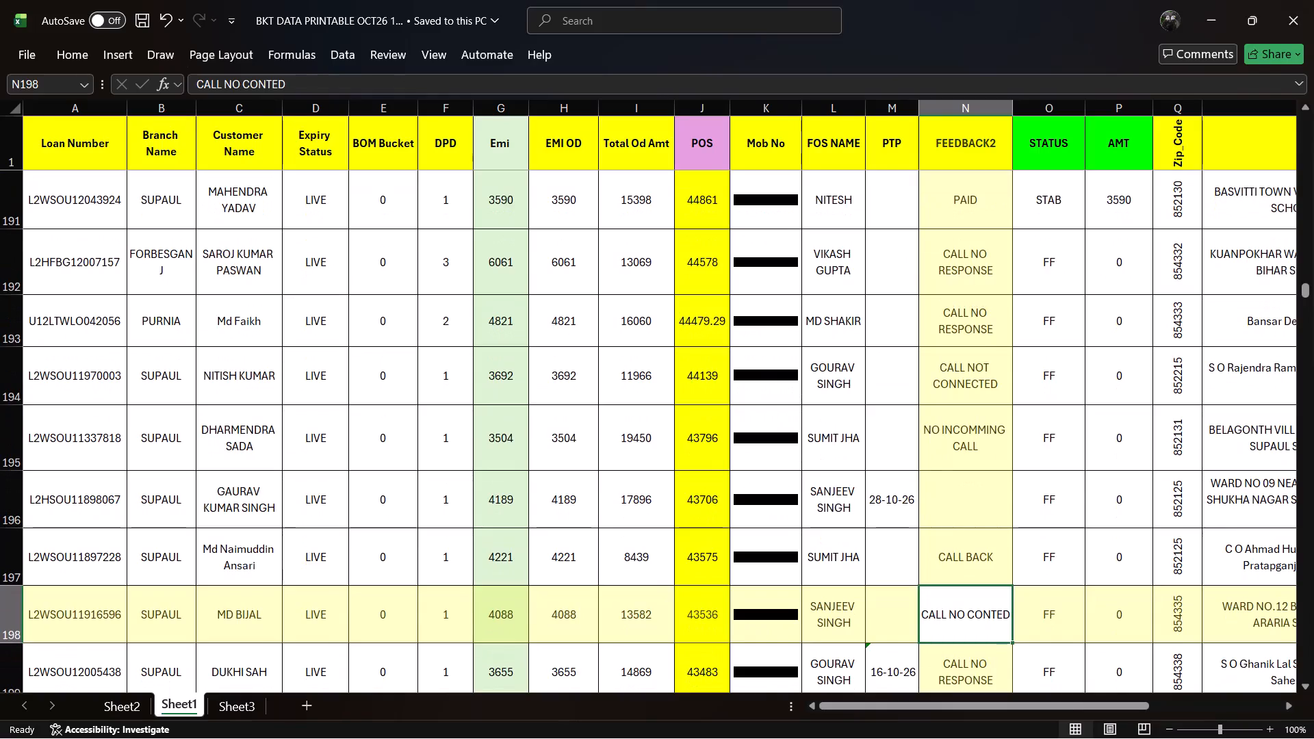
pyautogui.press('Down')
pyautogui.press('Down')
pyautogui.press('Down')
pyautogui.press('Down')
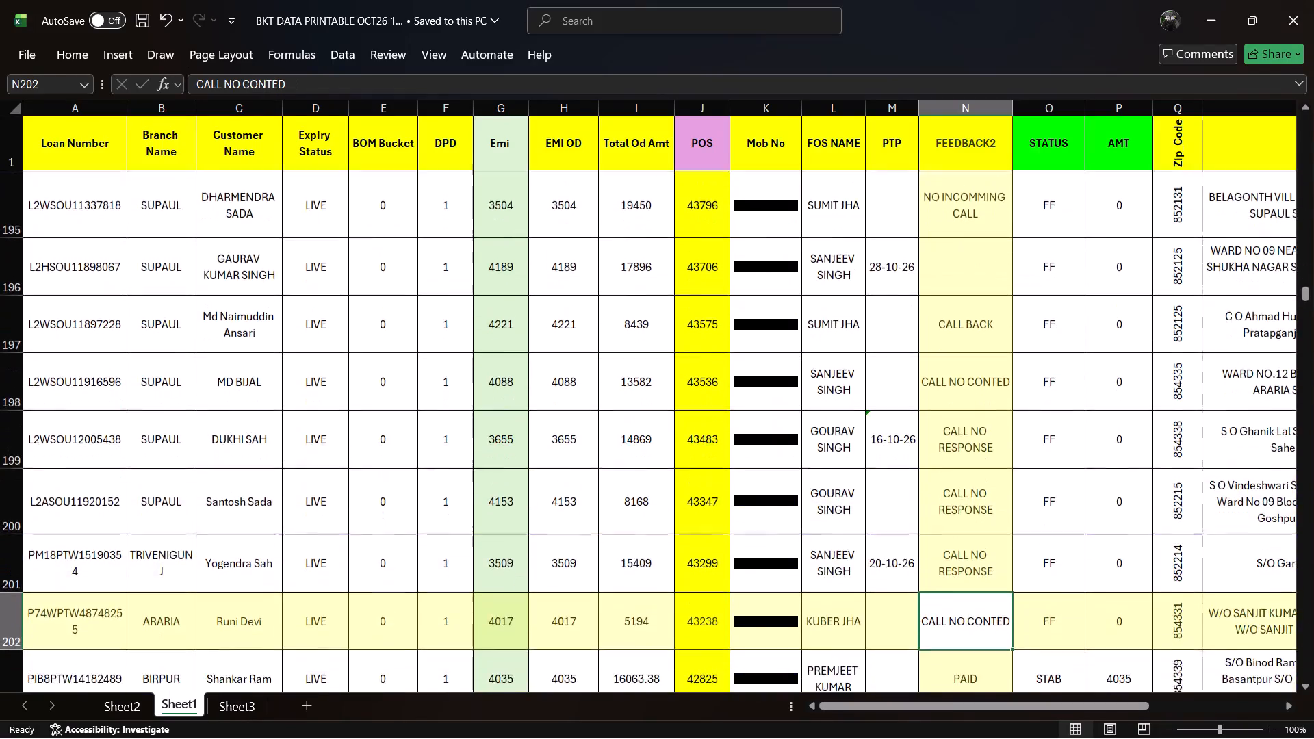
pyautogui.press('Down')
pyautogui.press('Down')
pyautogui.press('Down')
pyautogui.press('Down')
pyautogui.press('Down')
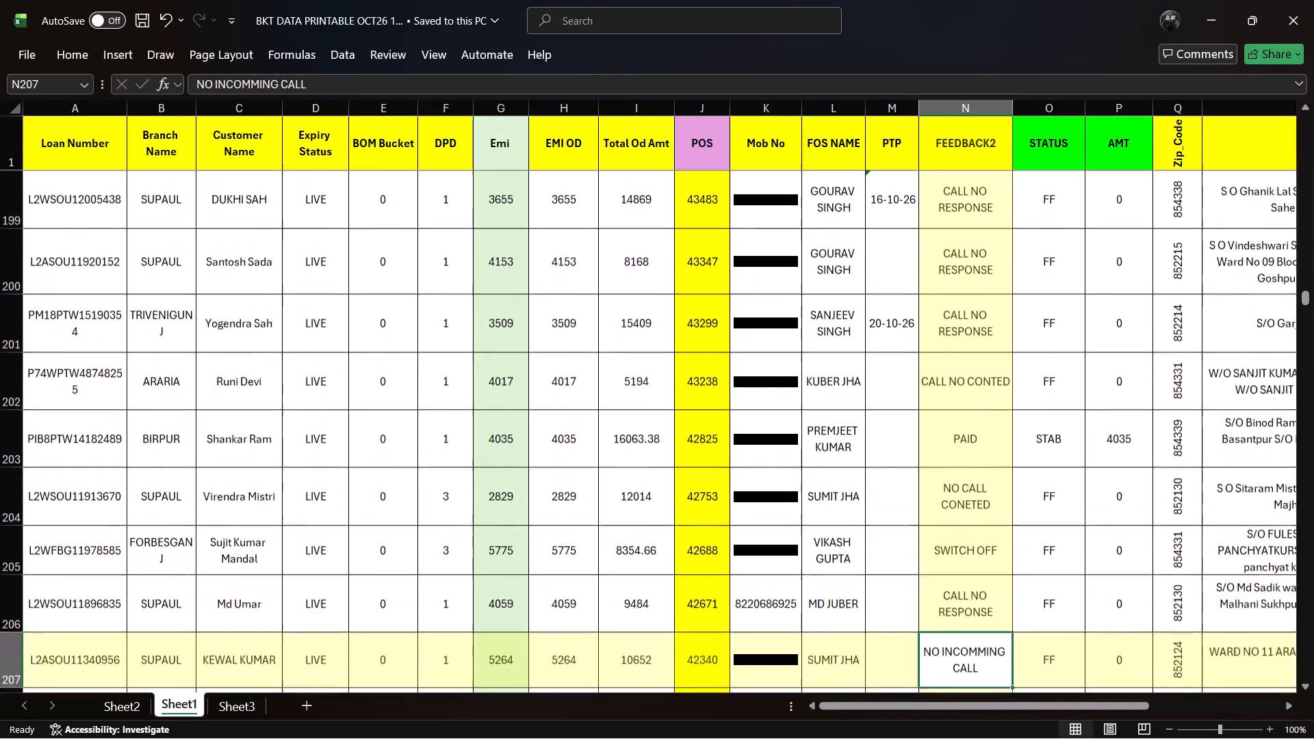
pyautogui.press('Down')
pyautogui.press('Down')
pyautogui.press('Down')
pyautogui.press('Down')
pyautogui.press('Down')
pyautogui.press('Down')
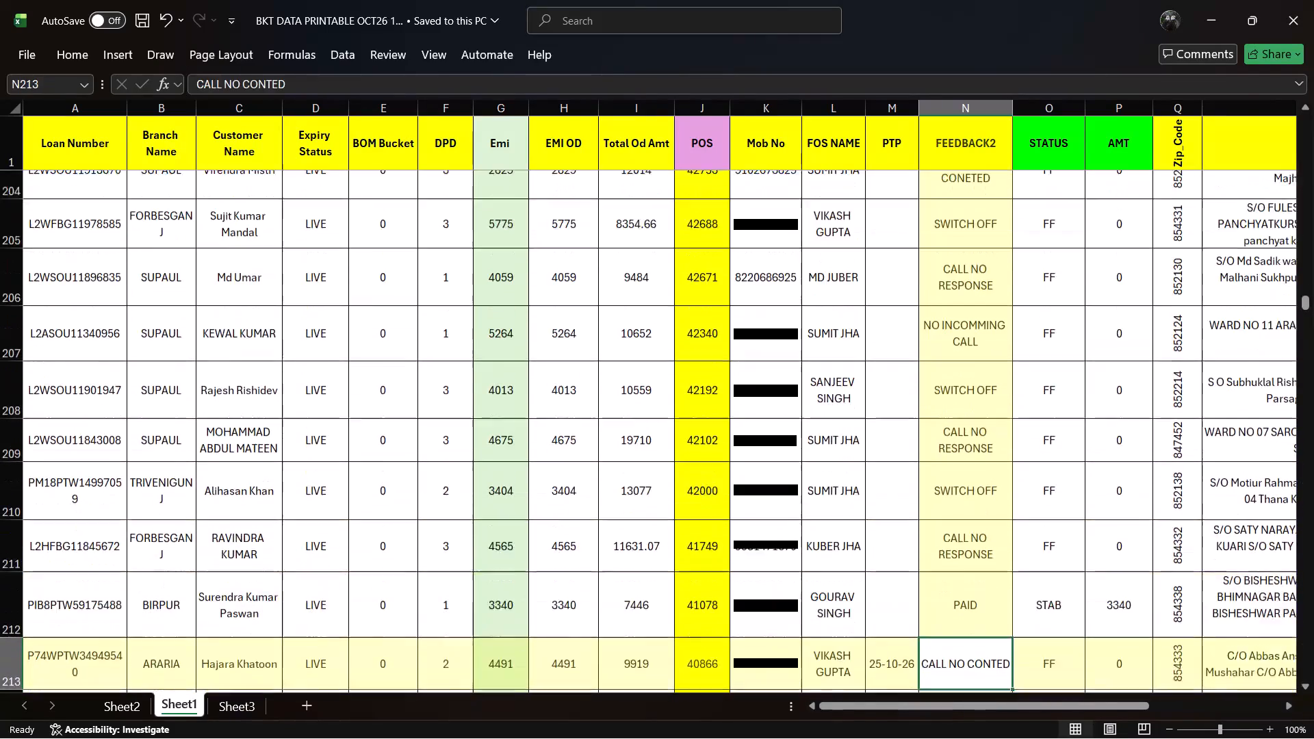
pyautogui.press('Down')
pyautogui.press('Down')
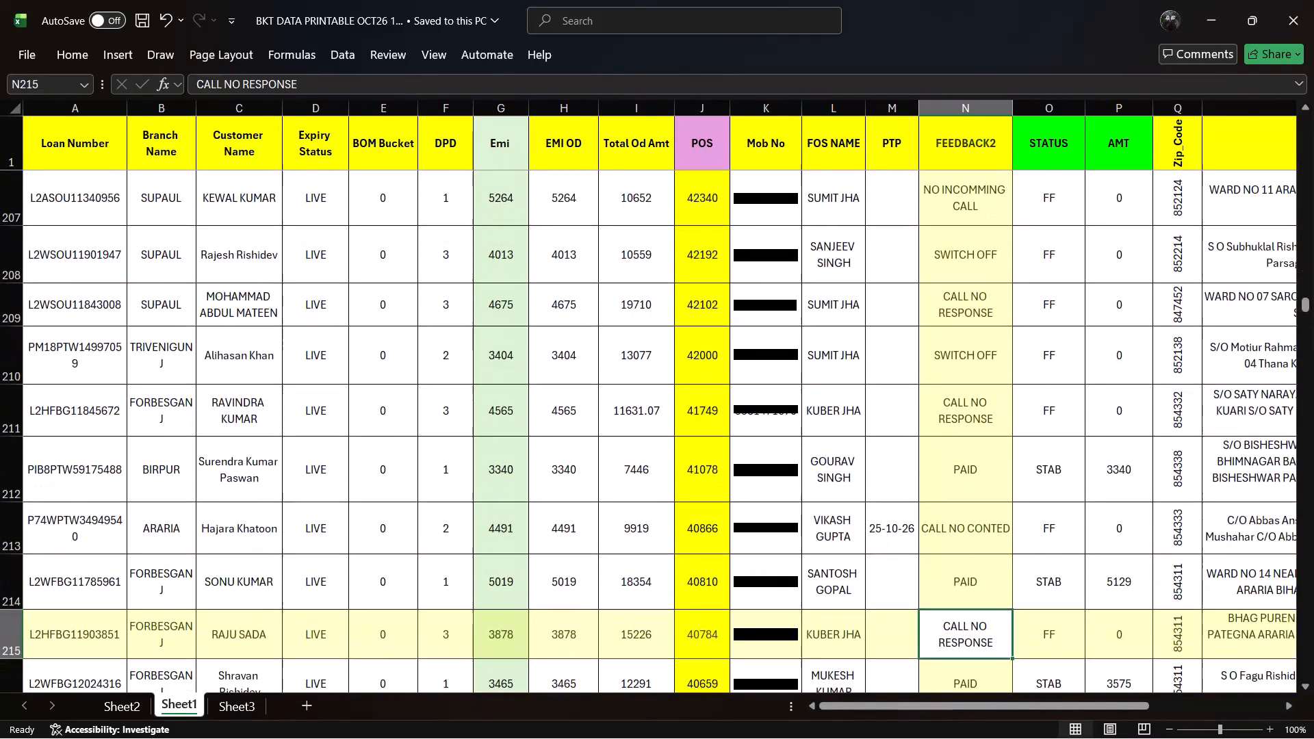
pyautogui.press('Down')
pyautogui.press('Down')
pyautogui.press('Down')
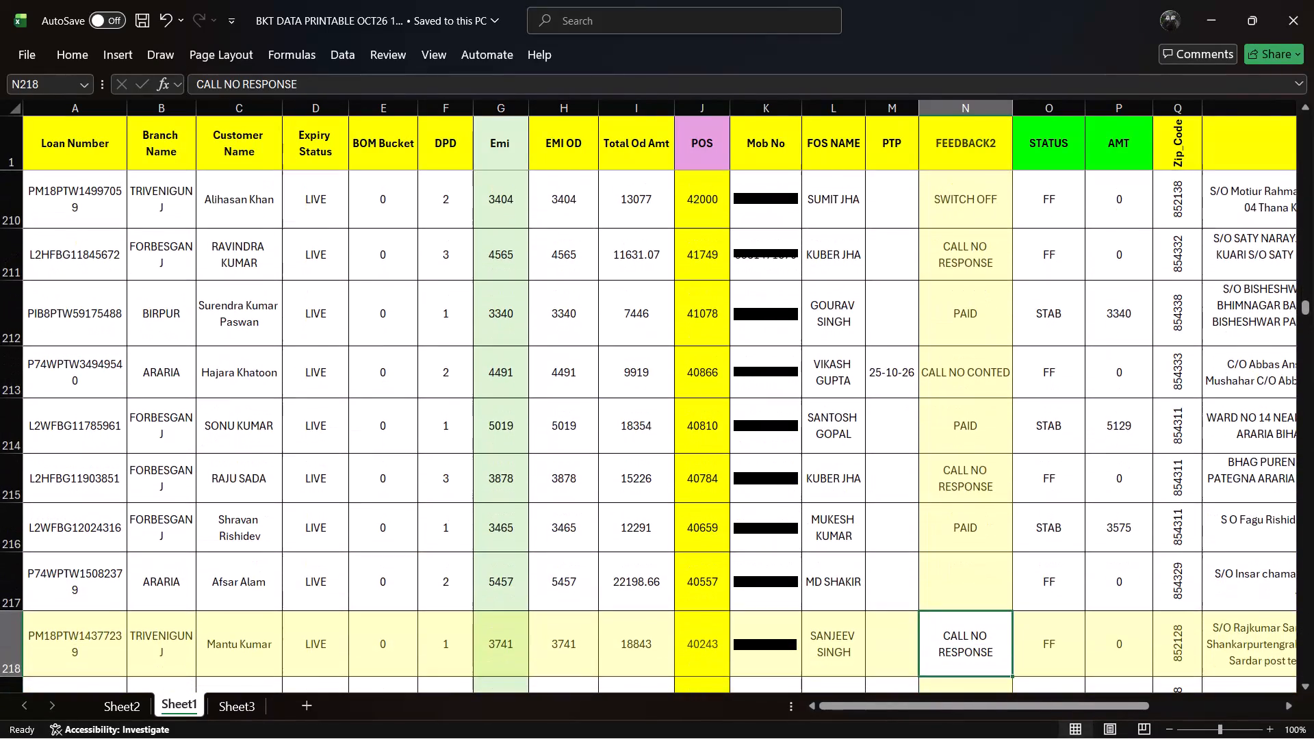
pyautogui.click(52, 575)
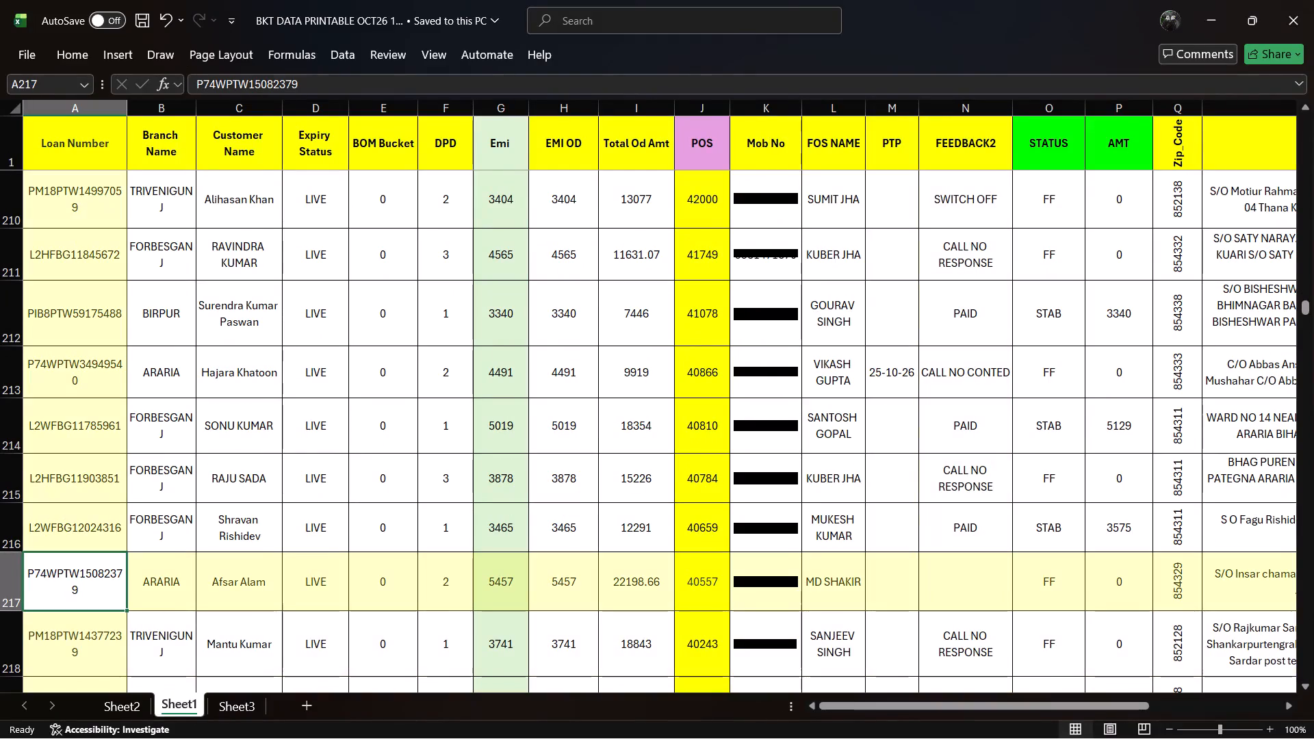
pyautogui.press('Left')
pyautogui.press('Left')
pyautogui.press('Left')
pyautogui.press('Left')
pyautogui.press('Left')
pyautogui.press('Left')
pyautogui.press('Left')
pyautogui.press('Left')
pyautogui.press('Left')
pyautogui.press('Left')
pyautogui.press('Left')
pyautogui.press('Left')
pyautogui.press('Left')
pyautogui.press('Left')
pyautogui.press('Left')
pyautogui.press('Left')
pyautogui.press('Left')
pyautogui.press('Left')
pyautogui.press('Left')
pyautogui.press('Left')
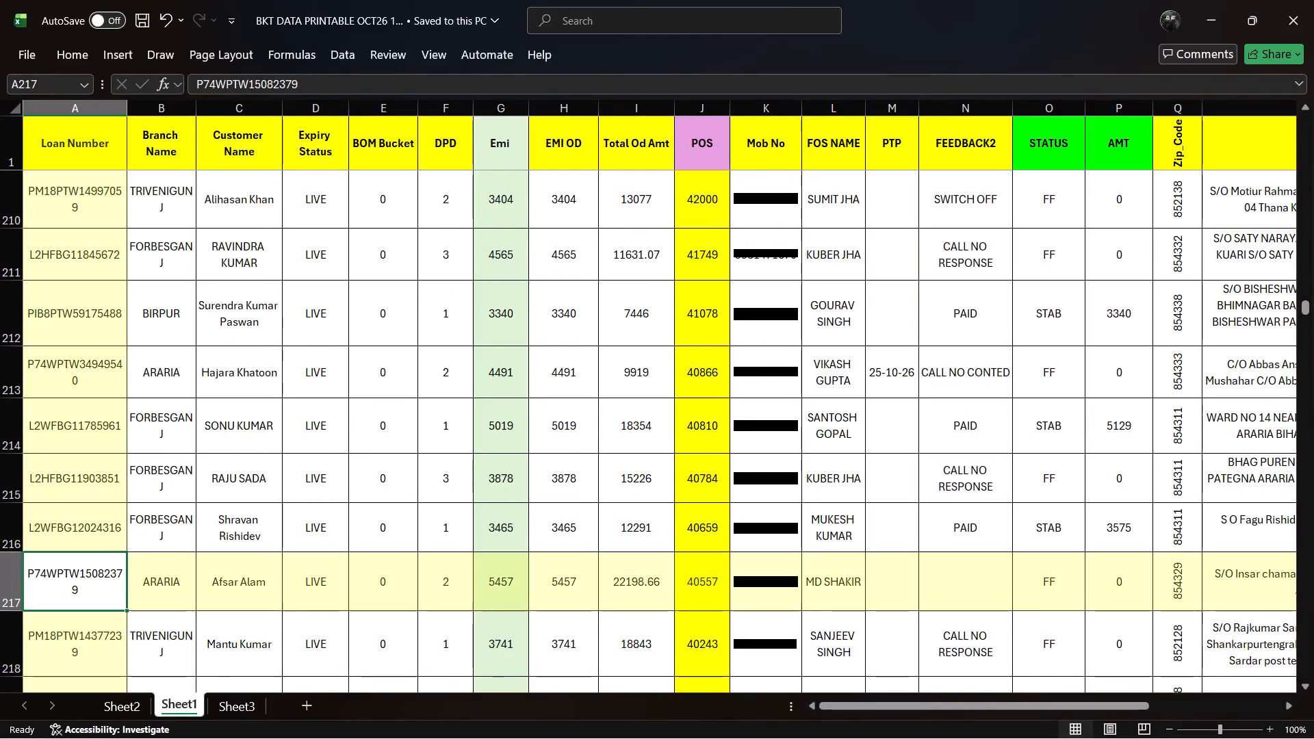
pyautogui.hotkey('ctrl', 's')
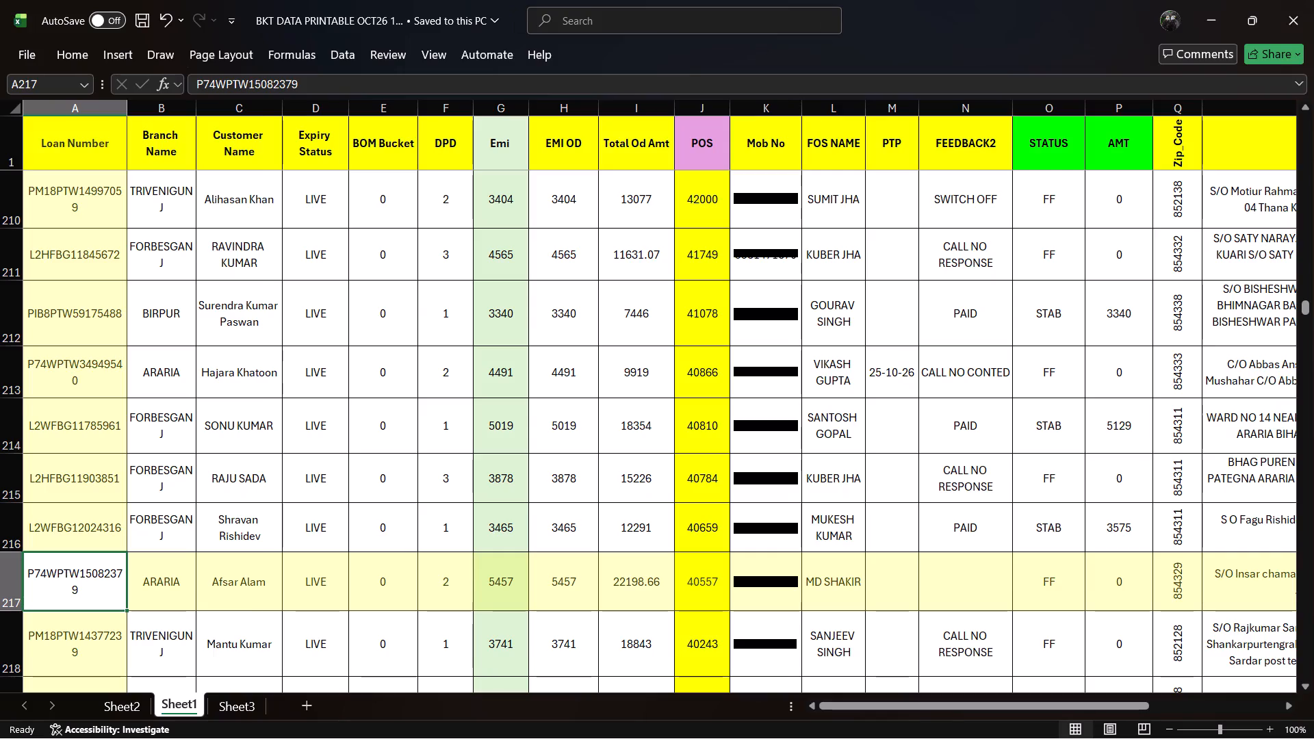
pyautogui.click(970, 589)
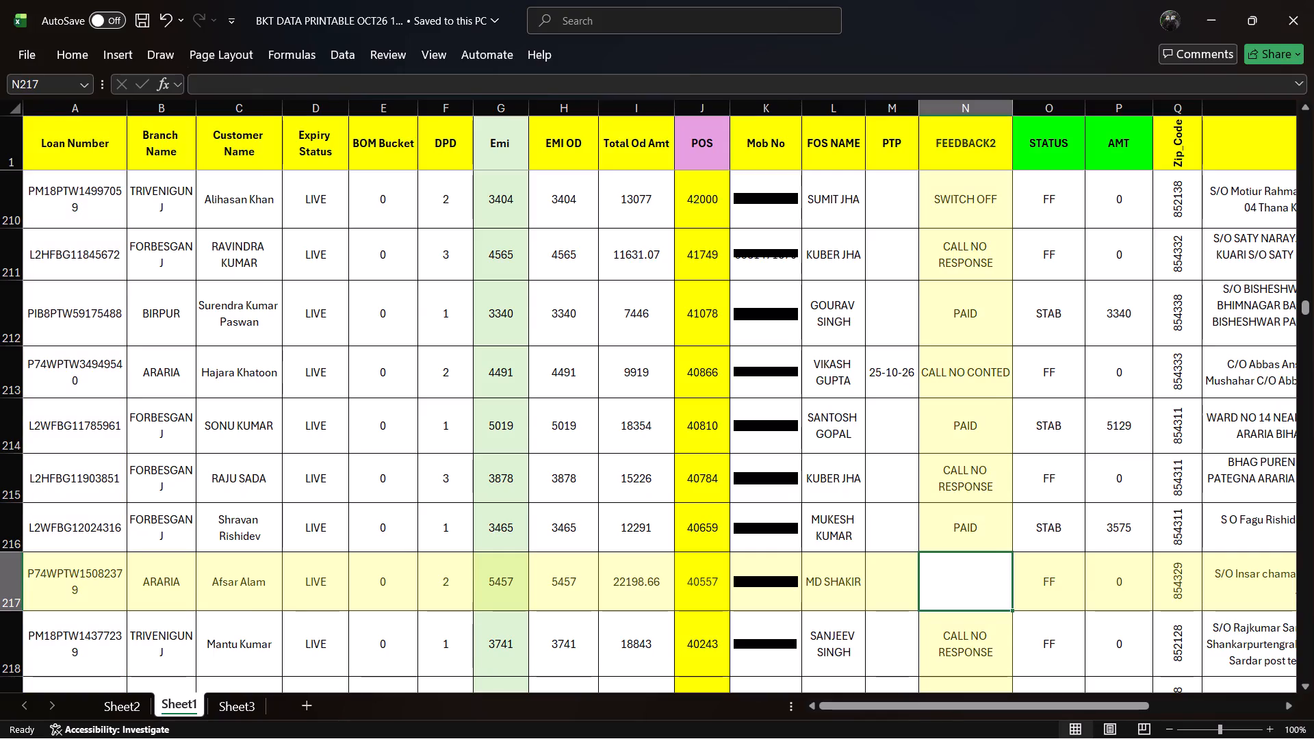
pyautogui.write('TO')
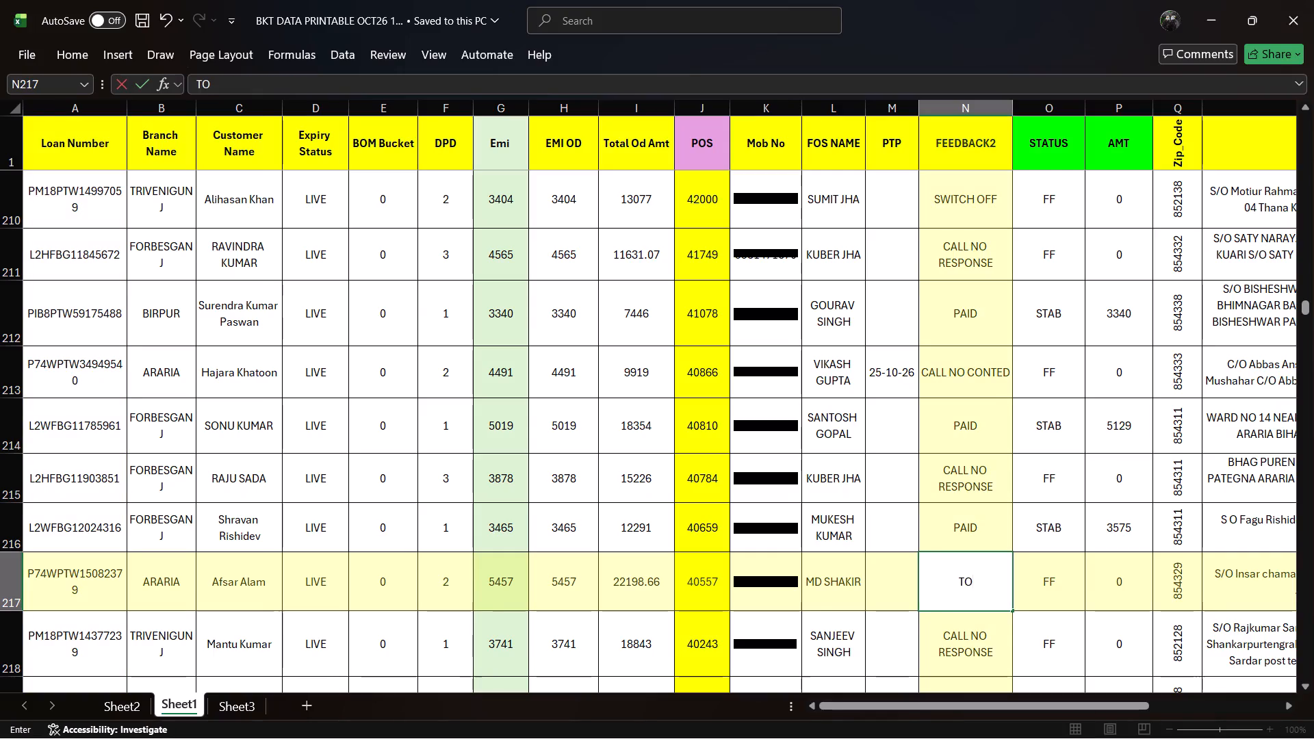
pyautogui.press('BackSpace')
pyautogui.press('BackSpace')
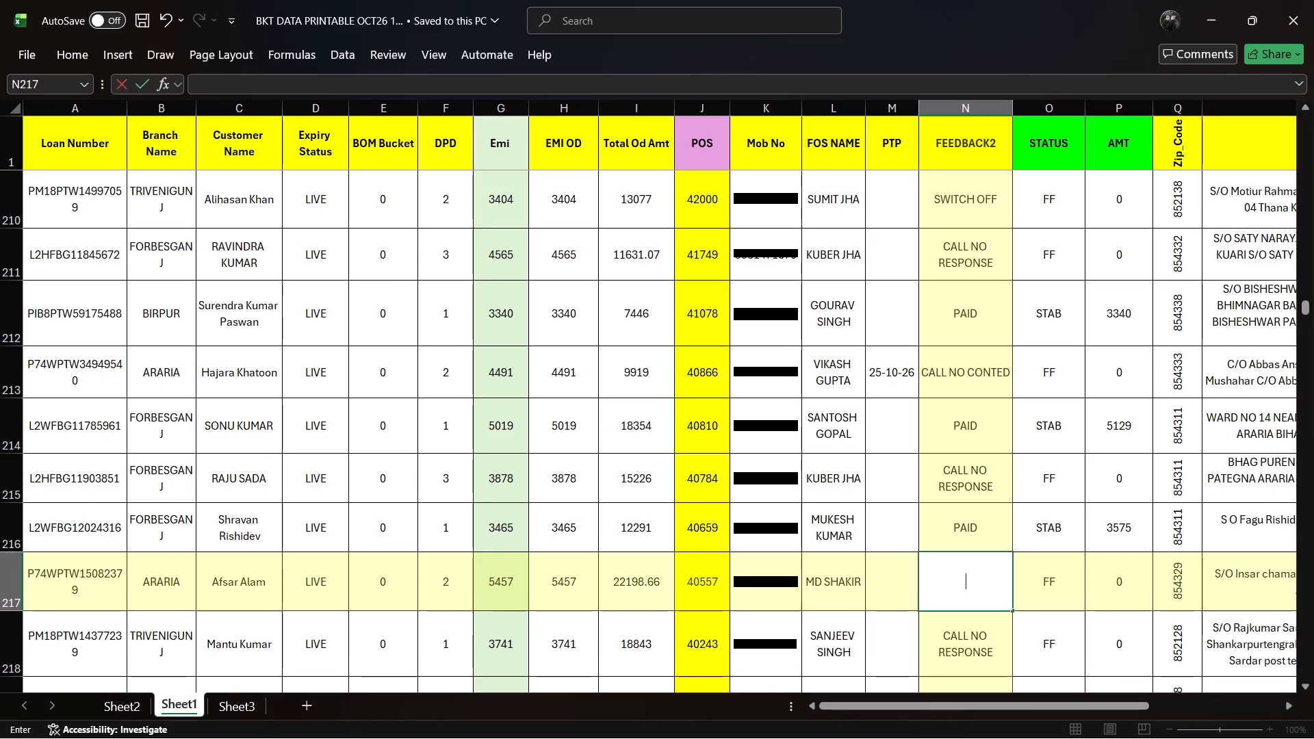
# Enter 27-10-26 as the PTP date for the ARARIA loan in row 217.
pyautogui.click(888, 588)
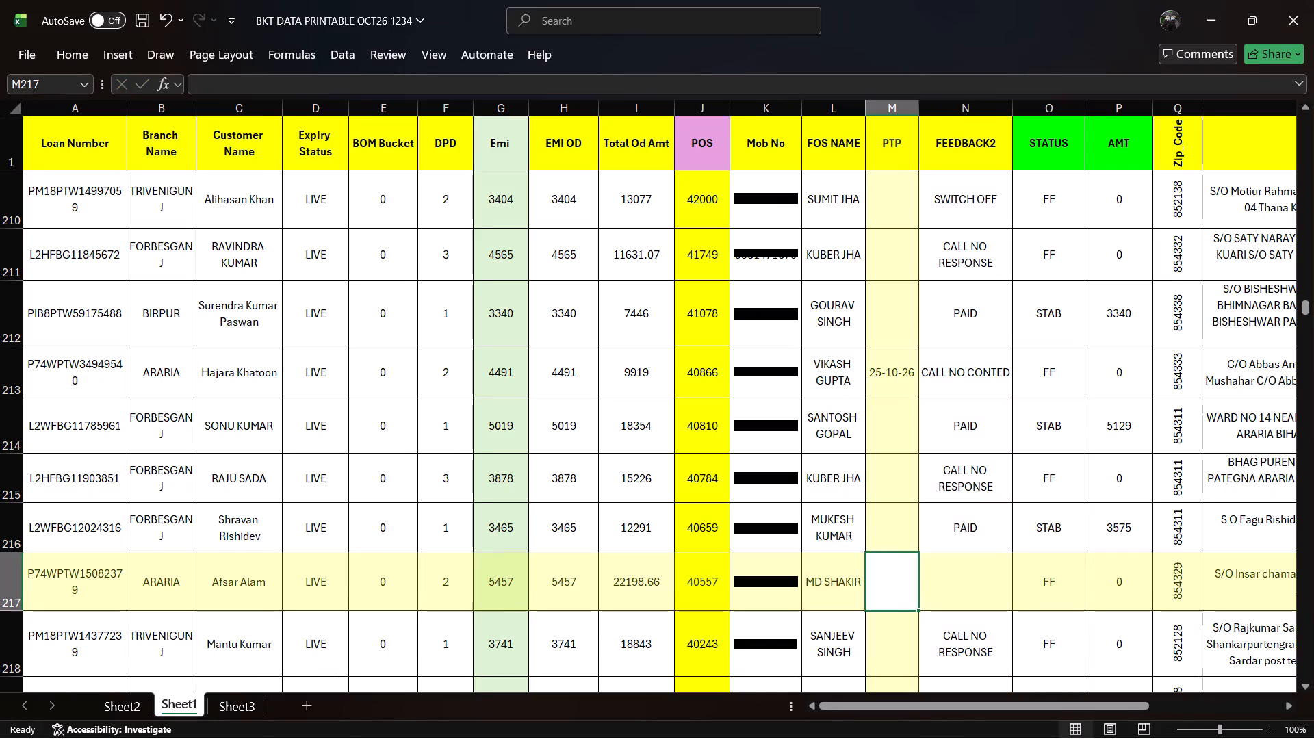
pyautogui.write('28')
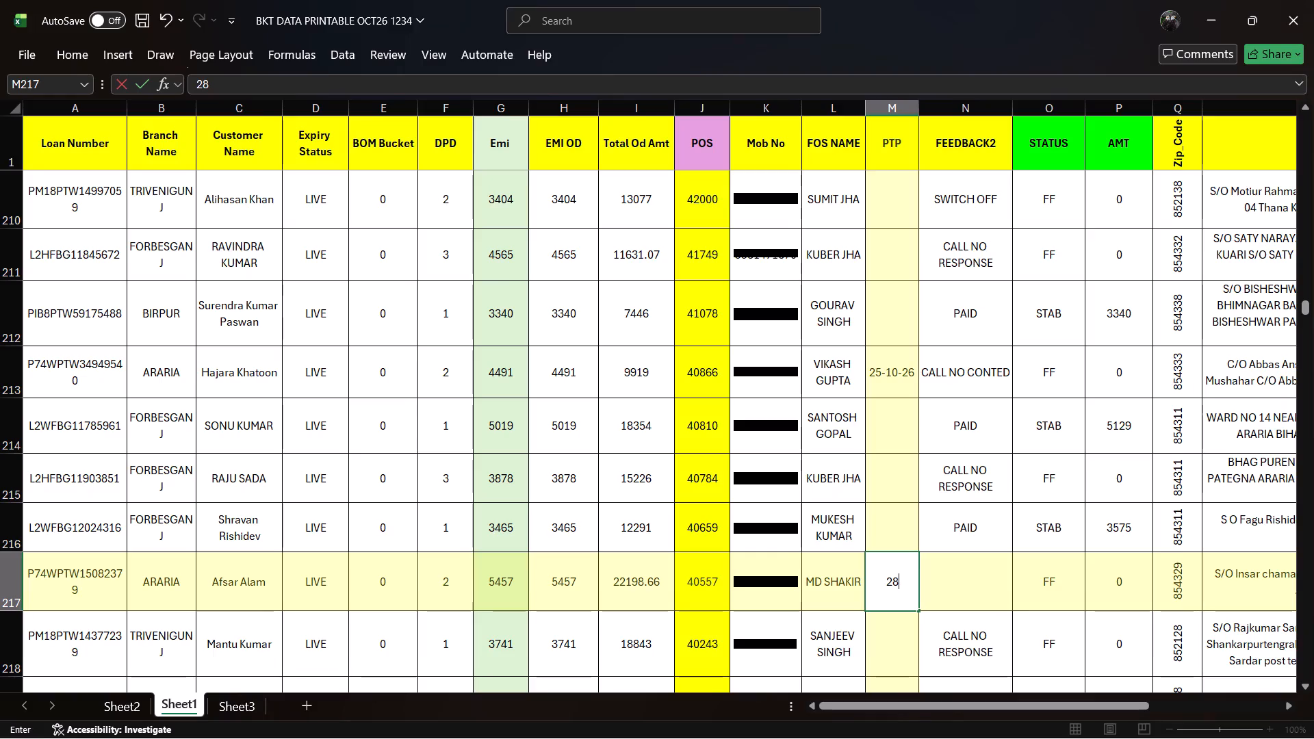
pyautogui.press('BackSpace')
pyautogui.write('7-10-2')
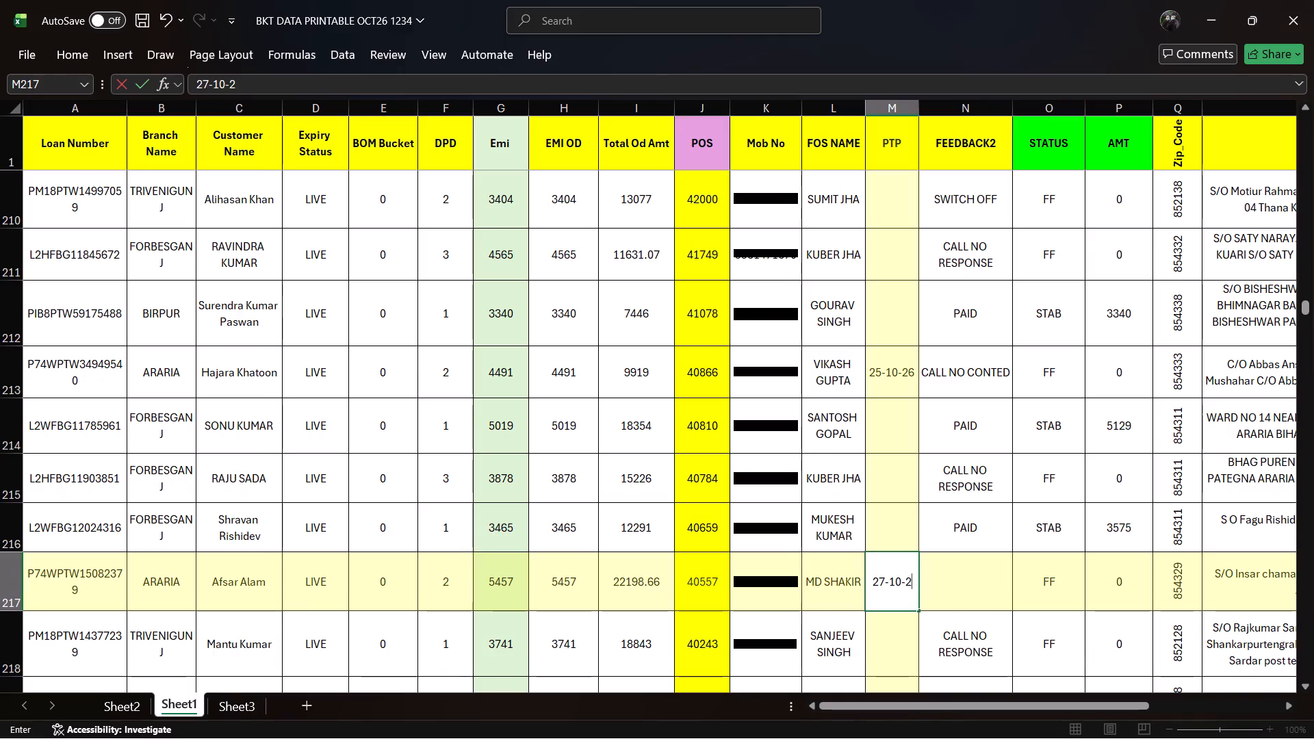
pyautogui.press('6')
pyautogui.press('Right')
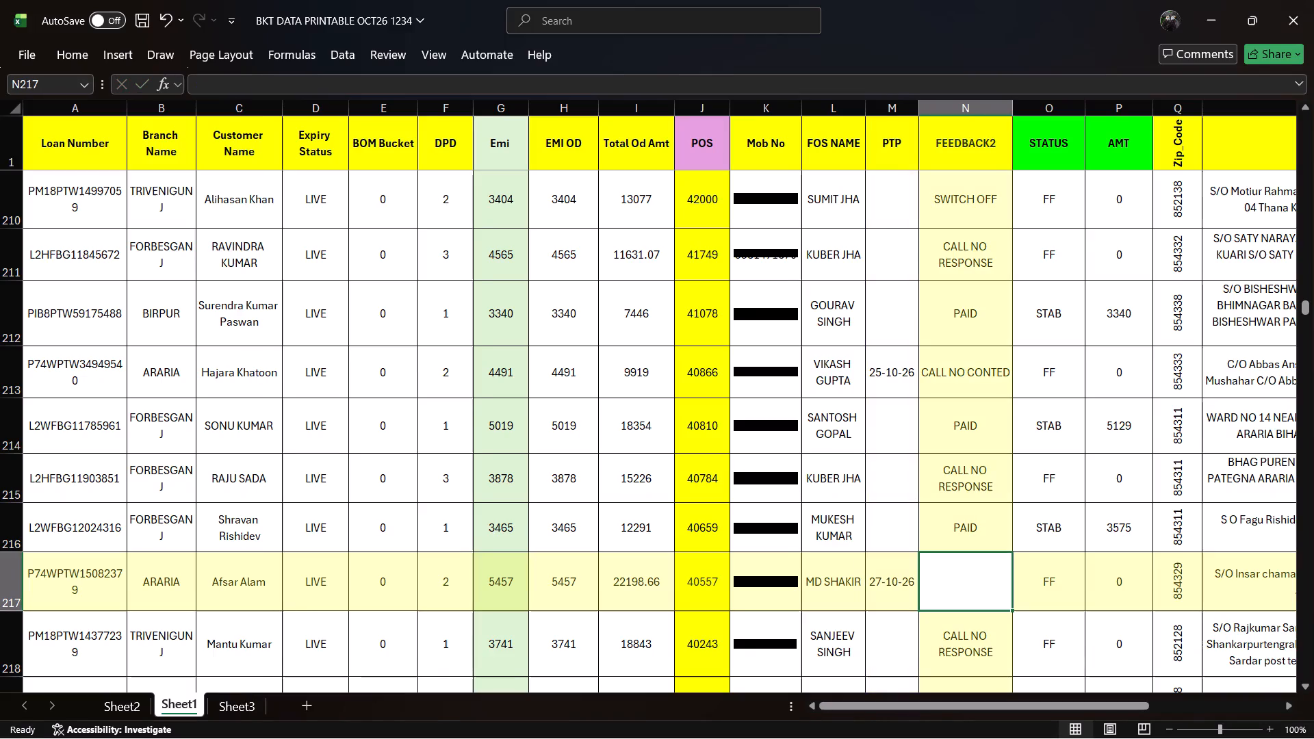
# Enter 4BJE as the FEEDBACK2 note in row 217 and save the workbook.
pyautogui.write('4BJ')
pyautogui.press('e')
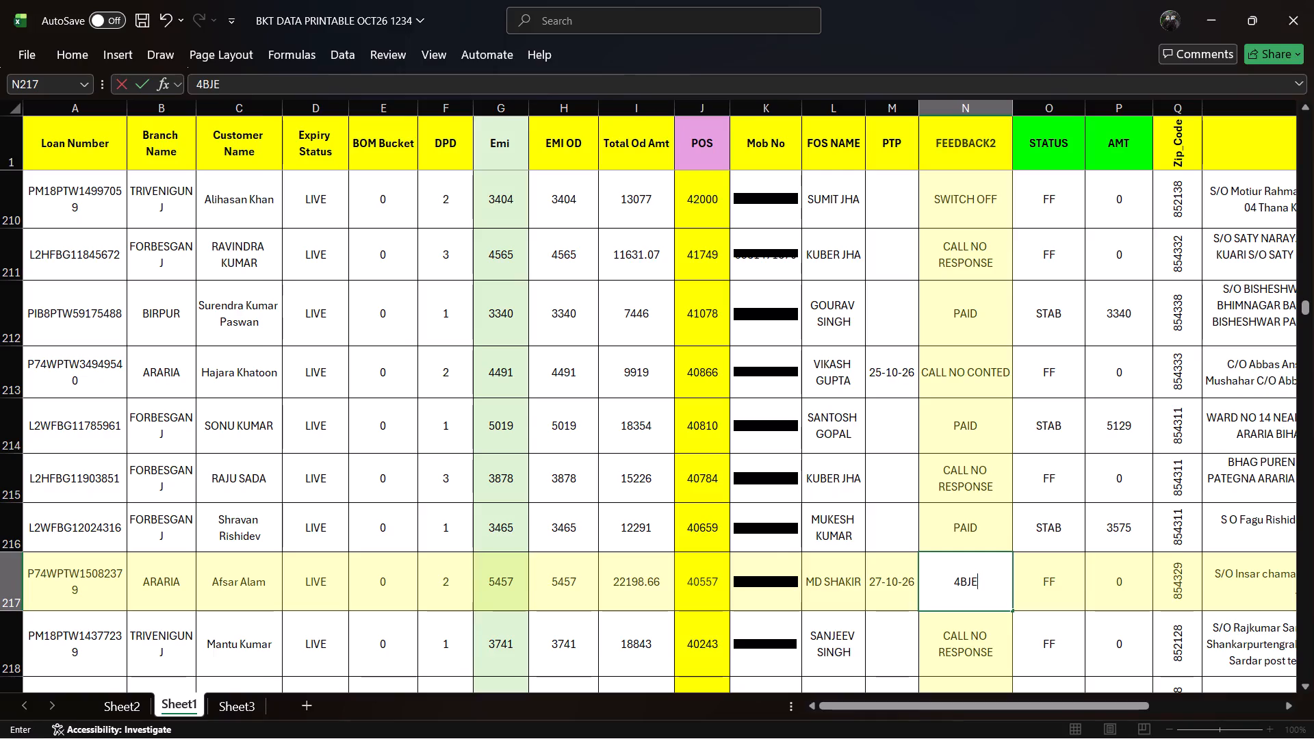
pyautogui.hotkey('ctrl', 's')
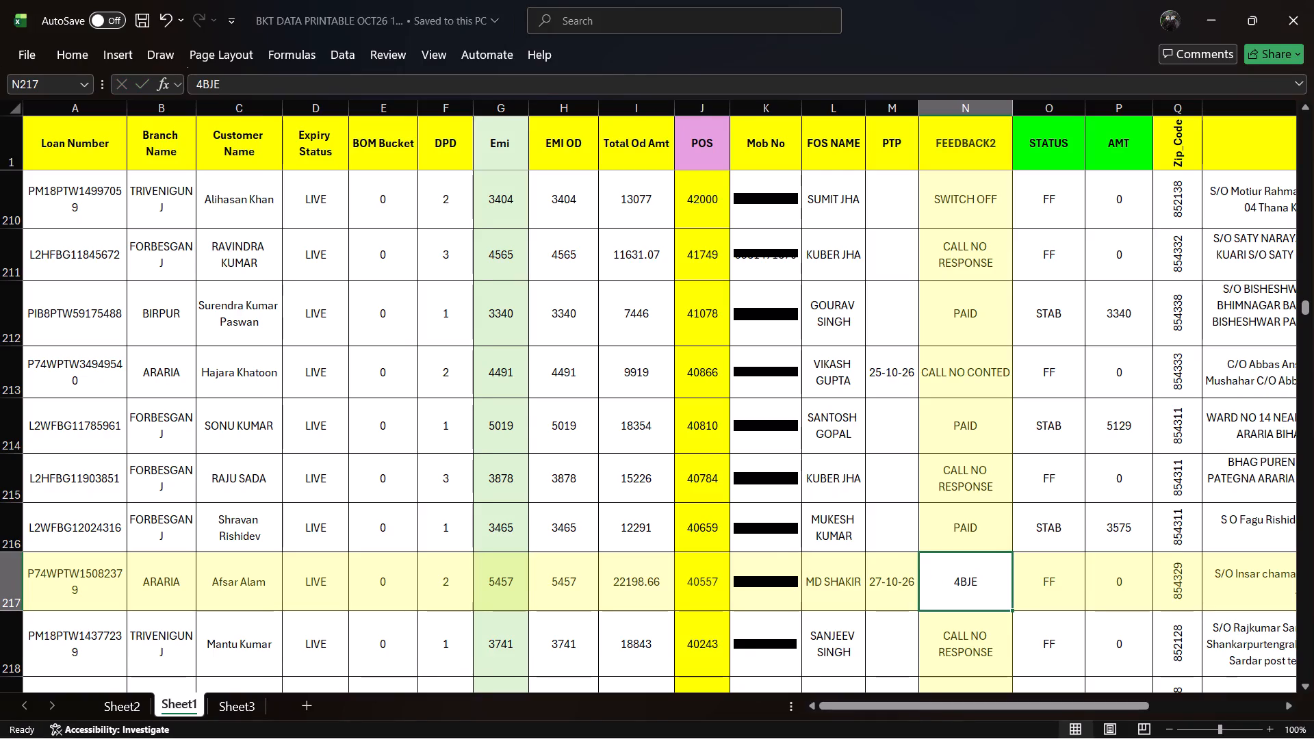
pyautogui.press('Down')
pyautogui.hotkey('ctrl', 's')
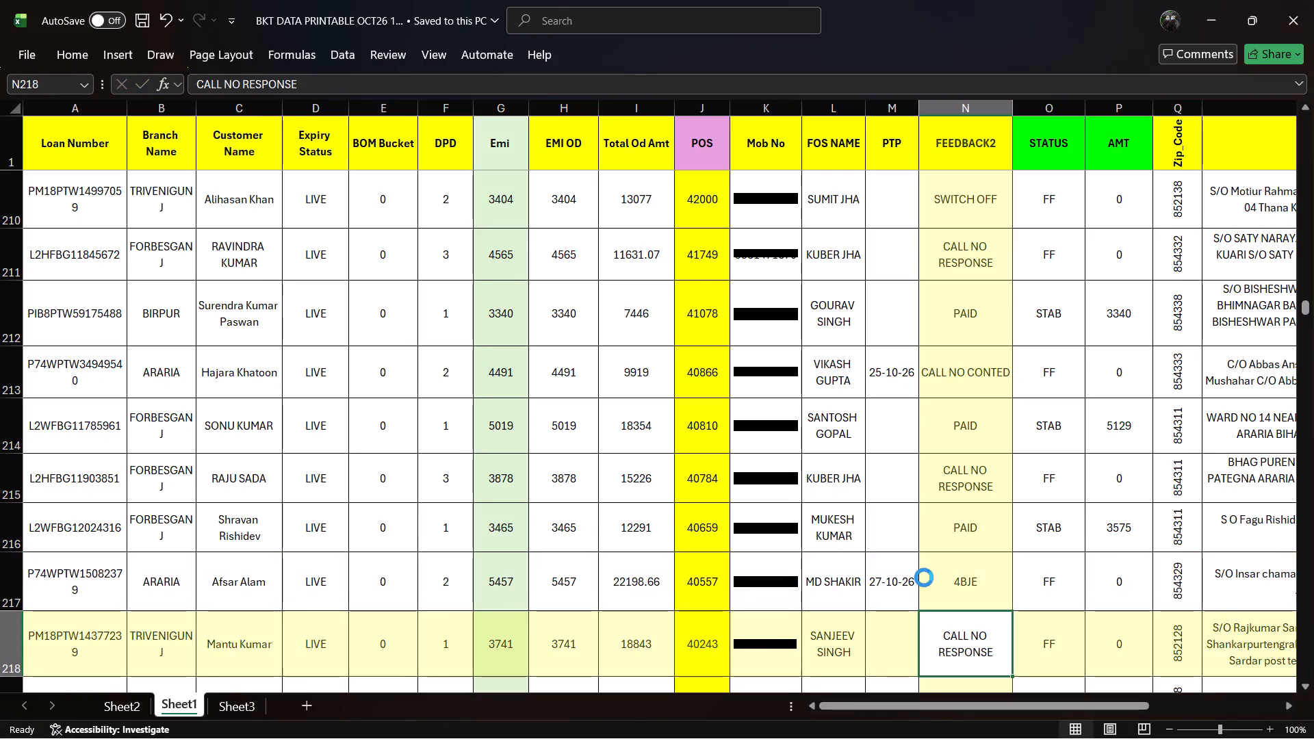